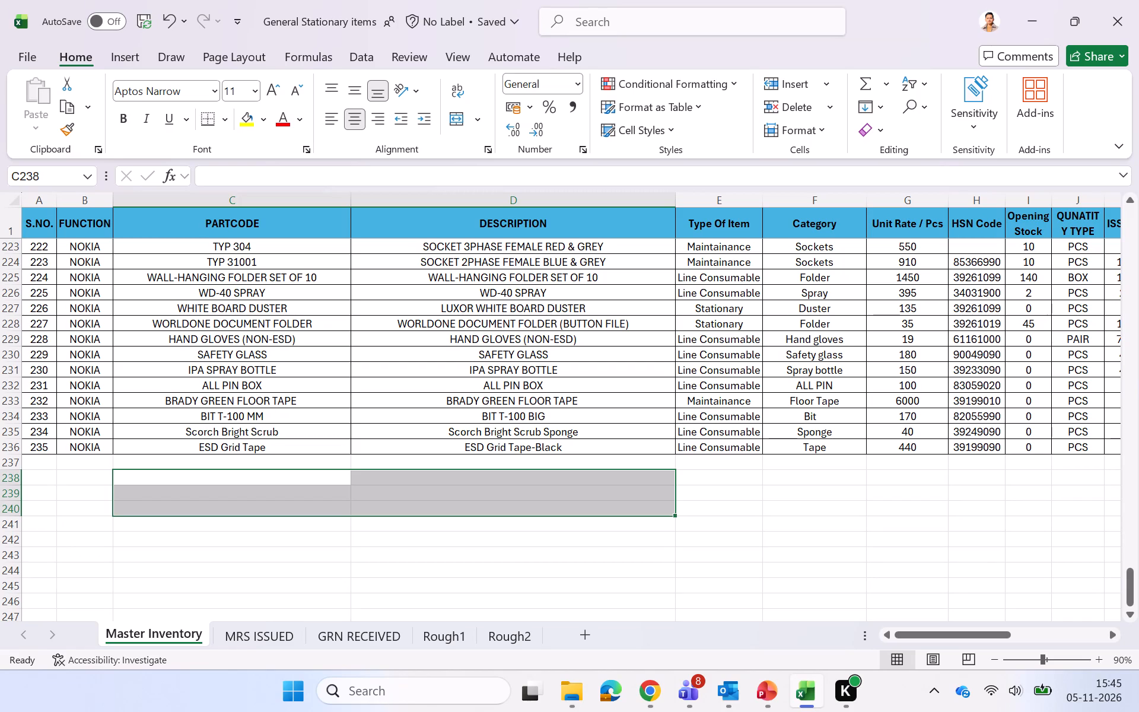
On the MRS ISSUED sheet, start row 9905 with date 03-Nov-26, MRS number MRS-2428 and project FISTO.
{"action": "left_click", "coordinate": [280, 638]}
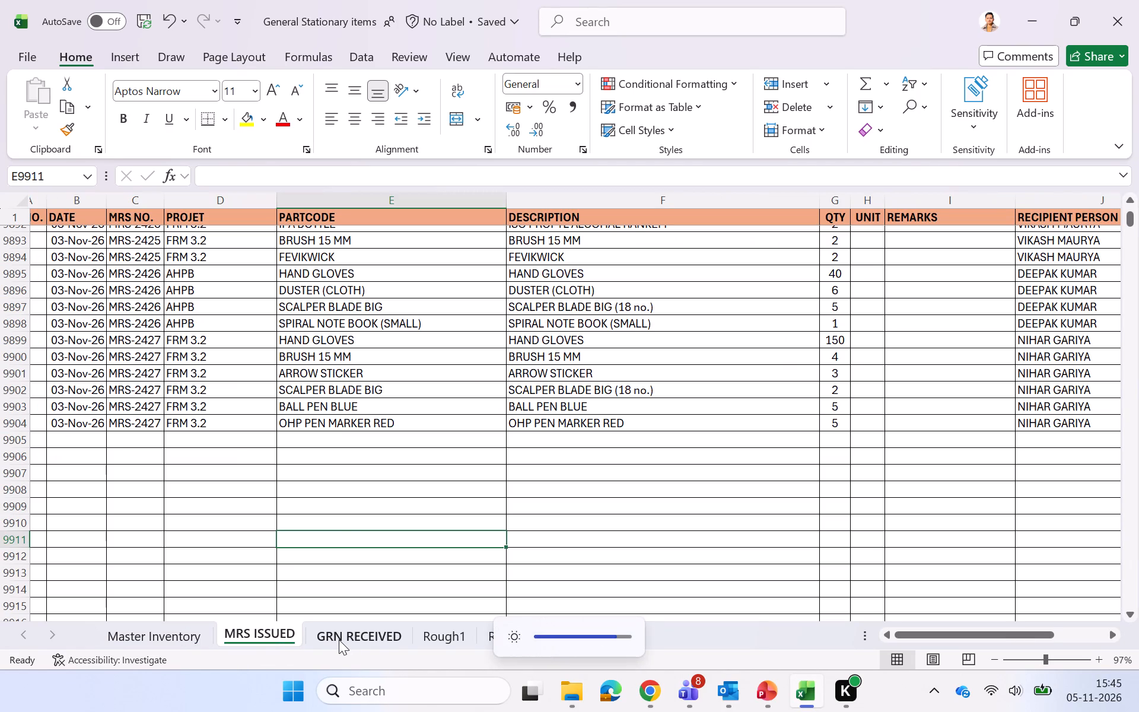
{"action": "left_click", "coordinate": [309, 469]}
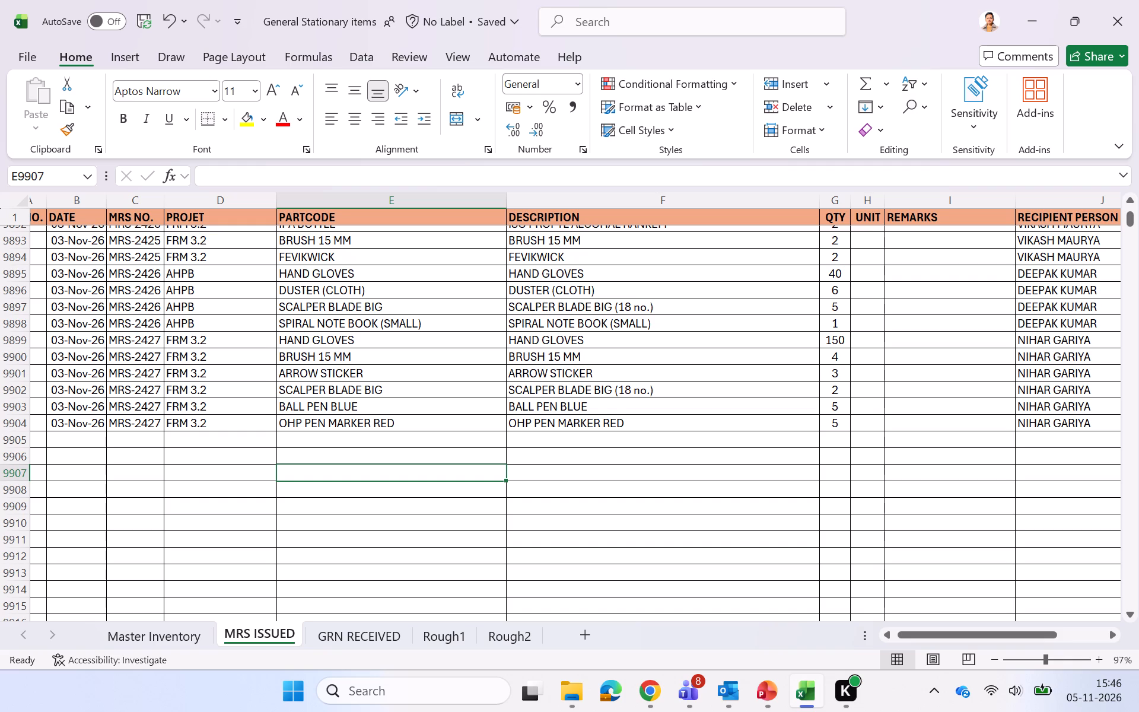
{"action": "left_click", "coordinate": [65, 440]}
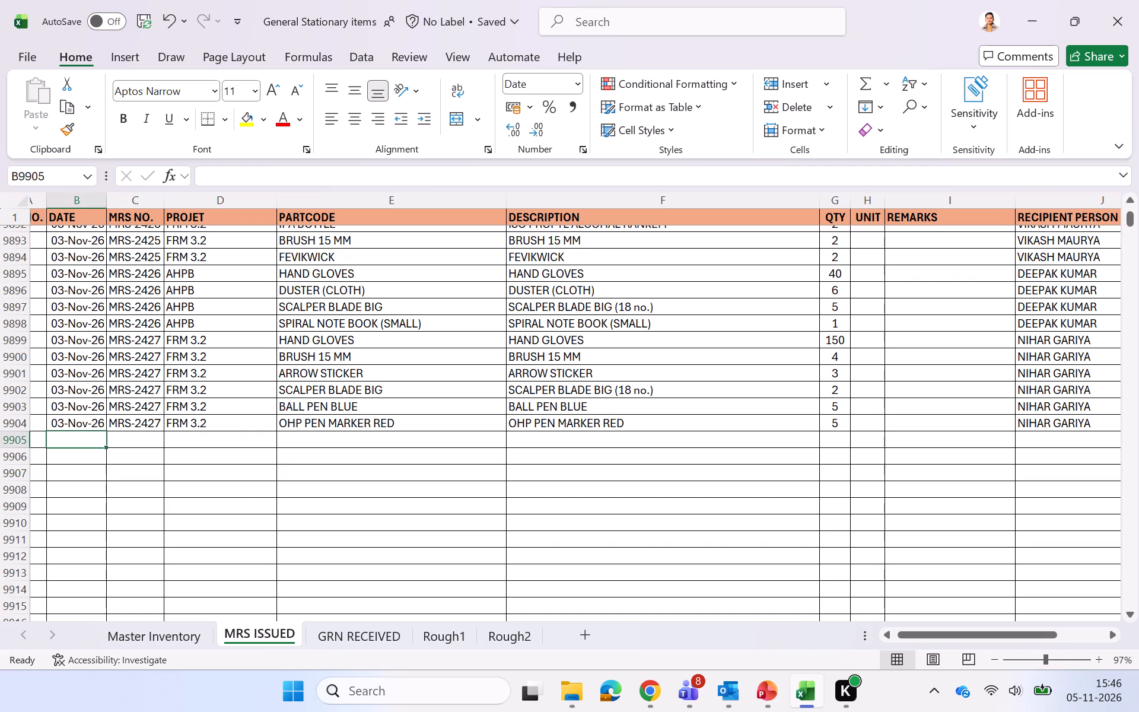
{"action": "key", "text": "Up"}
{"action": "key", "text": "ctrl+c"}
{"action": "key", "text": "Down"}
{"action": "key", "text": "ctrl+v"}
{"action": "left_click", "coordinate": [65, 440], "text": "ctrl"}
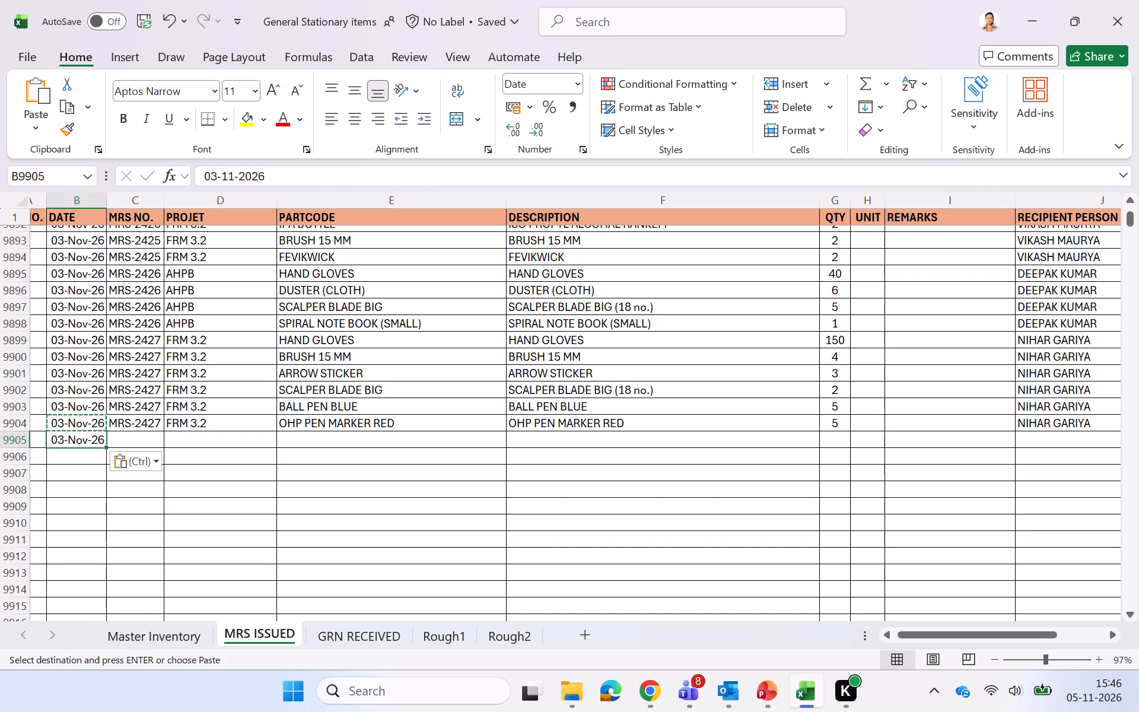
{"action": "left_click", "coordinate": [122, 419]}
{"action": "double_click", "coordinate": [164, 431]}
{"action": "left_click", "coordinate": [199, 446]}
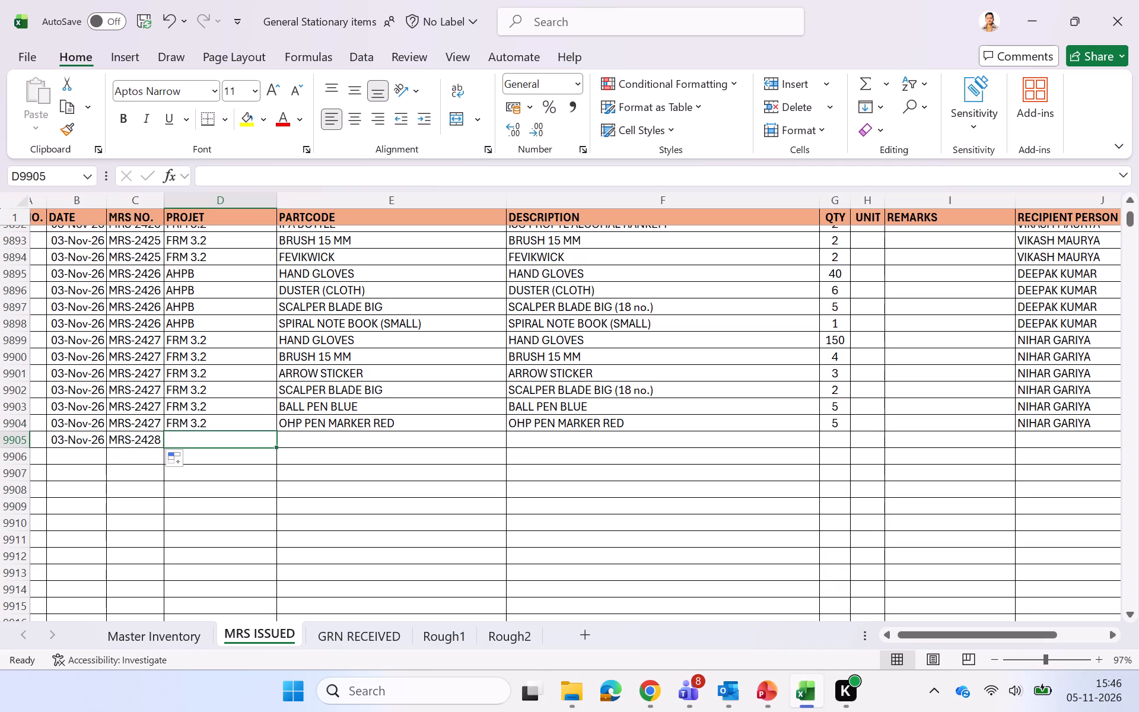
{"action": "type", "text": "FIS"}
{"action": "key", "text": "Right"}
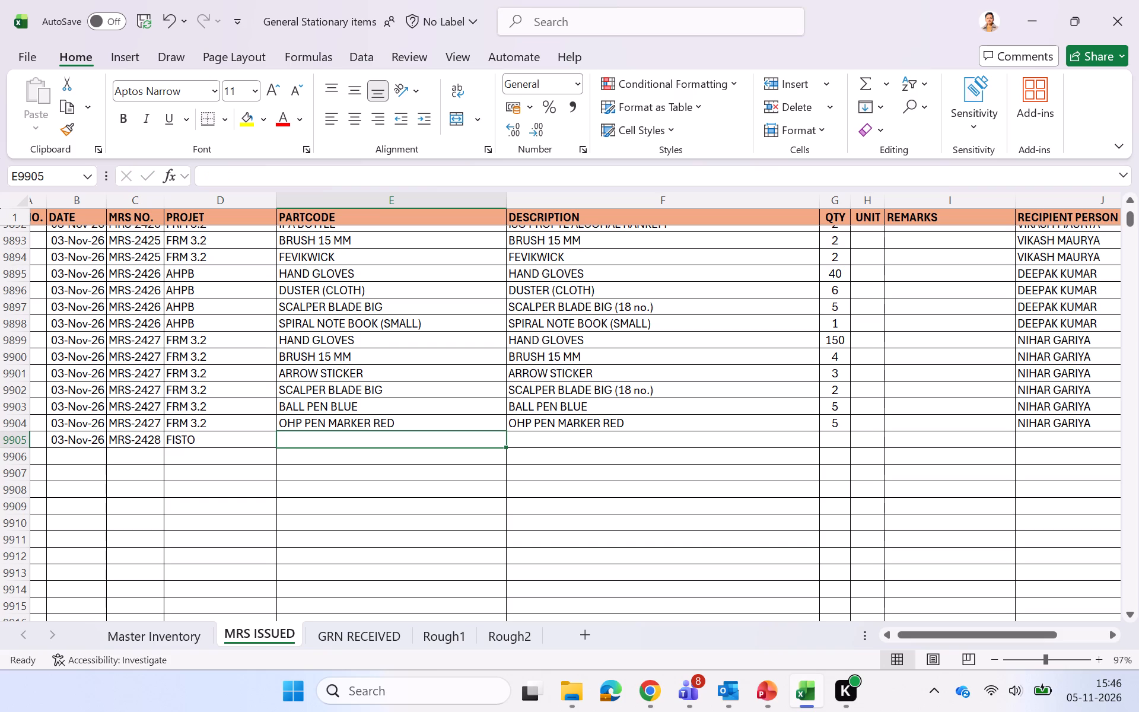
Copy the BALL PEN BLUE and OHP PEN MARKER RED partcodes and descriptions from the MRS-2427 entries into rows 9905 and 9906.
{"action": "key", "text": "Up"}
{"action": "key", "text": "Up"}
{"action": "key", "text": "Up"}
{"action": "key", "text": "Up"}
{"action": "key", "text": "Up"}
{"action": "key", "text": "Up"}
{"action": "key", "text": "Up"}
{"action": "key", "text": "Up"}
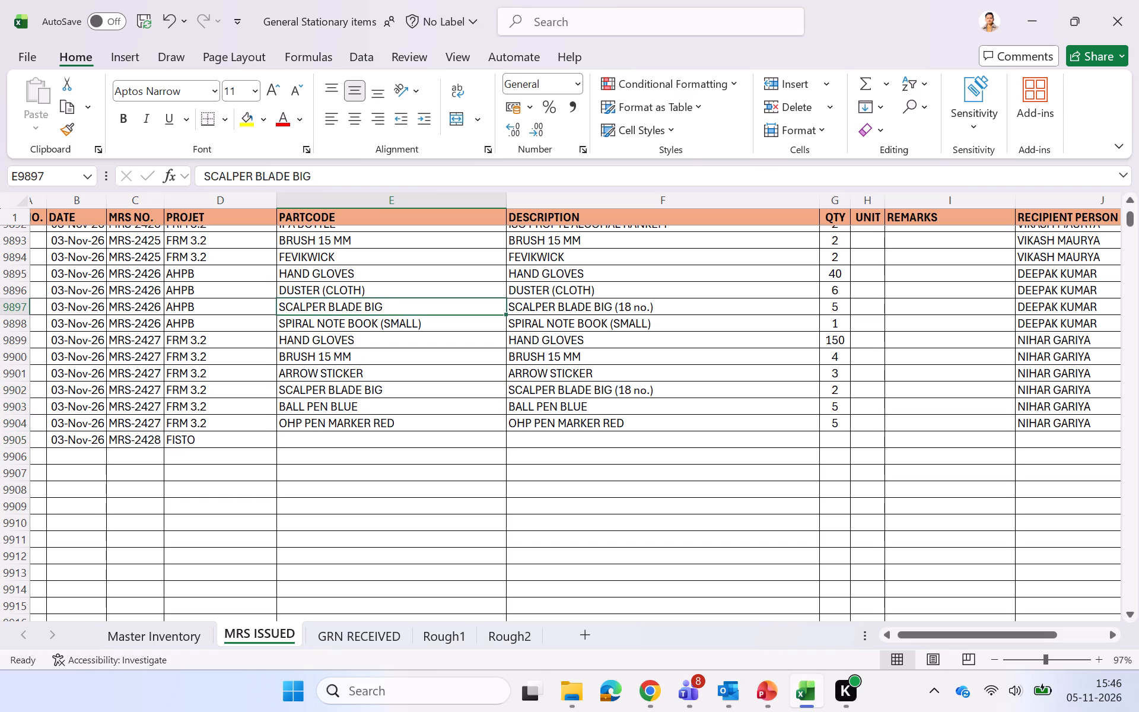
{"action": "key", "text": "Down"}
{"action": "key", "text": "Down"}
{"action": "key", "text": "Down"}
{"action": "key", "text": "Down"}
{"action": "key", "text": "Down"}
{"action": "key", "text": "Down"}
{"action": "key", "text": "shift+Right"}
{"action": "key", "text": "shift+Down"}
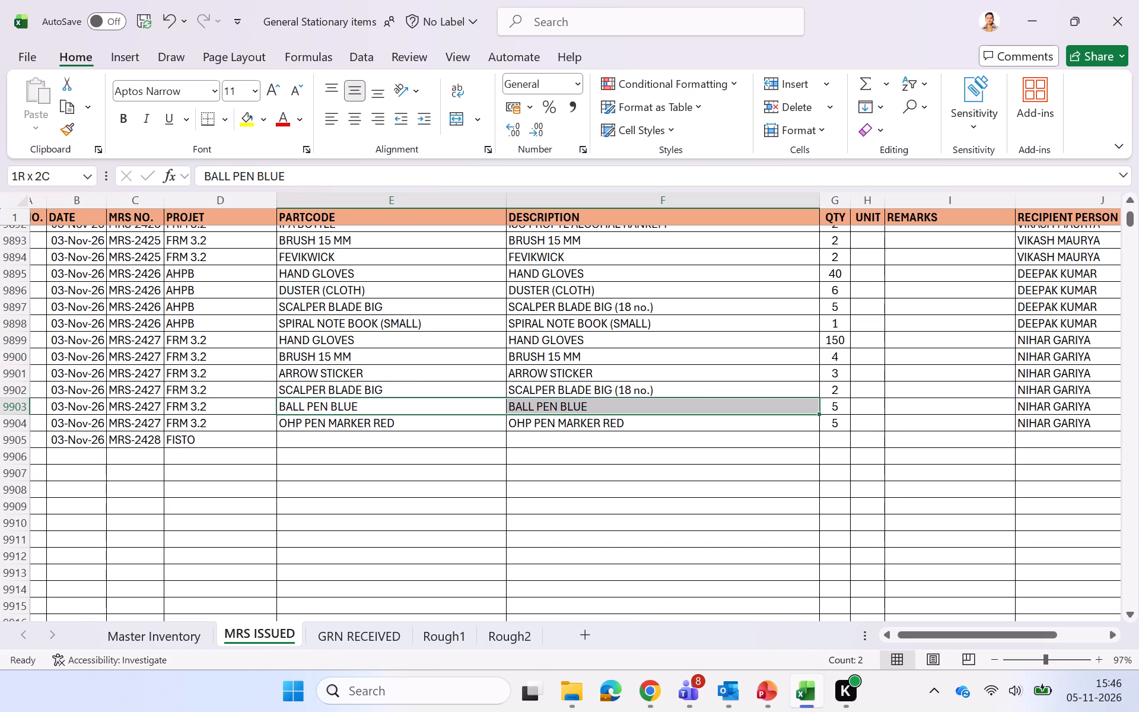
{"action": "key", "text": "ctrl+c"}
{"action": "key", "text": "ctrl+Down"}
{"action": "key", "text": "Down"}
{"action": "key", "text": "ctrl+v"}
Search the issue log for an item containing BUTT and select the matching entry's partcode and description.
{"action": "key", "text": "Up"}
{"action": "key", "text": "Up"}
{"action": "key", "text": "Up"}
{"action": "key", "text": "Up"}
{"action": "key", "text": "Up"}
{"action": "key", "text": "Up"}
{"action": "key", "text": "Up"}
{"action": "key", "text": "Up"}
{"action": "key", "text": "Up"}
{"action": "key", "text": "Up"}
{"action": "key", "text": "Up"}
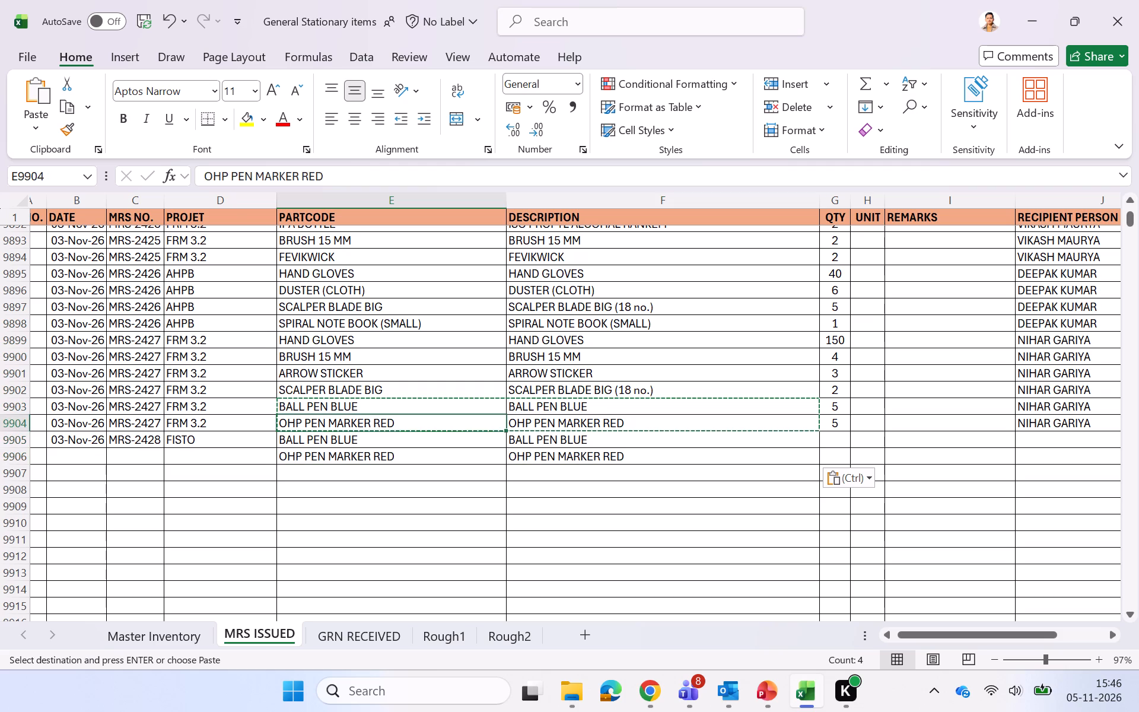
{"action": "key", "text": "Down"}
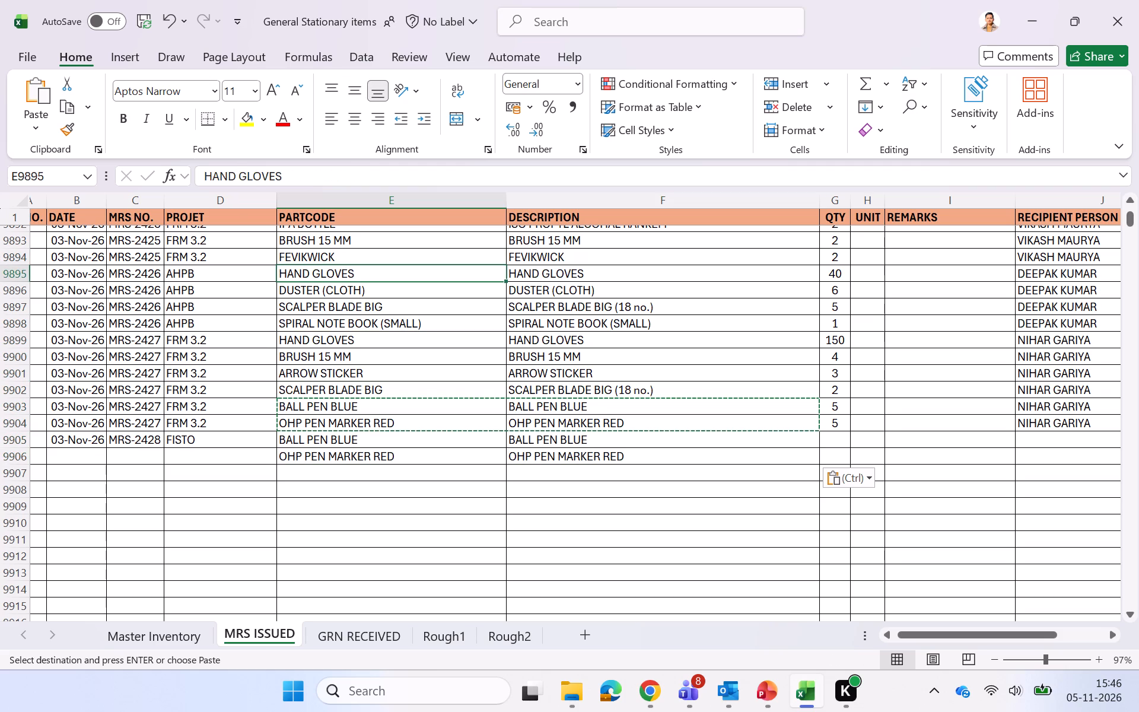
{"action": "left_click", "coordinate": [494, 546]}
{"action": "key", "text": "ctrl+f"}
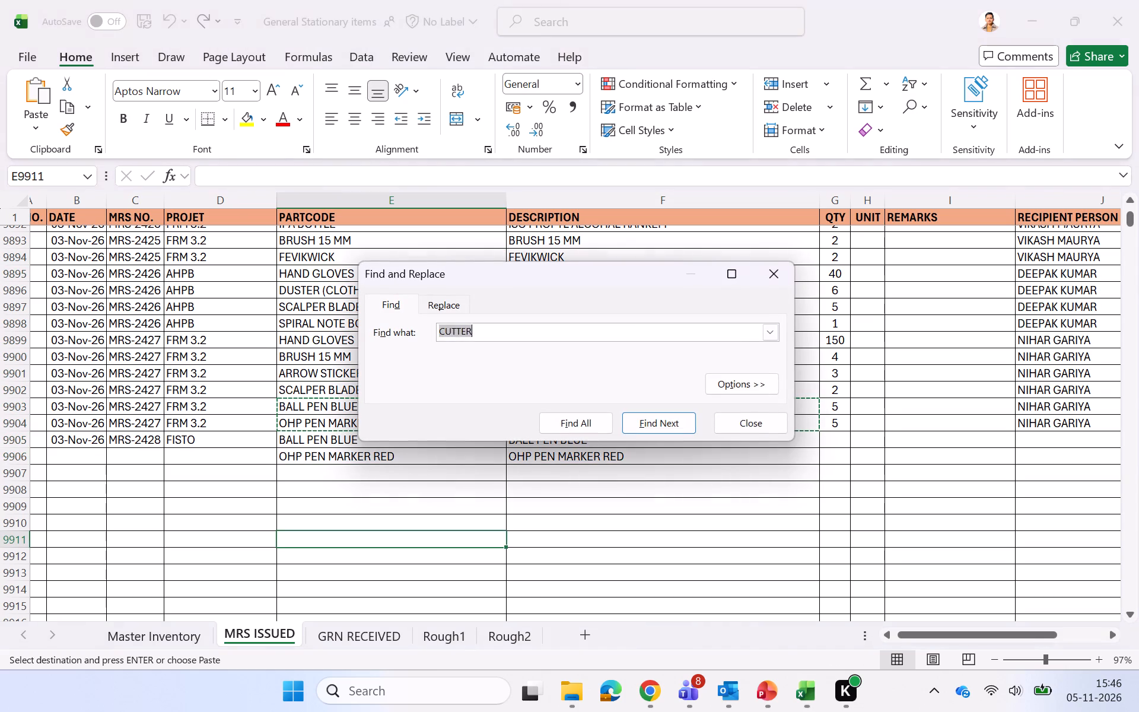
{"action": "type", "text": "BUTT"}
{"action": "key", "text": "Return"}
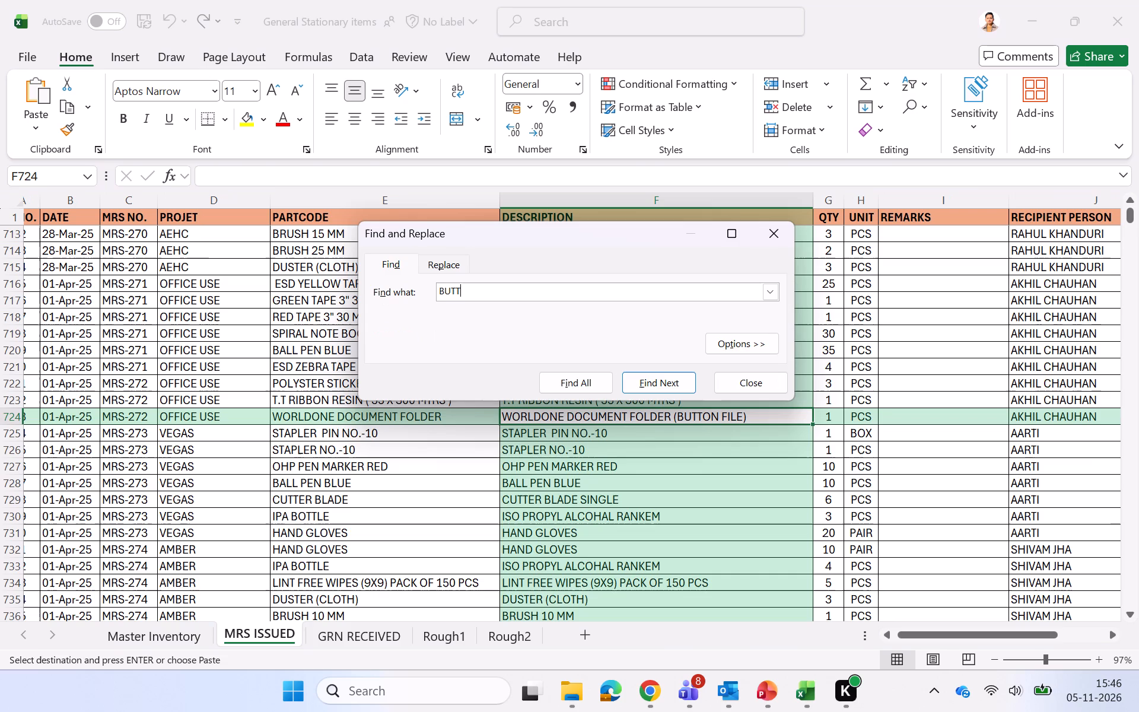
{"action": "left_click", "coordinate": [749, 375]}
{"action": "key", "text": "Left"}
{"action": "key", "text": "shift+Right"}
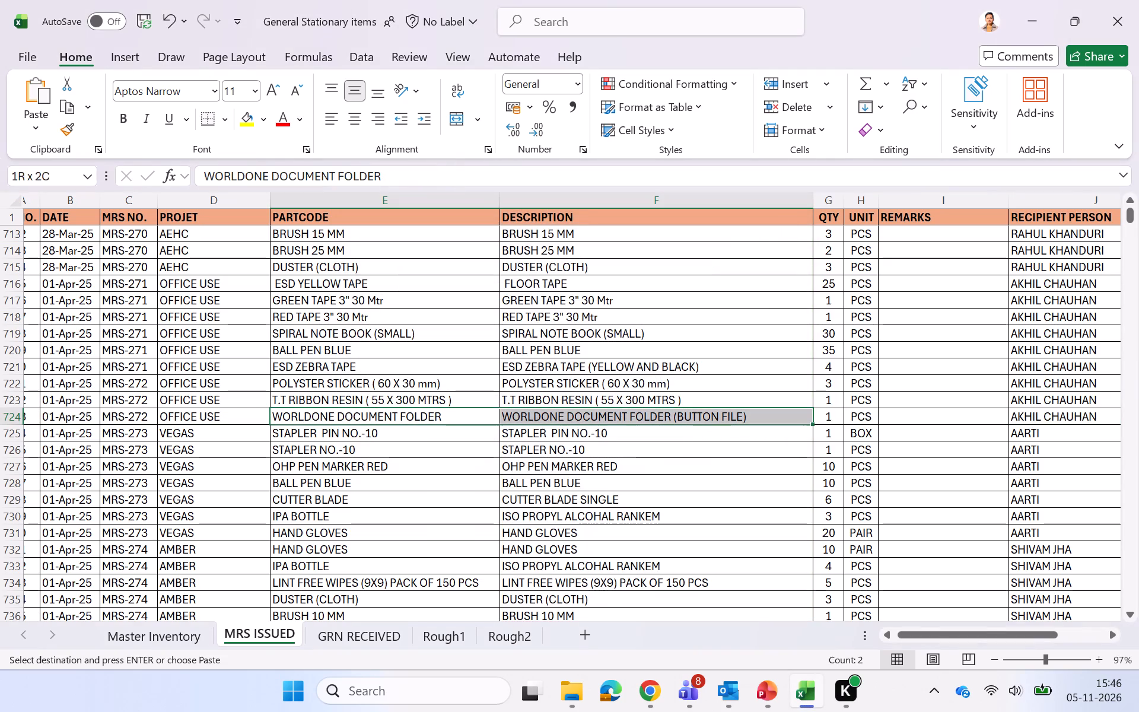
{"action": "key", "text": "Down"}
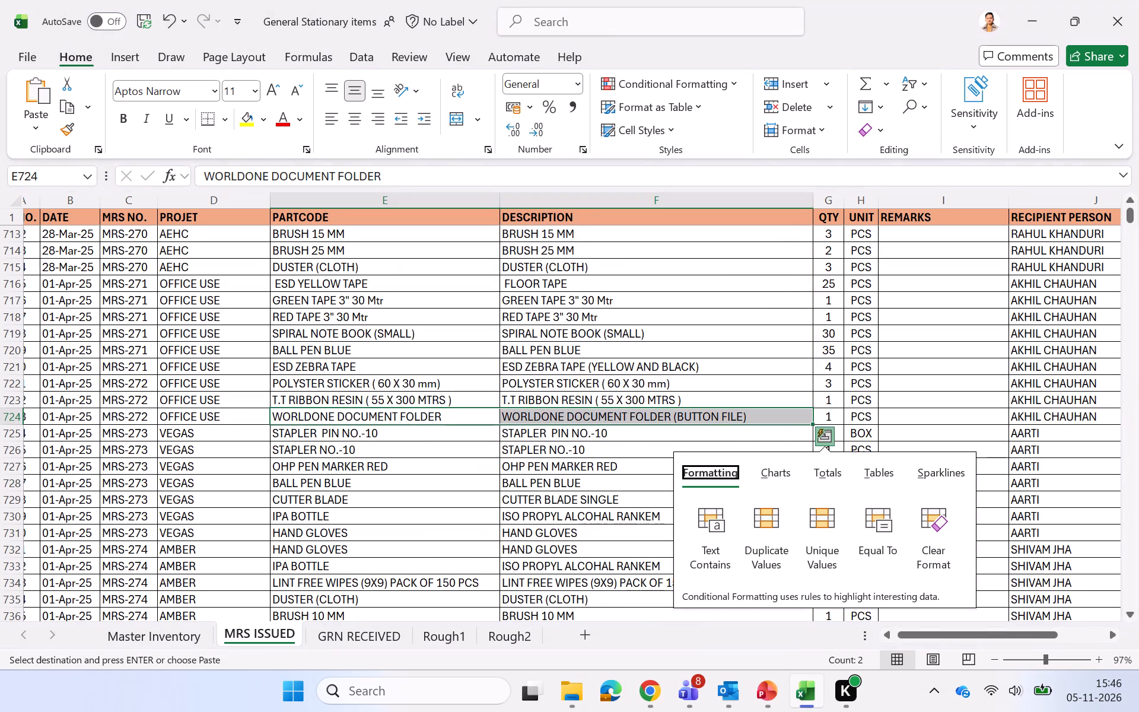
{"action": "key", "text": "Escape"}
{"action": "key", "text": "Down"}
{"action": "key", "text": "Down"}
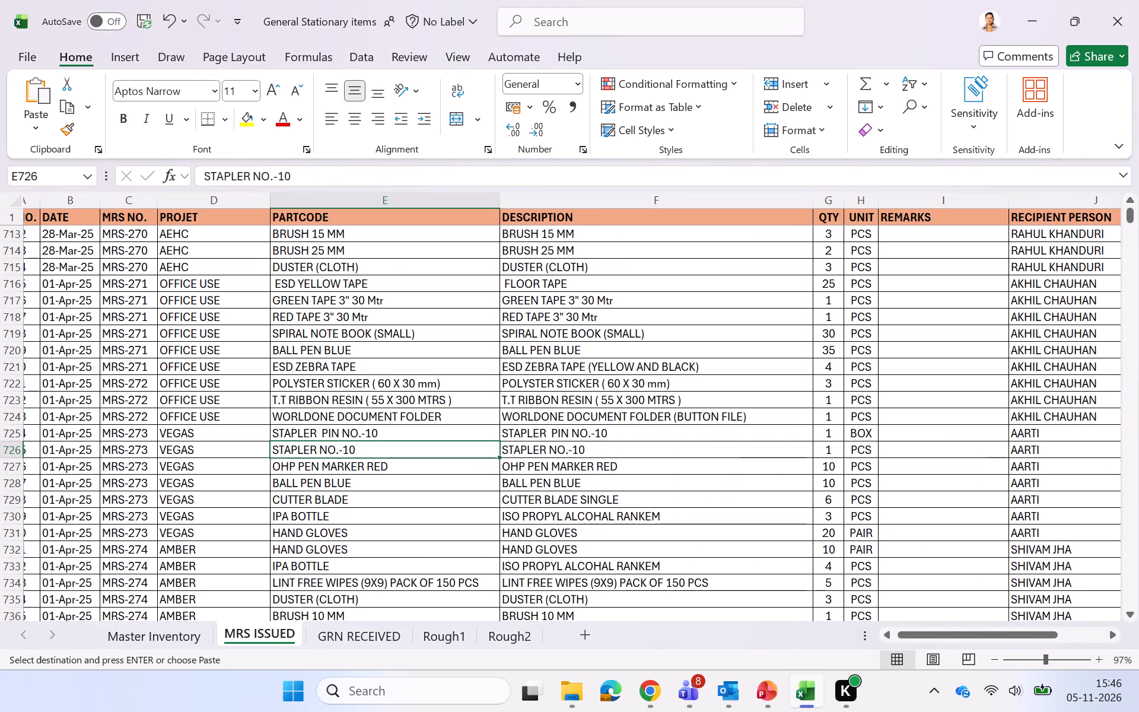
Find MAGN in the issue log and copy the OFFICEXONE MAGNETIC FOLDER partcode and description into row 9907.
{"action": "key", "text": "ctrl+f"}
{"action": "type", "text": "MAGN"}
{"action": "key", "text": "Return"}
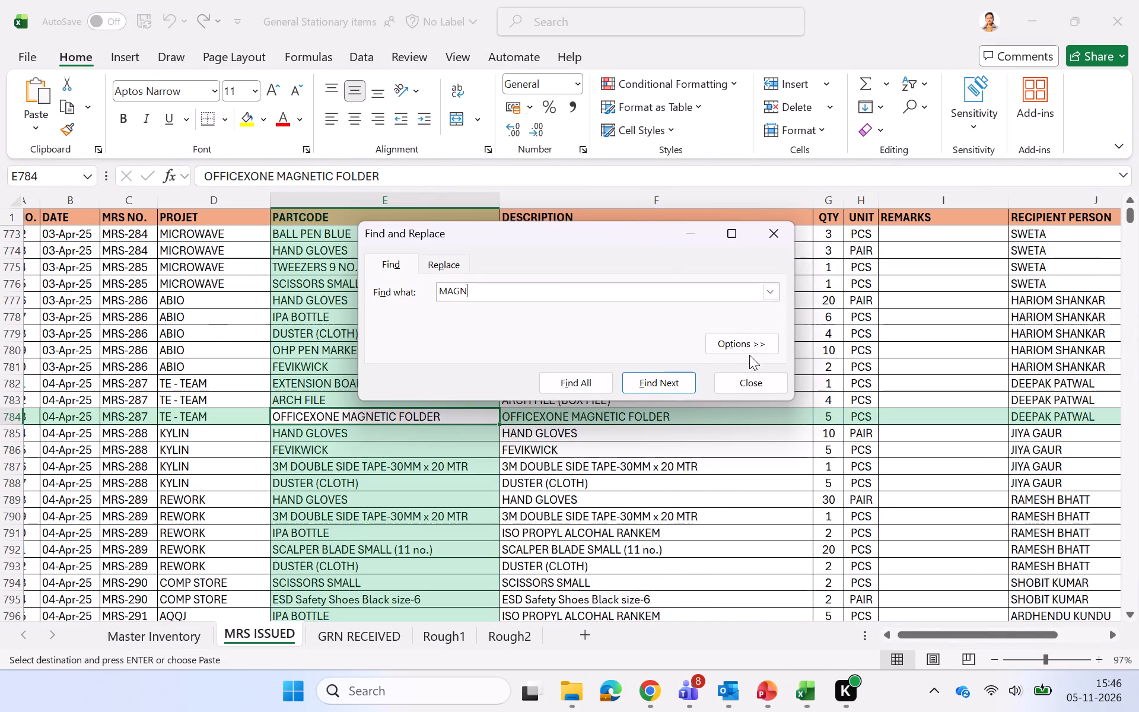
{"action": "left_click", "coordinate": [758, 382]}
{"action": "key", "text": "shift+Right"}
{"action": "key", "text": "ctrl+c"}
{"action": "key", "text": "ctrl+Down"}
{"action": "key", "text": "Down"}
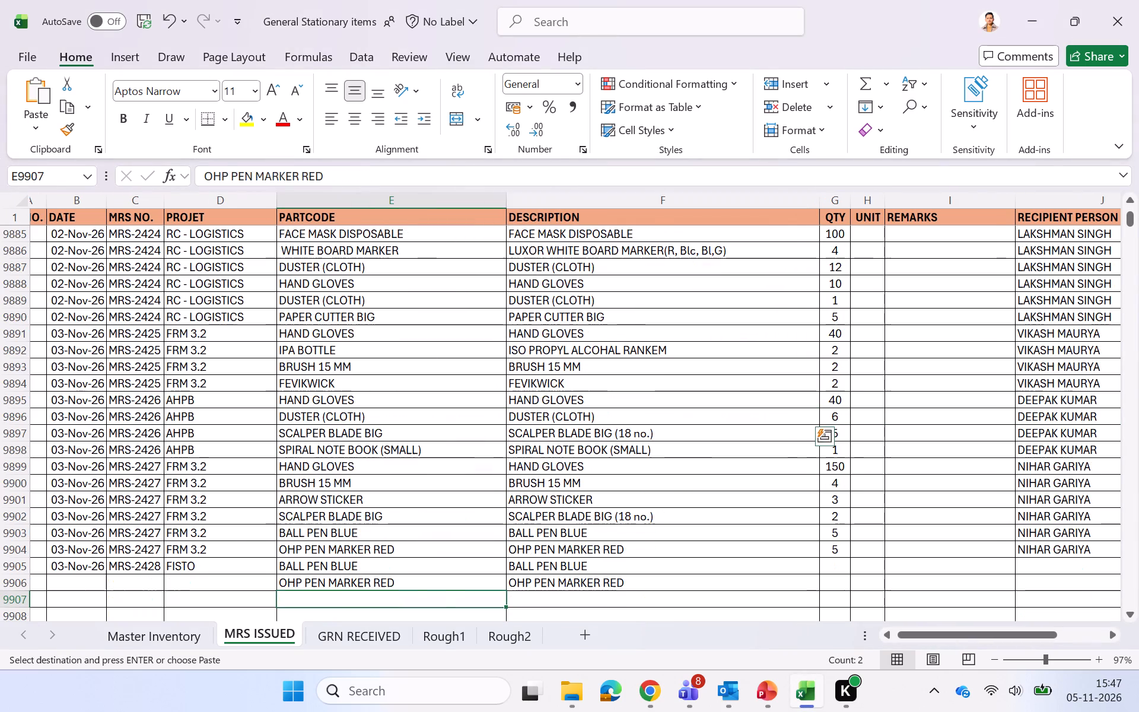
{"action": "key", "text": "ctrl+v"}
Enter the MRS-2428 quantities: 3 for the blue ball pen, 3 for the red marker and 12 for the magnetic folder.
{"action": "key", "text": "ctrl+Right"}
{"action": "key", "text": "Right"}
{"action": "key", "text": "Up"}
{"action": "key", "text": "Up"}
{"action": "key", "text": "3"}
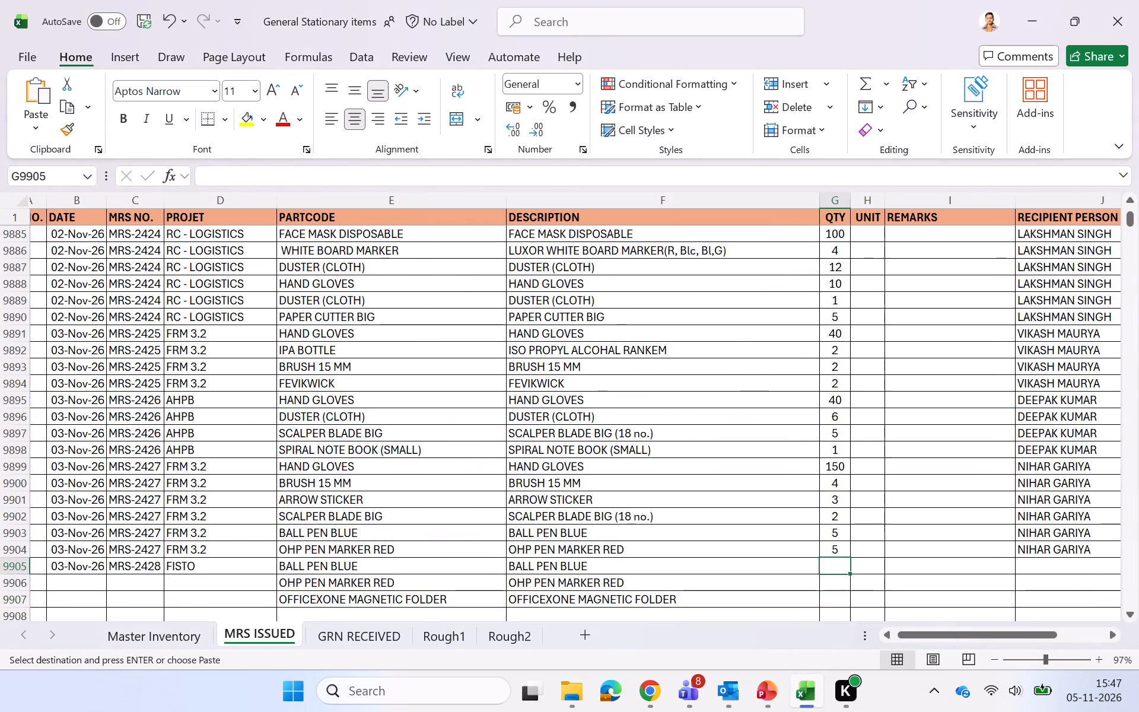
{"action": "key", "text": "Return"}
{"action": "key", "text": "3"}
{"action": "key", "text": "Return"}
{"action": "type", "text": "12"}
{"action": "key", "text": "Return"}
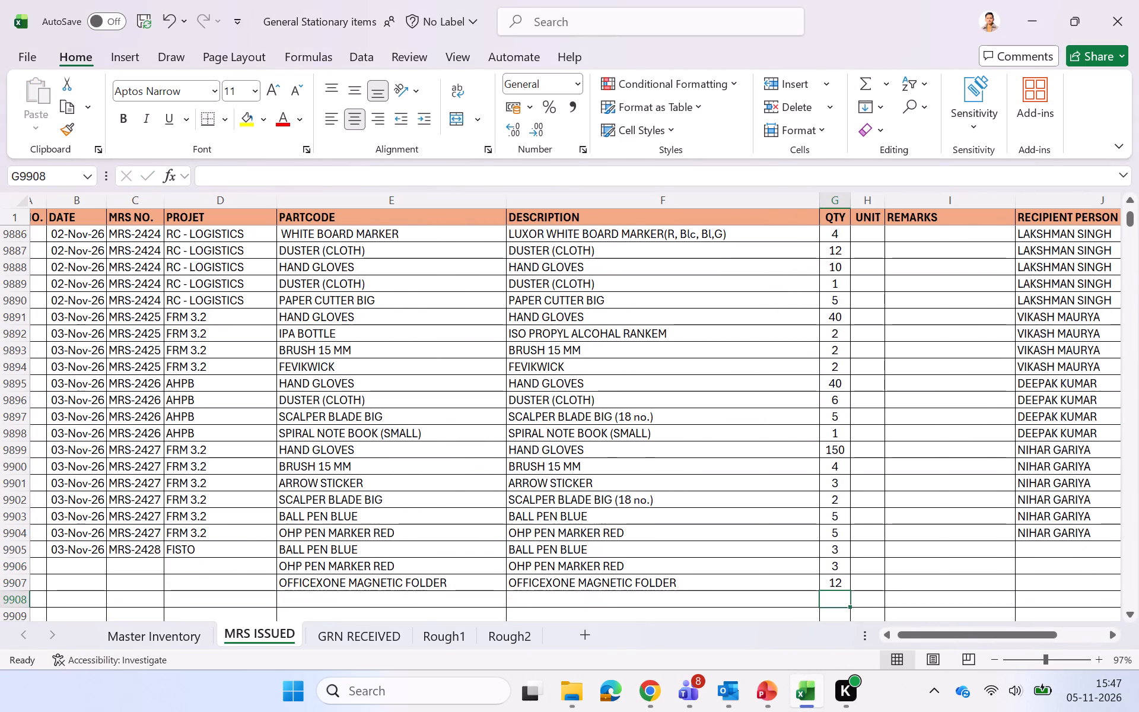
Enter PRATIK as the recipient person for all three items in rows 9905 to 9907.
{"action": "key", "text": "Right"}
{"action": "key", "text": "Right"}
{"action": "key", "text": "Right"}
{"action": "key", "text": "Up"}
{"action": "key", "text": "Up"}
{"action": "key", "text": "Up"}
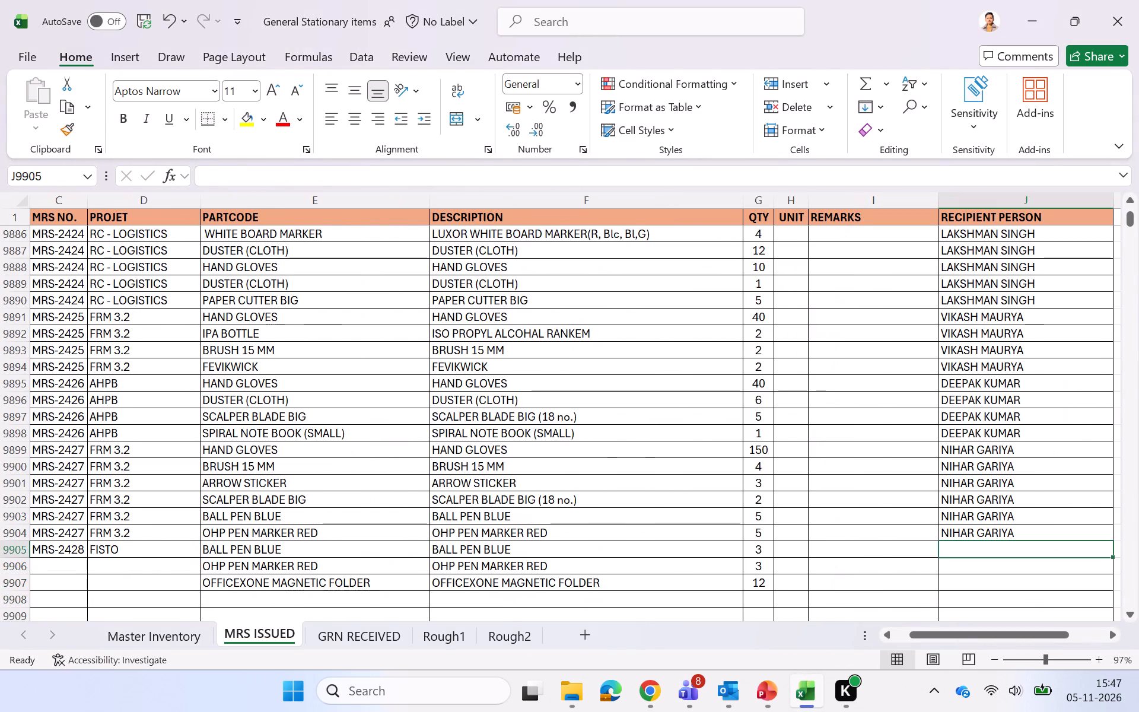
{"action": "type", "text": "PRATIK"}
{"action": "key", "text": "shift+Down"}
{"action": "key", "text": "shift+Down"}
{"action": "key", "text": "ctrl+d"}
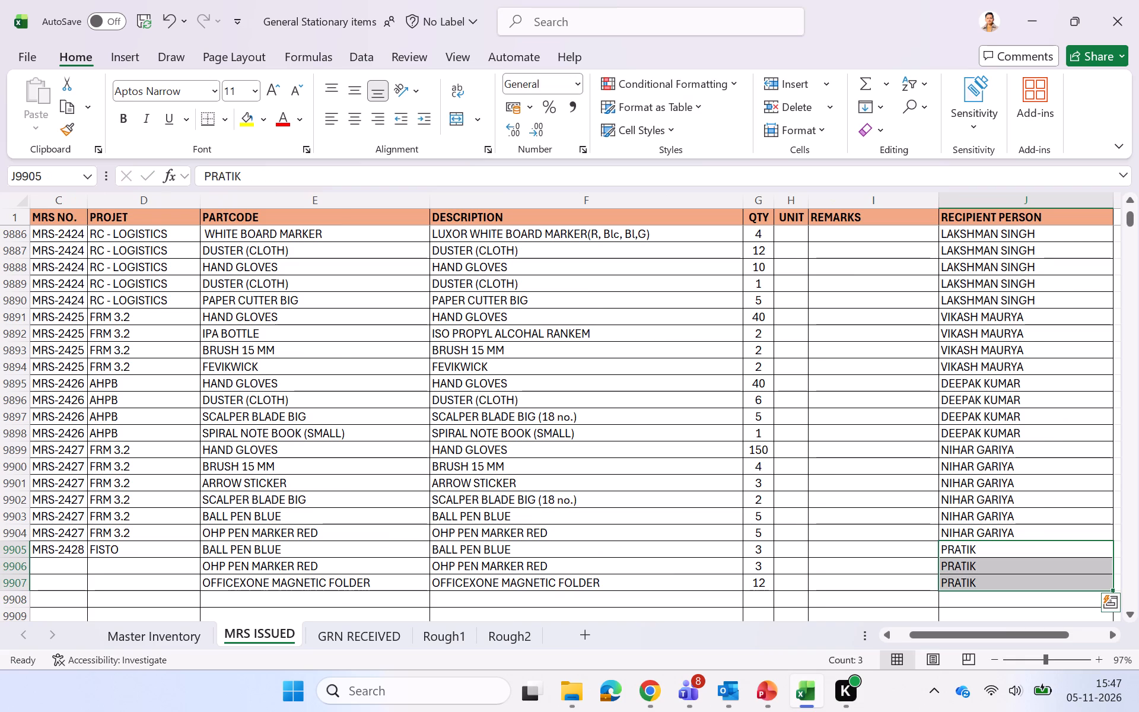
Fill the date, MRS number and project from row 9905 down through rows 9906 and 9907.
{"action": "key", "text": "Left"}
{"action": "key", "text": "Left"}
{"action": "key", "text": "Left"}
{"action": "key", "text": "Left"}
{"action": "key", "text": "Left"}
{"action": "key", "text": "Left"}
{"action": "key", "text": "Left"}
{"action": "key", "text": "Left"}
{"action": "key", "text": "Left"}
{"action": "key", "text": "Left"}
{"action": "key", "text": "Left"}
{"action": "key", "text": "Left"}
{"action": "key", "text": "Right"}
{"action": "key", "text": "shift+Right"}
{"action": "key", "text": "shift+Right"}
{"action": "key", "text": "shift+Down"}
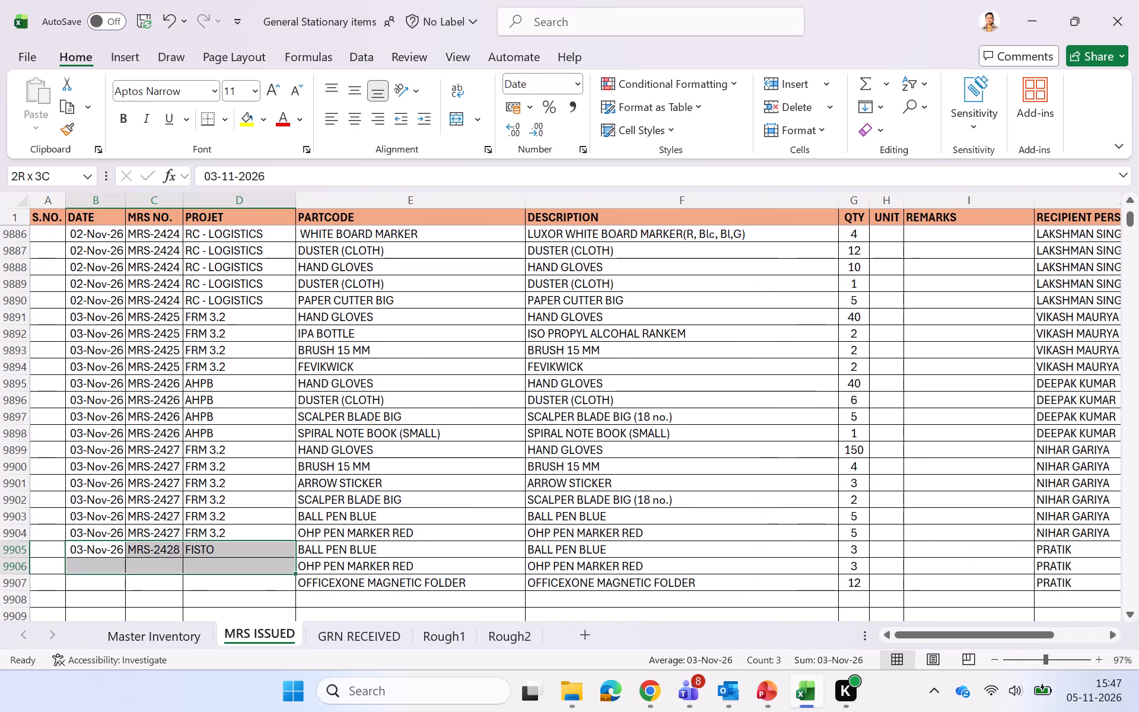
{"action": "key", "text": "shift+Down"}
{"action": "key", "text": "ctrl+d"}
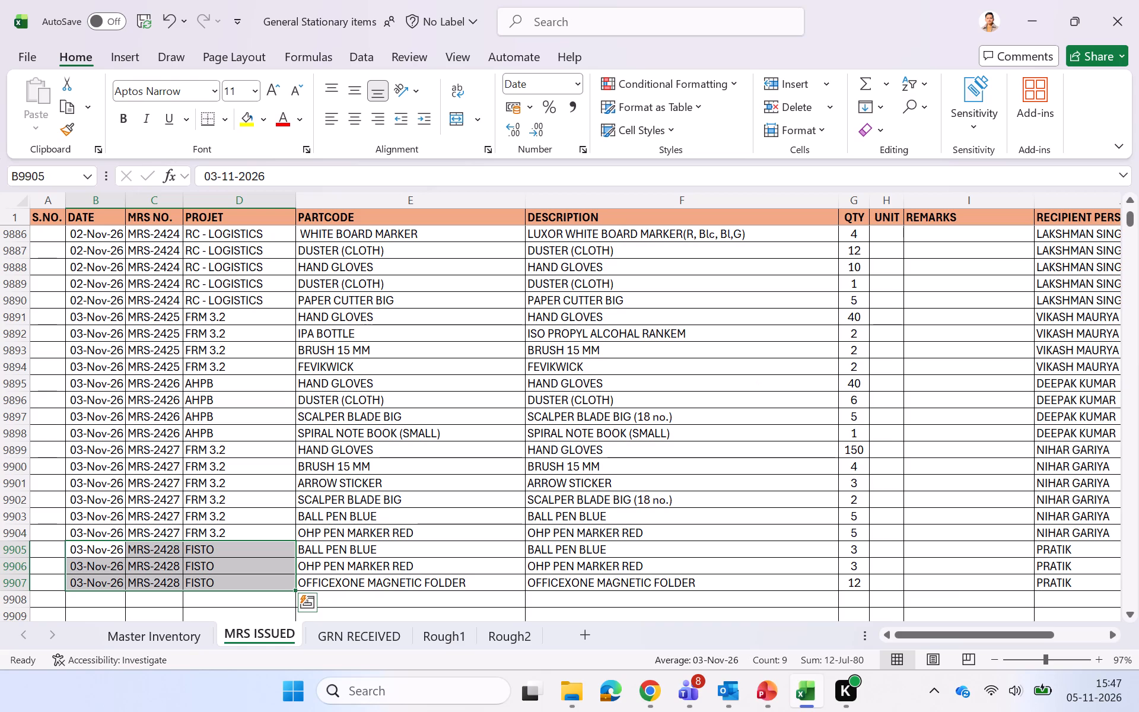
Start row 9908 with date 03-Nov-26, MRS number MRS-2429 and project AQQJ.
{"action": "scroll", "coordinate": [758, 382], "scroll_direction": "down", "scroll_amount": 1}
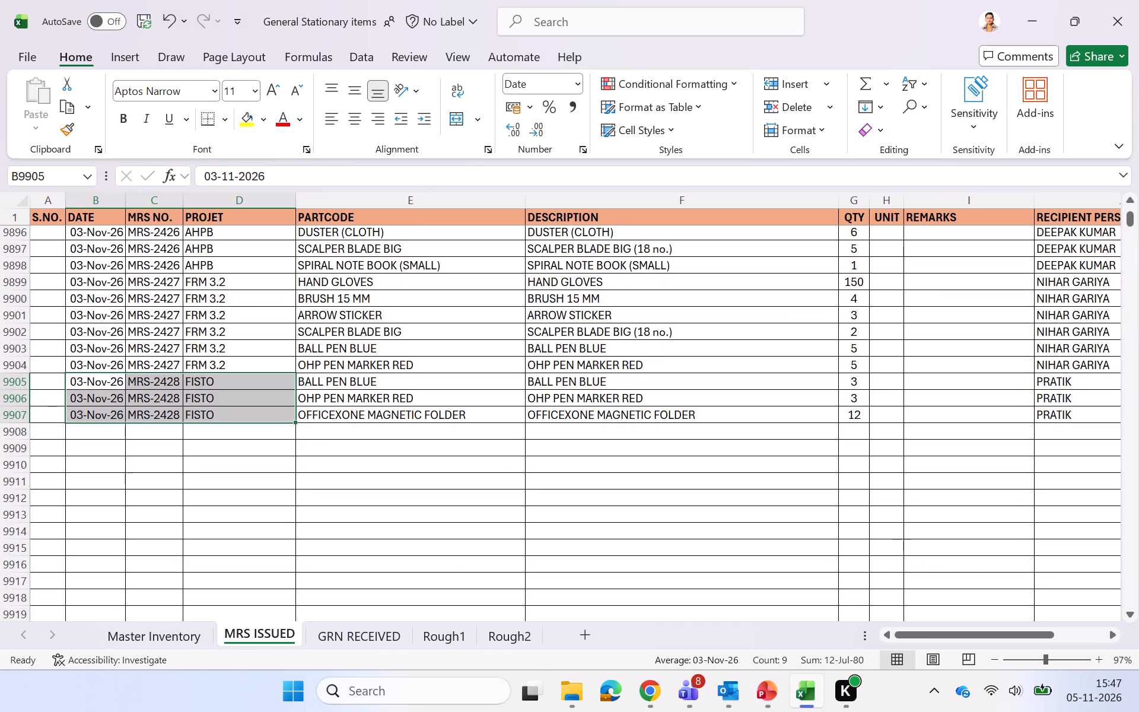
{"action": "left_click", "coordinate": [98, 447]}
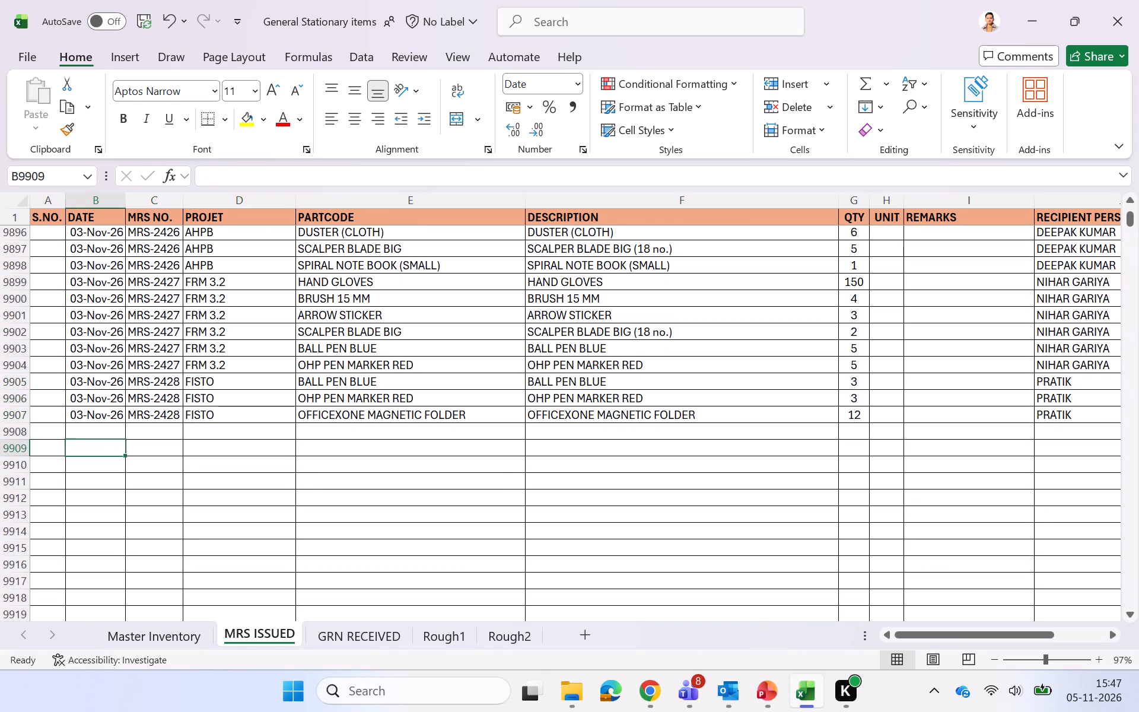
{"action": "key", "text": "Up"}
{"action": "key", "text": "Up"}
{"action": "key", "text": "ctrl+c"}
{"action": "key", "text": "Down"}
{"action": "key", "text": "ctrl+v"}
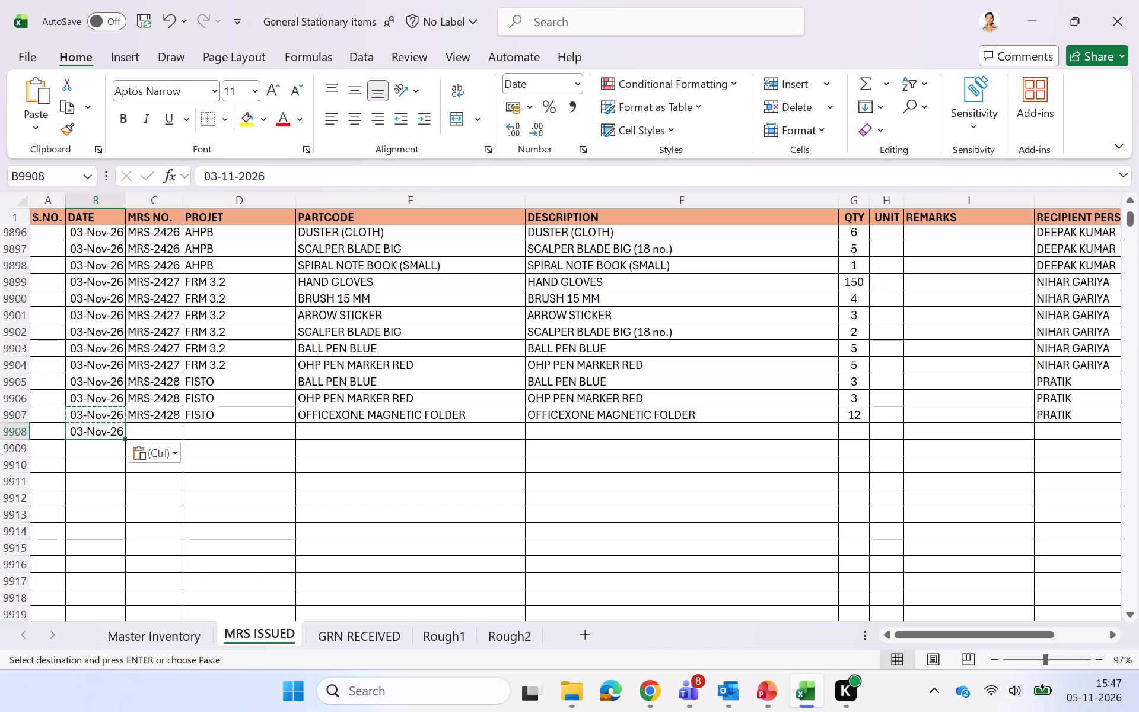
{"action": "left_click", "coordinate": [138, 417]}
{"action": "double_click", "coordinate": [180, 421]}
{"action": "left_click", "coordinate": [223, 433]}
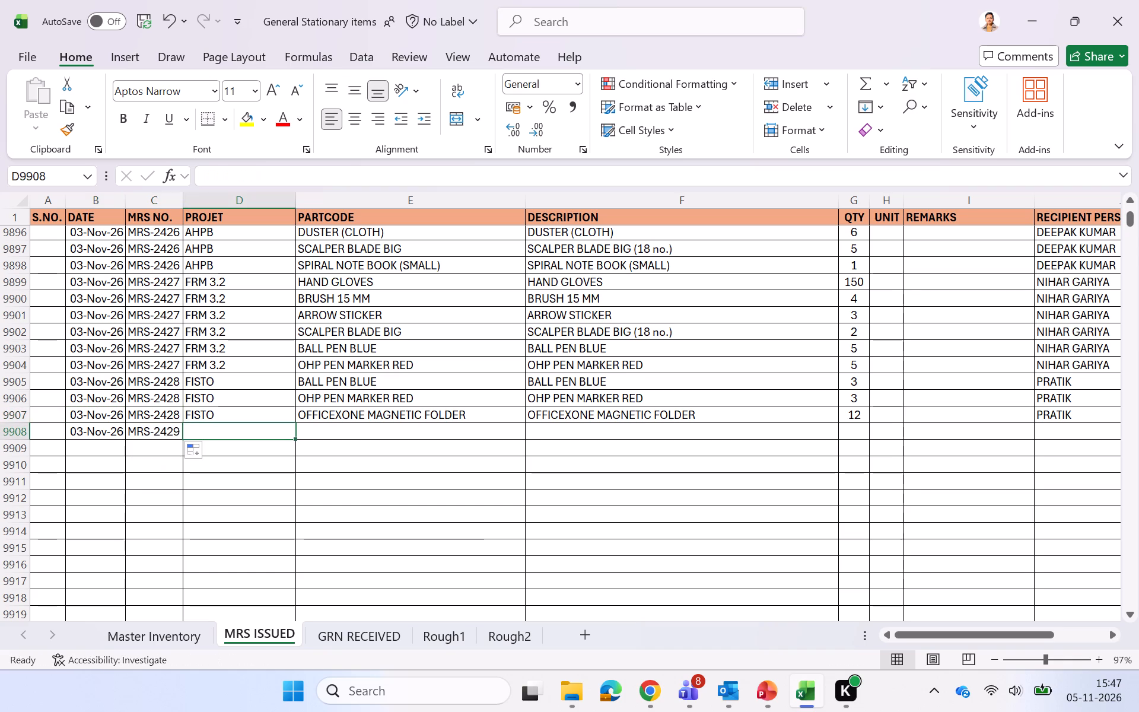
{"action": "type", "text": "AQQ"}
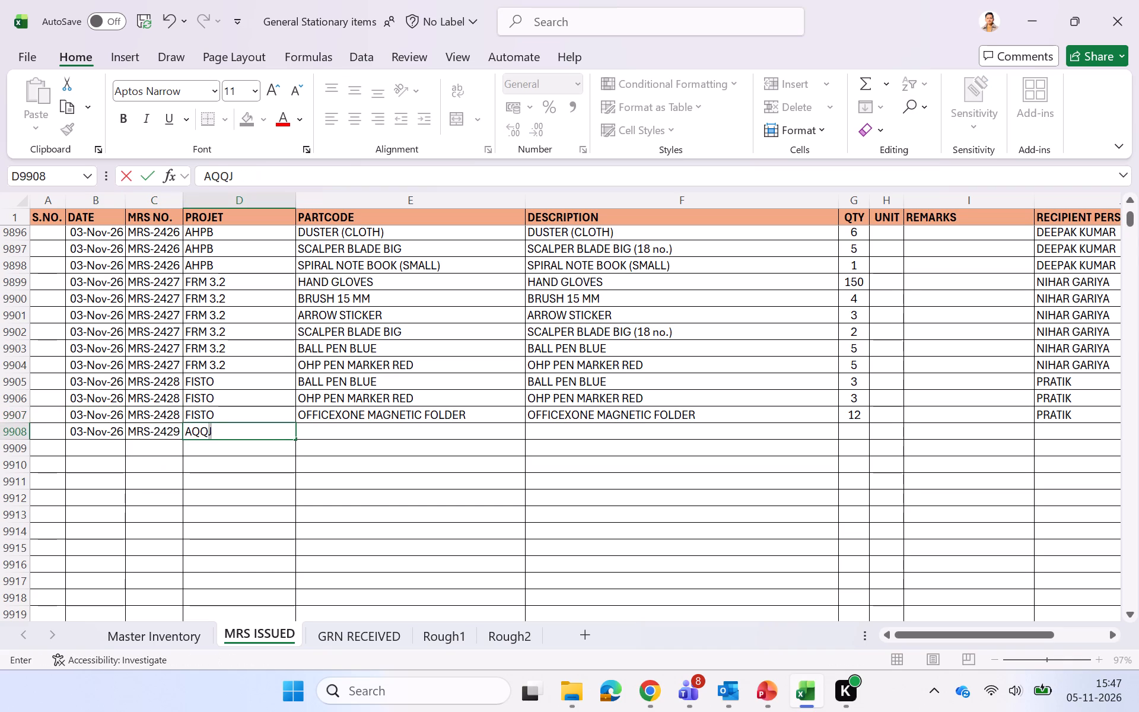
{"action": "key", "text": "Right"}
Copy the HAND GLOVES partcode and description from an earlier entry into row 9908.
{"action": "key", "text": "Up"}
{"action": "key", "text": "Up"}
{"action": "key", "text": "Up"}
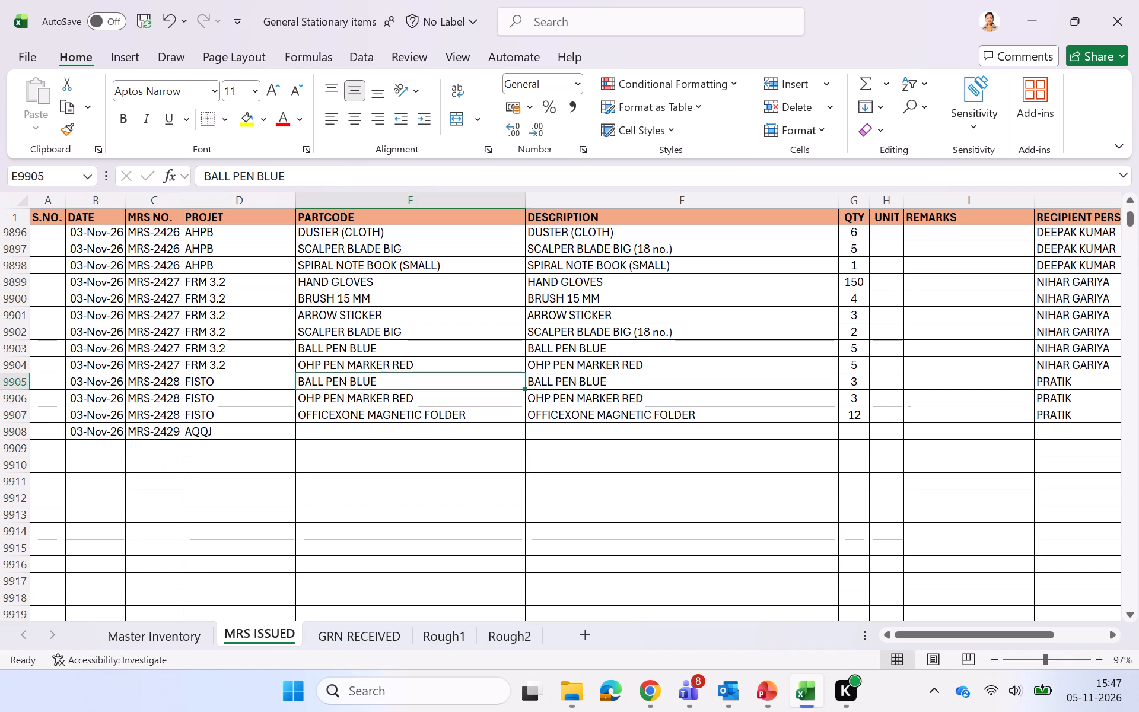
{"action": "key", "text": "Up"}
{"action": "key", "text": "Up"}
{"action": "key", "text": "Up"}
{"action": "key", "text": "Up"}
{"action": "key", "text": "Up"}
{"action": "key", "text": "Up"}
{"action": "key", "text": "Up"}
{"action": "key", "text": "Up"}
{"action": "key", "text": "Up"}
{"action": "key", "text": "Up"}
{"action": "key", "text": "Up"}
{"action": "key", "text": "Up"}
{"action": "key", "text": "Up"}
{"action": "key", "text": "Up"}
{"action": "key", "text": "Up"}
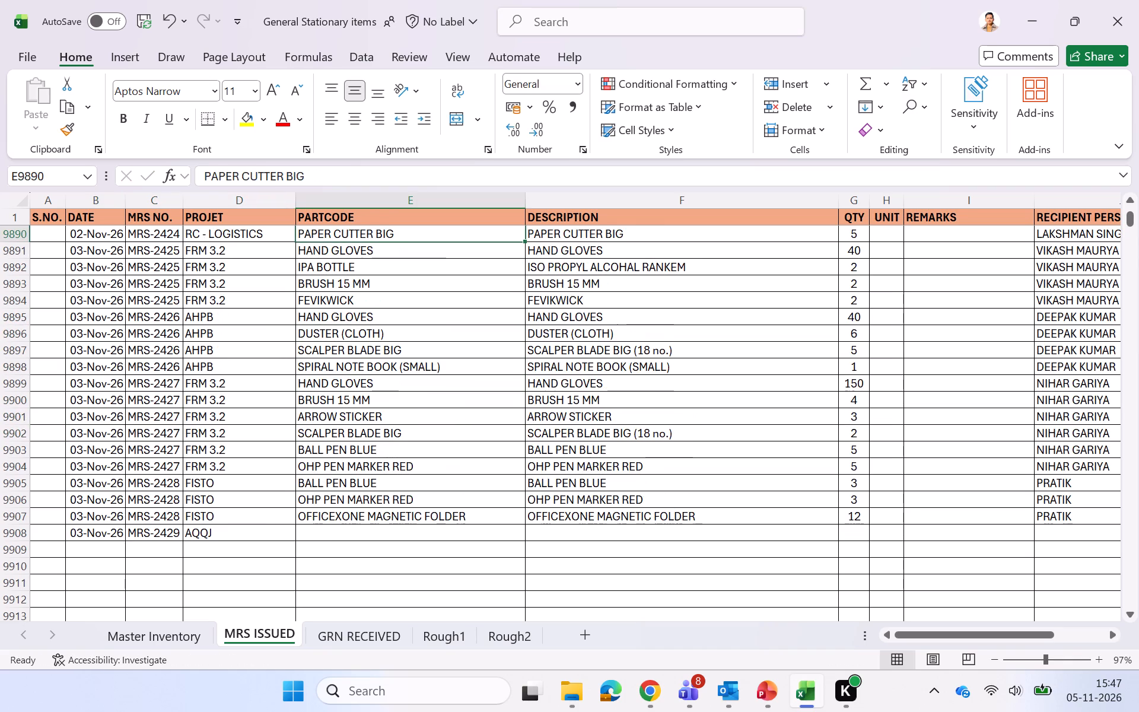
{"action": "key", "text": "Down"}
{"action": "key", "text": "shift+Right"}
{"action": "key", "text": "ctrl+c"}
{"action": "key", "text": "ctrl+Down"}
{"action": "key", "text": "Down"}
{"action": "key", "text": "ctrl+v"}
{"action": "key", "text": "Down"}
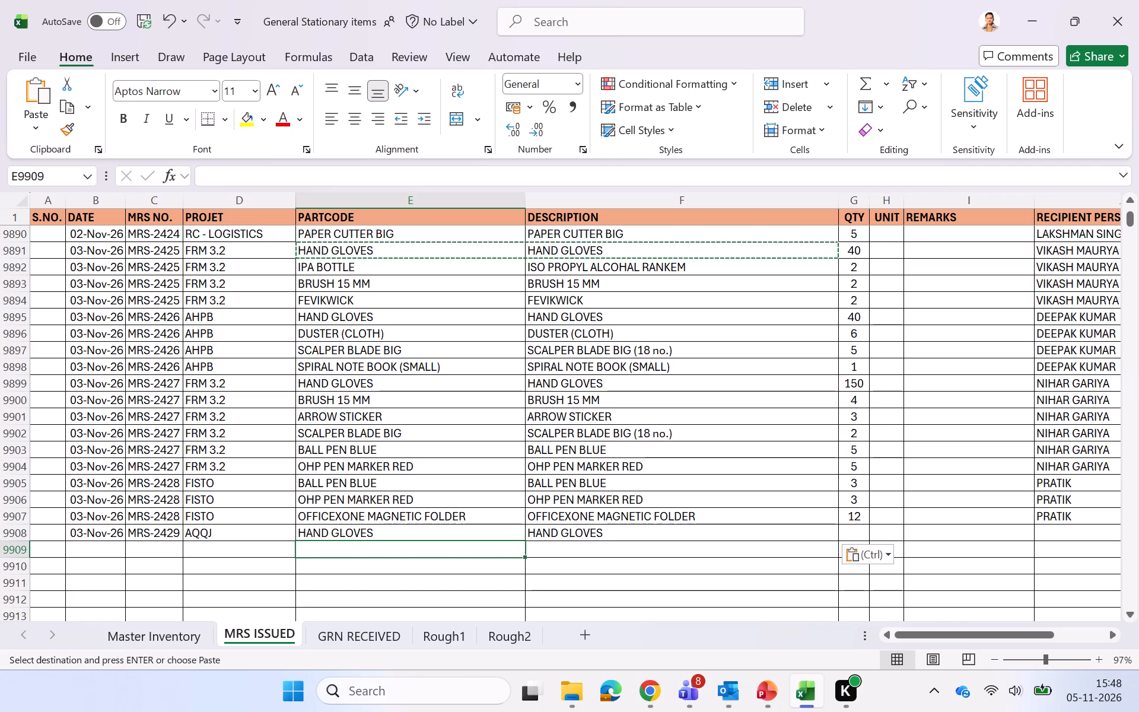
Copy the DUSTER (CLOTH) partcode and description from the MRS-2426 entry into row 9909.
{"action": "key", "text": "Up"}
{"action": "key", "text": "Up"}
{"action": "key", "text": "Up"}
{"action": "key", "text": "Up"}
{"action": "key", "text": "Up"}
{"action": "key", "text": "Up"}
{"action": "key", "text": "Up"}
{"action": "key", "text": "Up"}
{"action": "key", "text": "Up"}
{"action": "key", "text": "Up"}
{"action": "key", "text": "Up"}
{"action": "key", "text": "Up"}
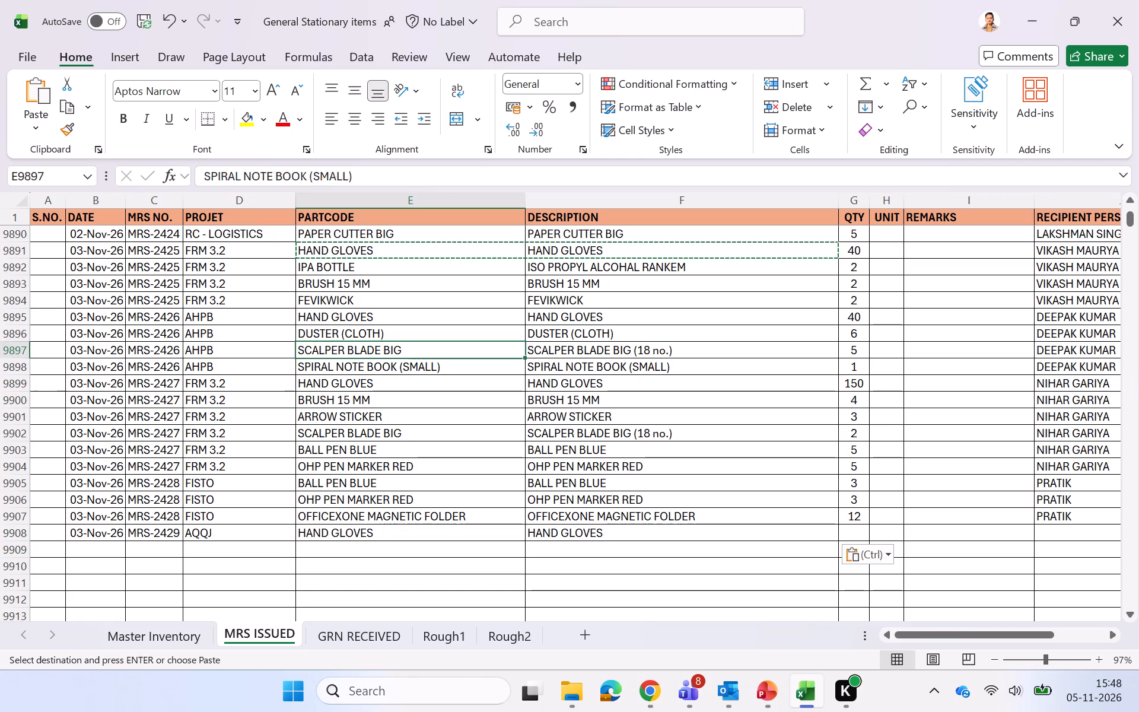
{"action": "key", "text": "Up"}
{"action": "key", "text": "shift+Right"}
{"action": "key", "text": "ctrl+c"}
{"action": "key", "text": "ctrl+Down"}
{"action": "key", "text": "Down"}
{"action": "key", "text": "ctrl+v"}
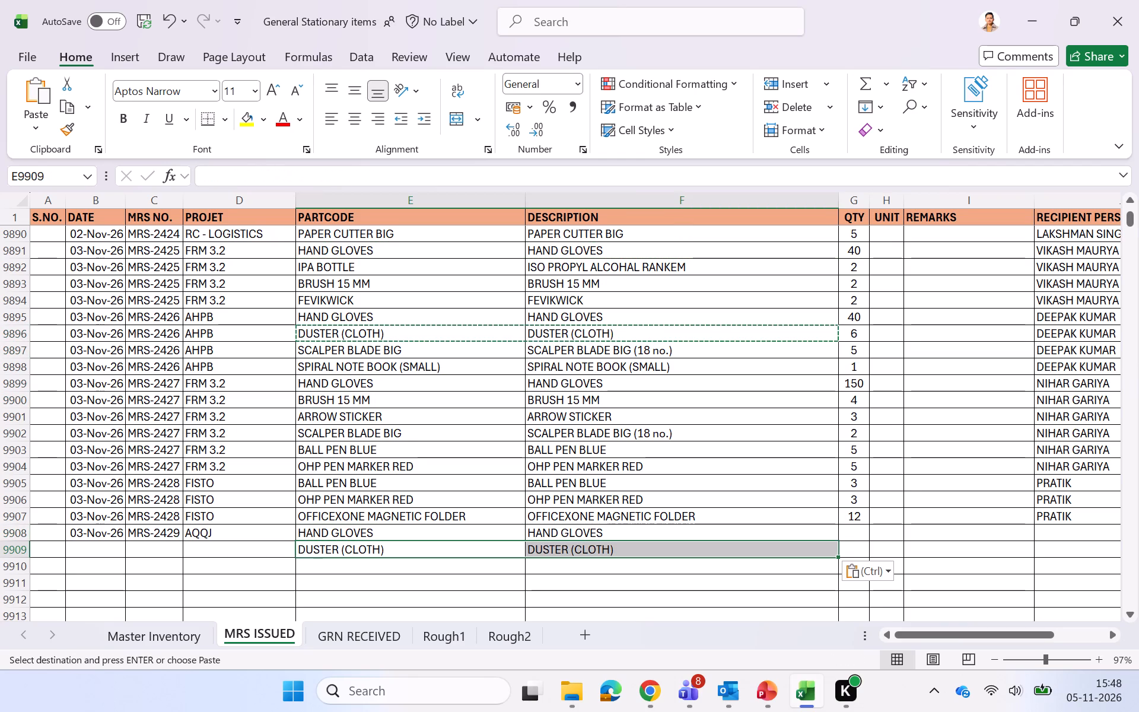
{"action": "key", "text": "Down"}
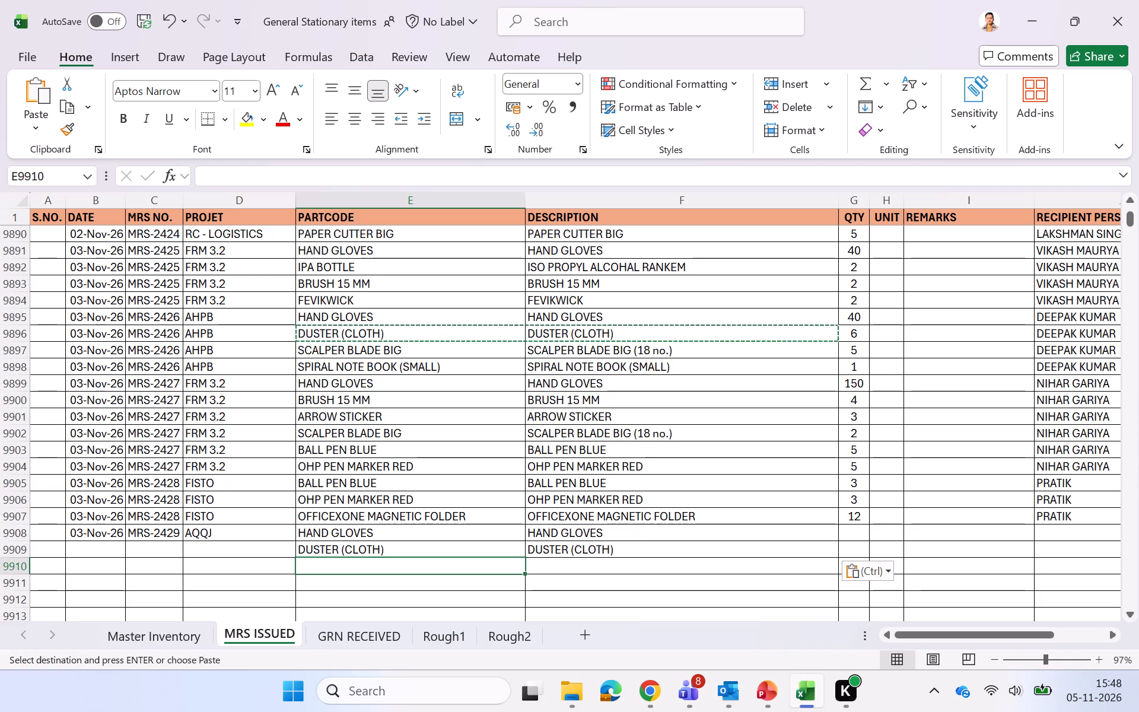
Copy the IPA BOTTLE partcode and description from the MRS-2425 entry into row 9910.
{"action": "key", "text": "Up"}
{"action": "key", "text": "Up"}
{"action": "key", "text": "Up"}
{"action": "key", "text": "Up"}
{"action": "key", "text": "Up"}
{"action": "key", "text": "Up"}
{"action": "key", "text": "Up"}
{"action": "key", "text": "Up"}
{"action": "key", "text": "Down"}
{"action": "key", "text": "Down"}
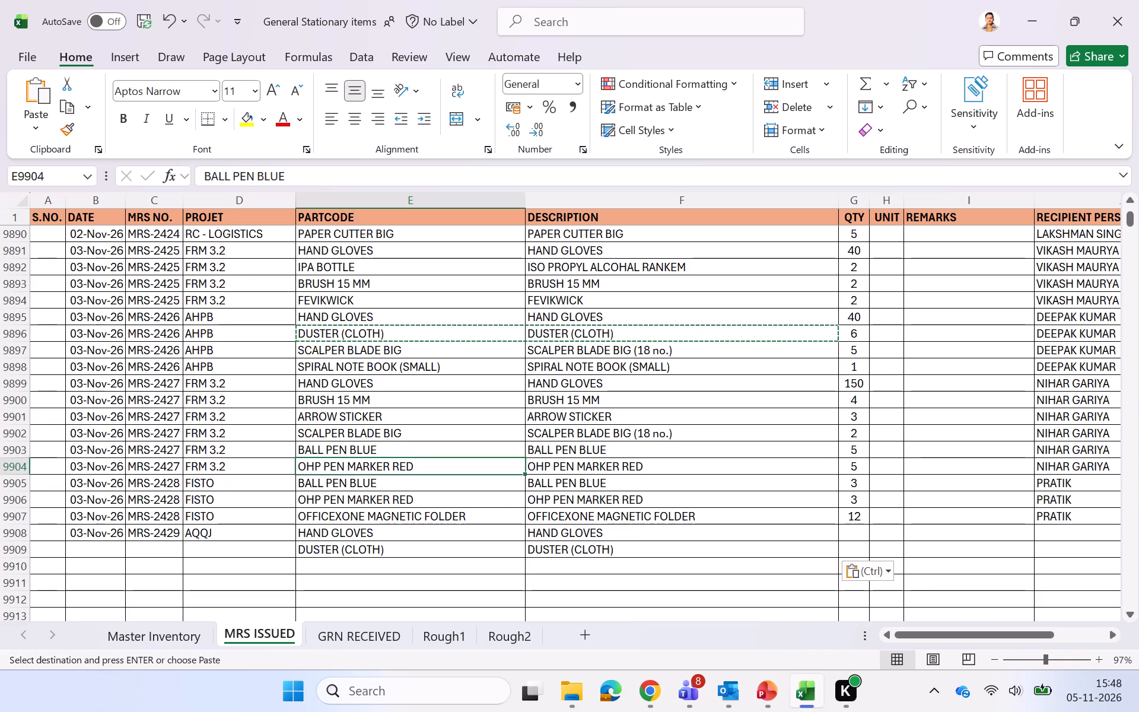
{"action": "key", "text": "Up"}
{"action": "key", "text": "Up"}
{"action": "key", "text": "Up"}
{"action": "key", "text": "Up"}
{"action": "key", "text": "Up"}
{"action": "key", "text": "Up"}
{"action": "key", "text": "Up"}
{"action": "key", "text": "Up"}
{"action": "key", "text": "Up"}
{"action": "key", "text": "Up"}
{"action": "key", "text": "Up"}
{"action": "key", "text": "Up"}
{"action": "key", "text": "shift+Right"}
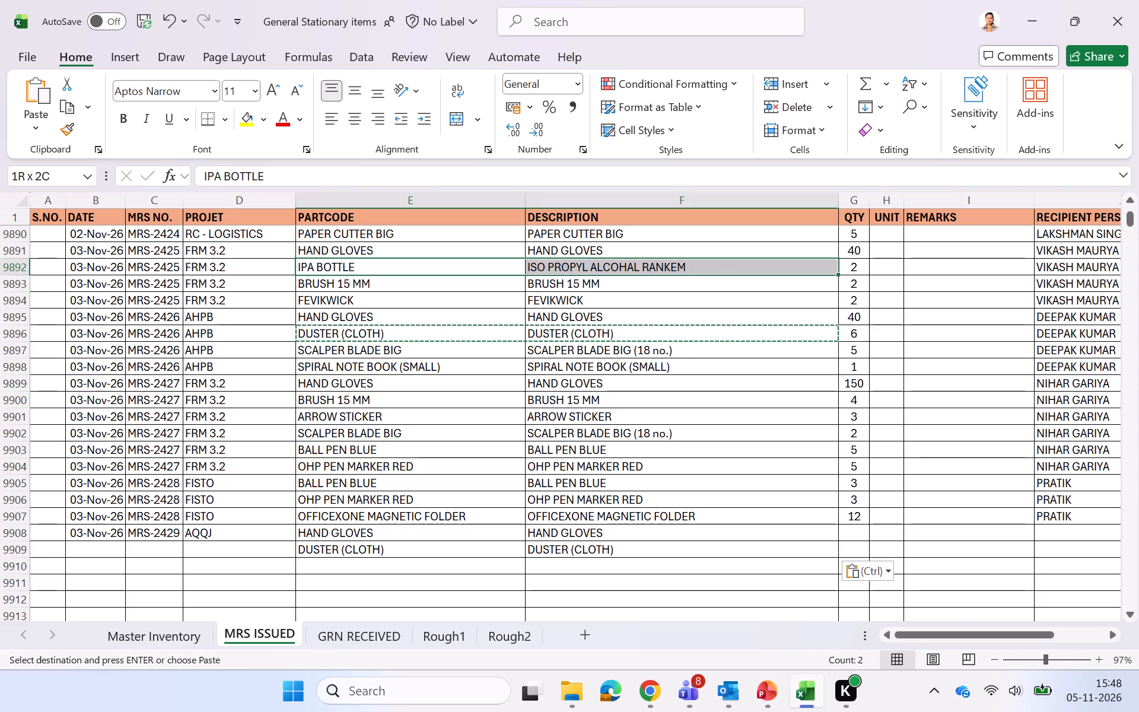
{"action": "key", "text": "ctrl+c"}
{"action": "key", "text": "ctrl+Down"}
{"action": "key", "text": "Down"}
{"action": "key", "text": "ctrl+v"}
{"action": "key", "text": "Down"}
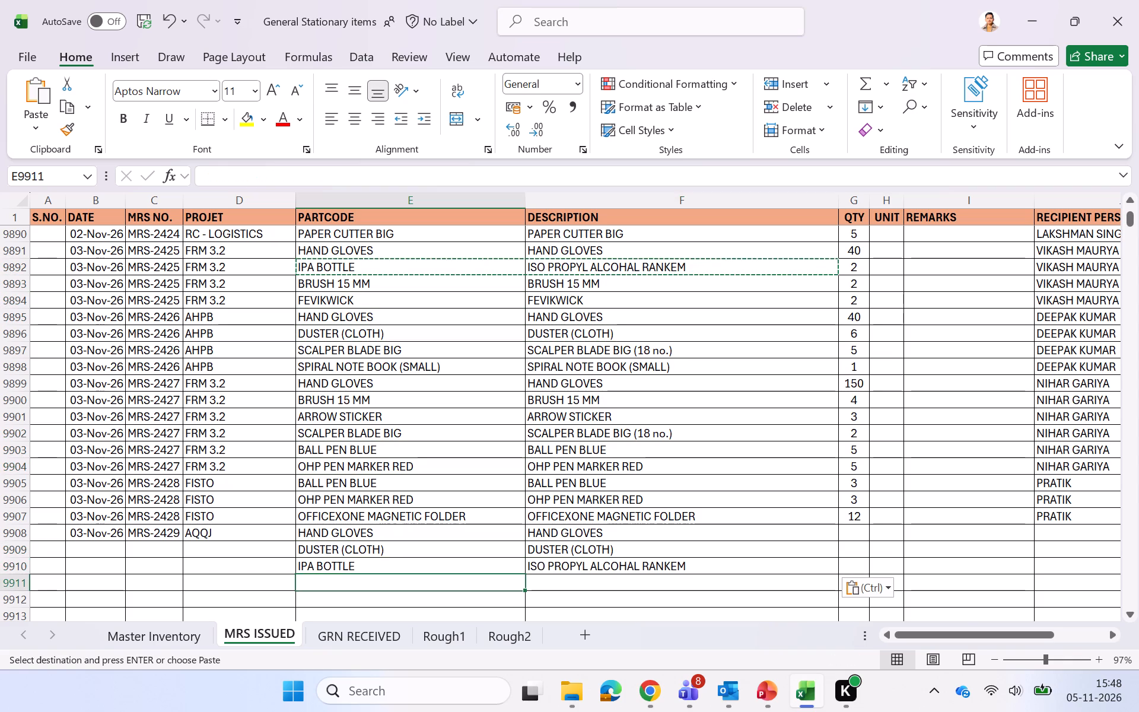
Copy the BALL PEN BLUE and OHP PEN MARKER RED partcodes and descriptions from the MRS-2428 entries into rows 9911 and 9912.
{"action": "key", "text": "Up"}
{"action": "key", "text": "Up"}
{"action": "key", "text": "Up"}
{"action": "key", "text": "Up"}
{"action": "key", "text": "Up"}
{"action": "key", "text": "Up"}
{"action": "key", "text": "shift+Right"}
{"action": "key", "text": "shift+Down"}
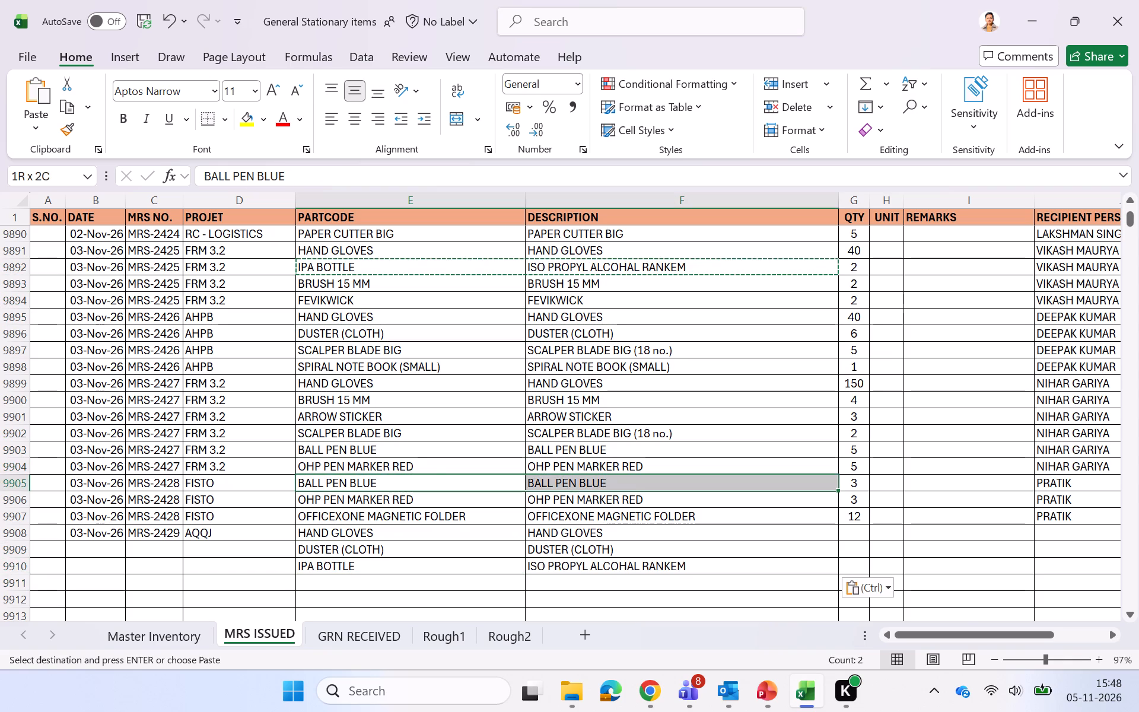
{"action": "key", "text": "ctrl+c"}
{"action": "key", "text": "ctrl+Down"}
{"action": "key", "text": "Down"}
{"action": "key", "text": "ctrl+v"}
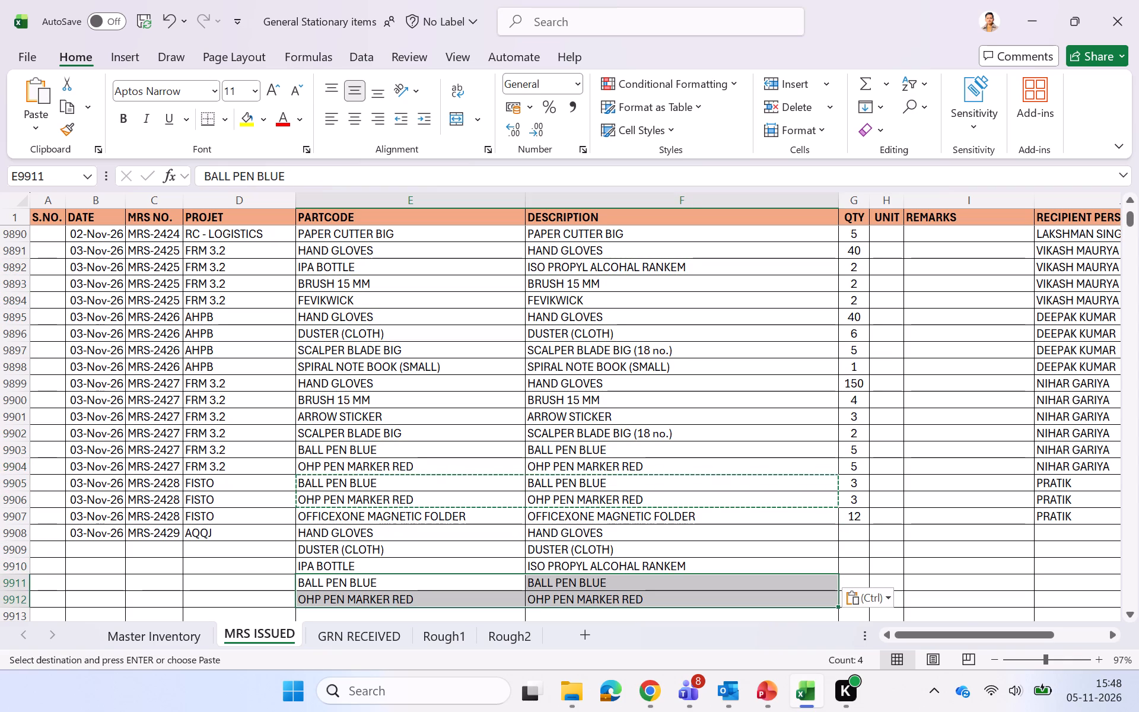
Find the STICKER (GREEN) item in the MRS-2423 entries and copy its partcode and description into row 9913.
{"action": "scroll", "coordinate": [373, 322], "scroll_direction": "up", "scroll_amount": 1}
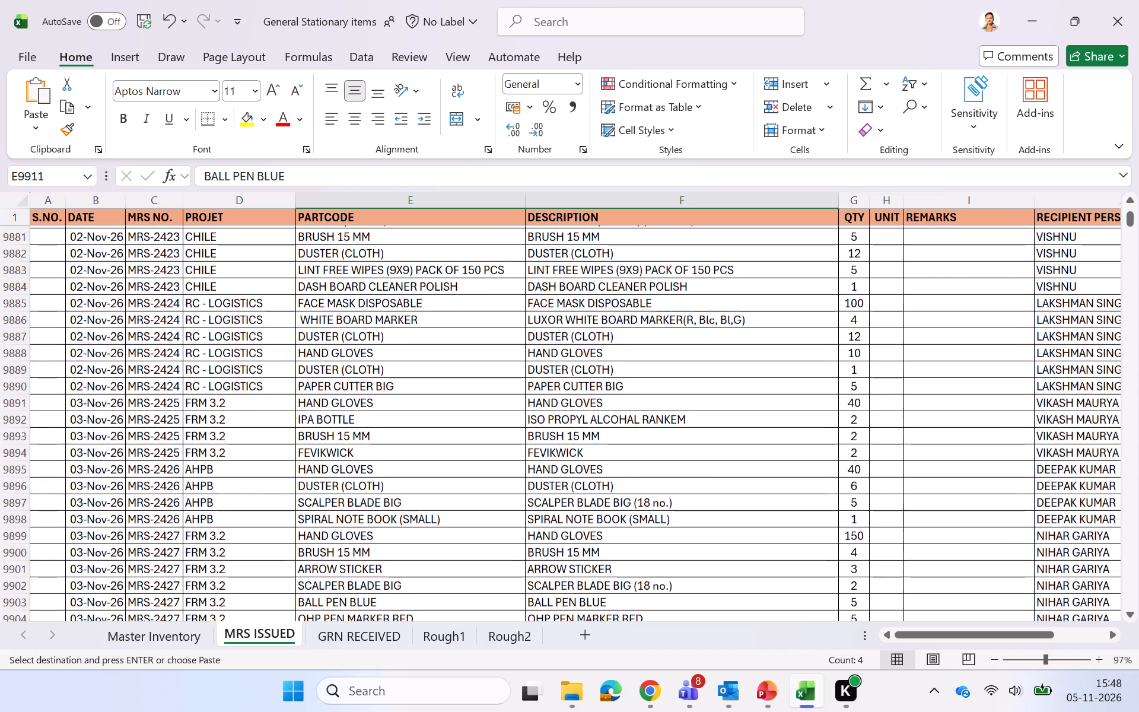
{"action": "scroll", "coordinate": [373, 322], "scroll_direction": "up", "scroll_amount": 1}
{"action": "scroll", "coordinate": [457, 320], "scroll_direction": "up", "scroll_amount": 2}
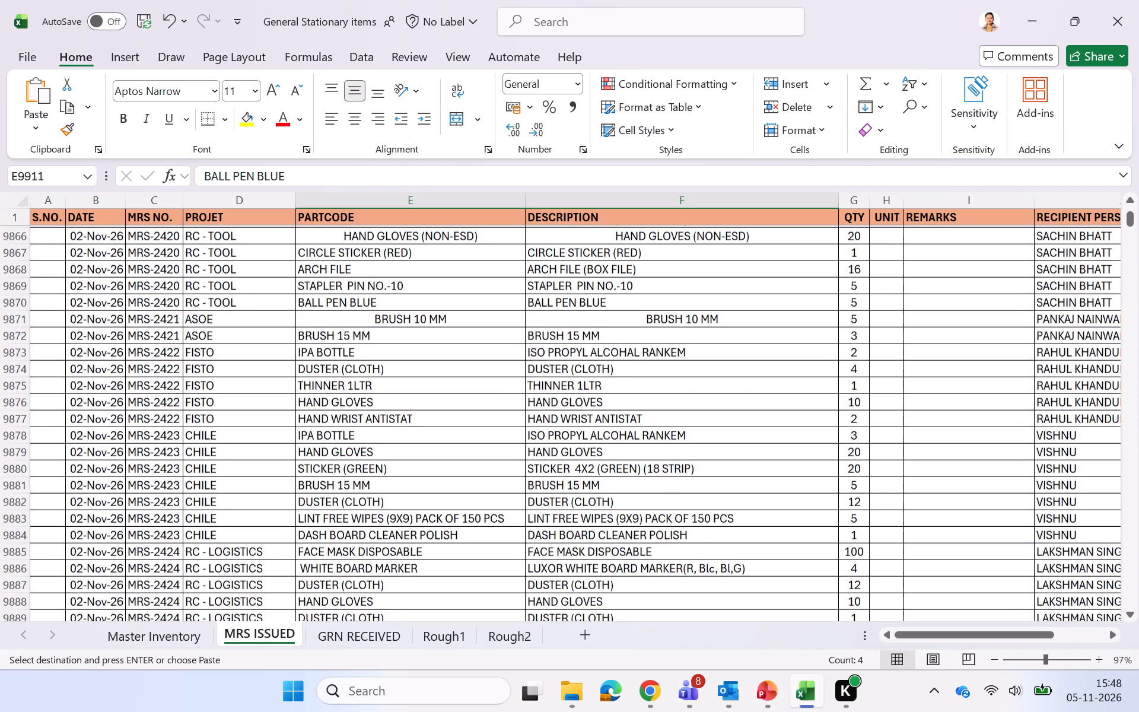
{"action": "scroll", "coordinate": [457, 320], "scroll_direction": "up", "scroll_amount": 1}
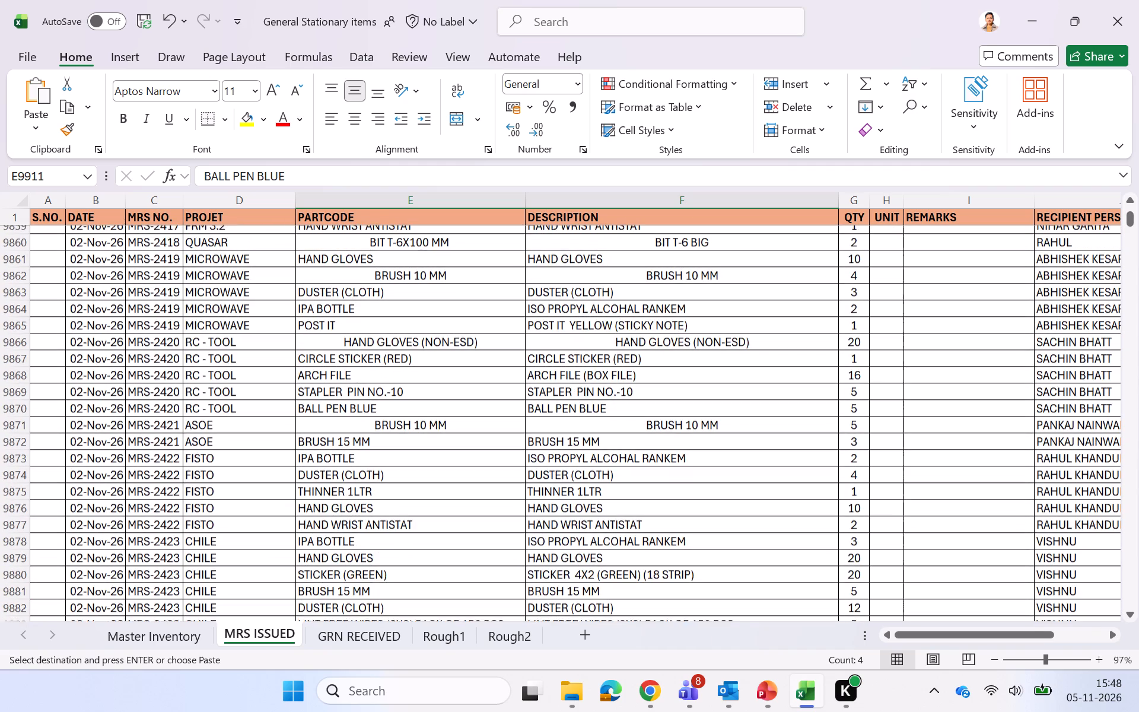
{"action": "scroll", "coordinate": [457, 320], "scroll_direction": "up", "scroll_amount": 2}
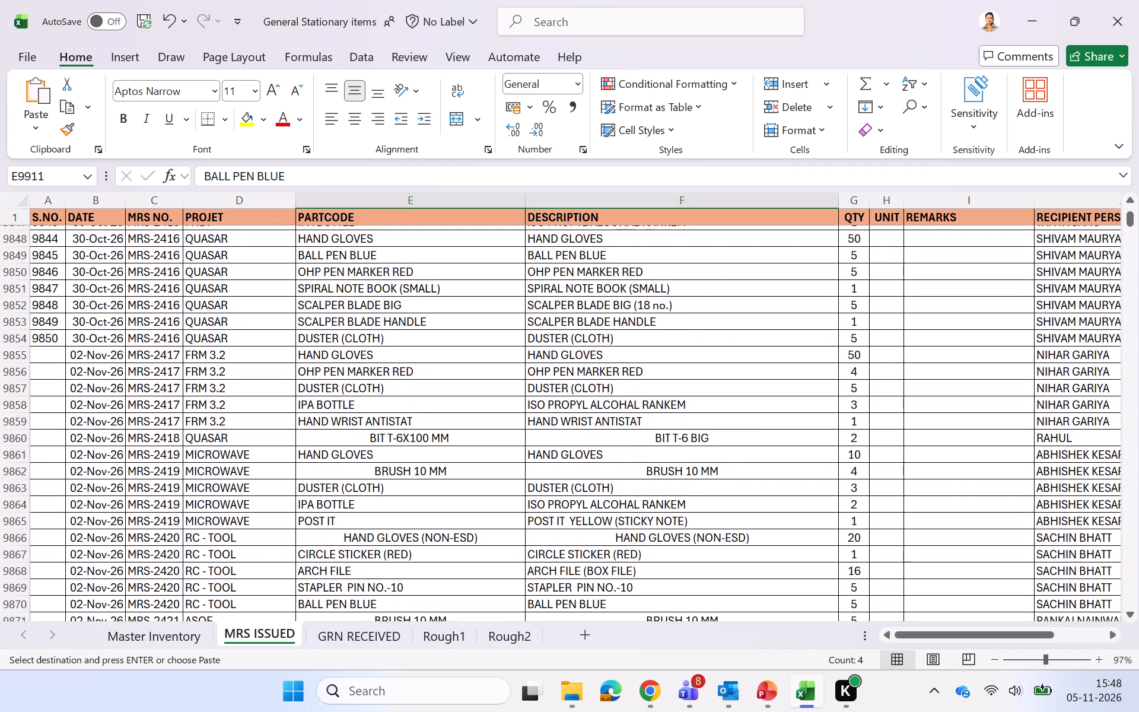
{"action": "scroll", "coordinate": [494, 469], "scroll_direction": "down", "scroll_amount": 2}
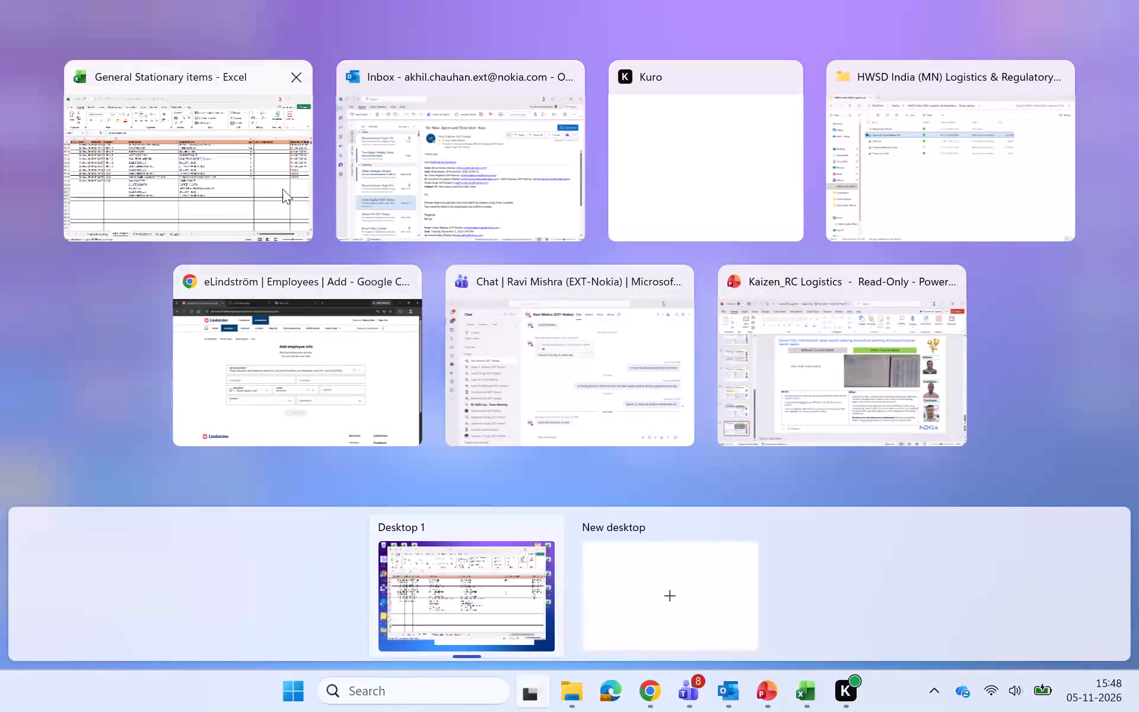
{"action": "left_click", "coordinate": [227, 183]}
{"action": "scroll", "coordinate": [478, 375], "scroll_direction": "up", "scroll_amount": 1}
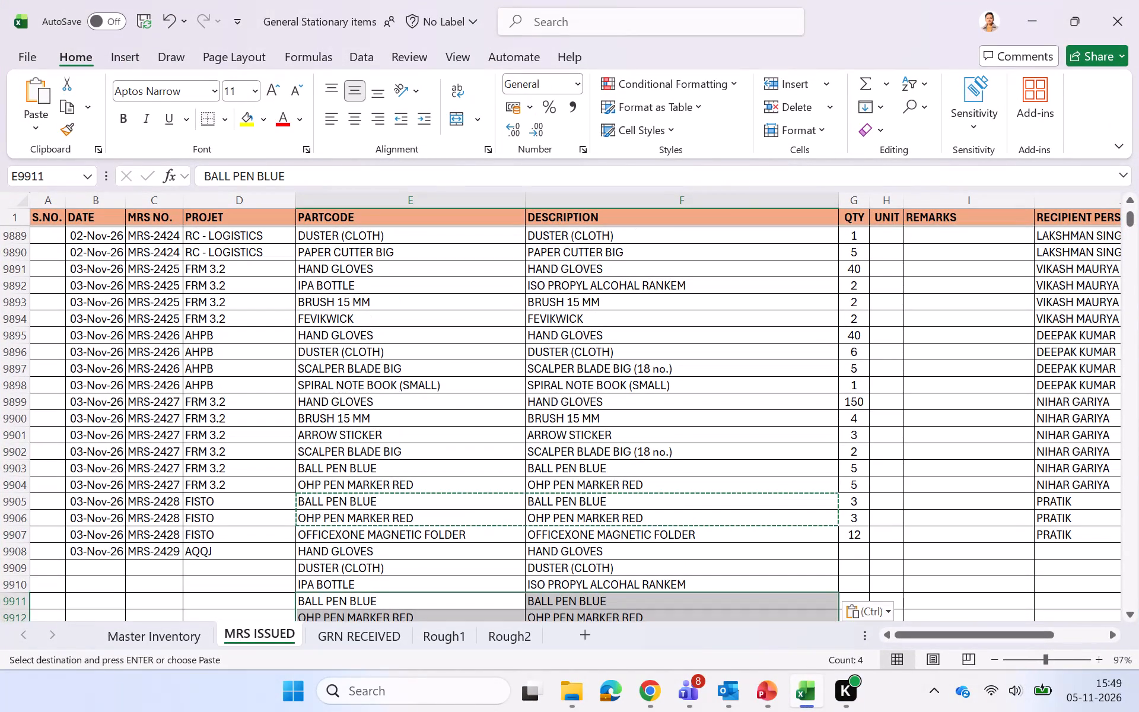
{"action": "scroll", "coordinate": [462, 394], "scroll_direction": "up", "scroll_amount": 2}
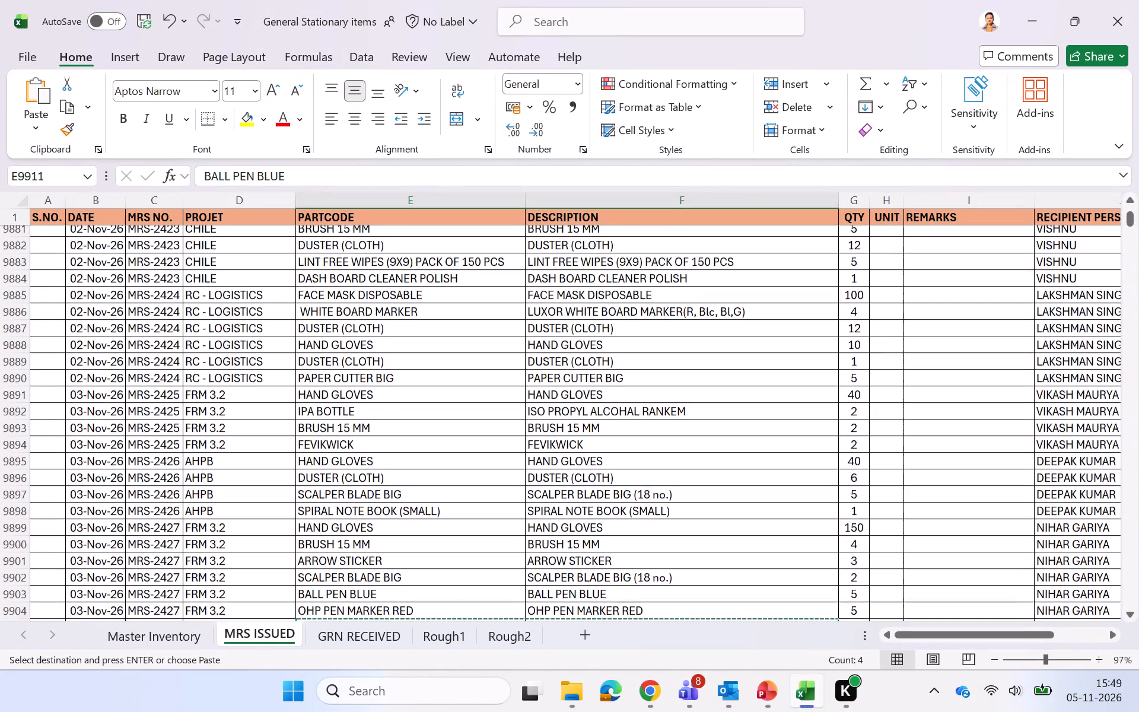
{"action": "scroll", "coordinate": [462, 394], "scroll_direction": "up", "scroll_amount": 3}
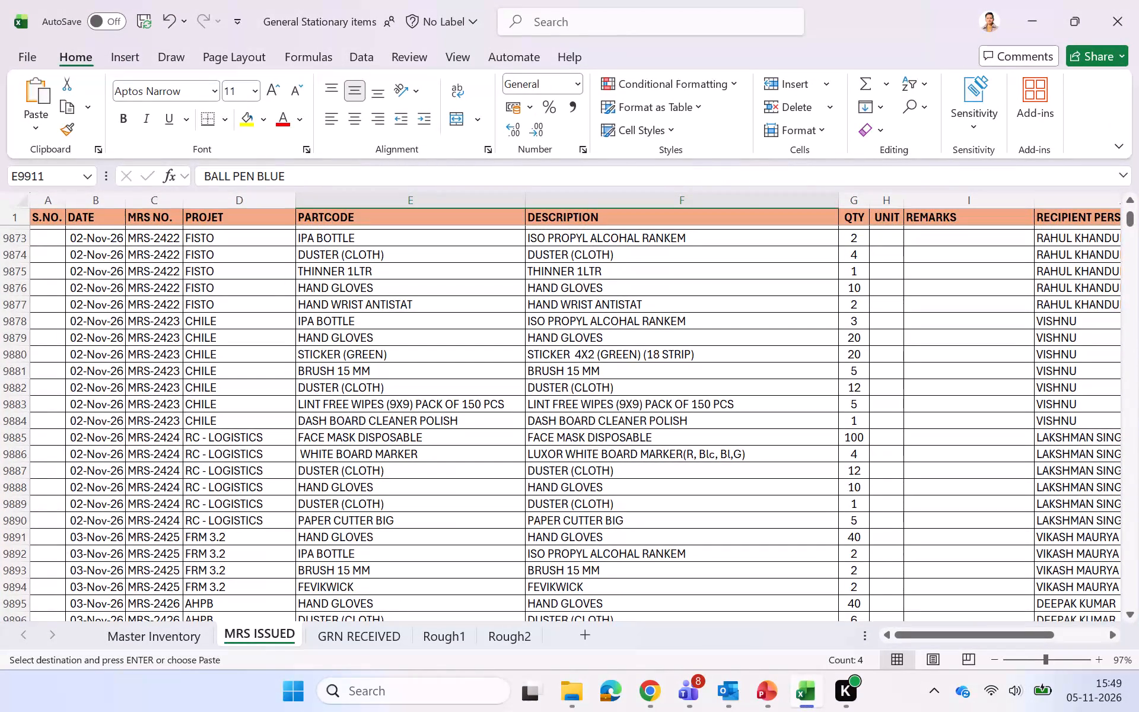
{"action": "left_click", "coordinate": [470, 326]}
{"action": "key", "text": "Down"}
{"action": "key", "text": "Down"}
{"action": "key", "text": "shift+Right"}
{"action": "key", "text": "ctrl+c"}
{"action": "key", "text": "ctrl+Down"}
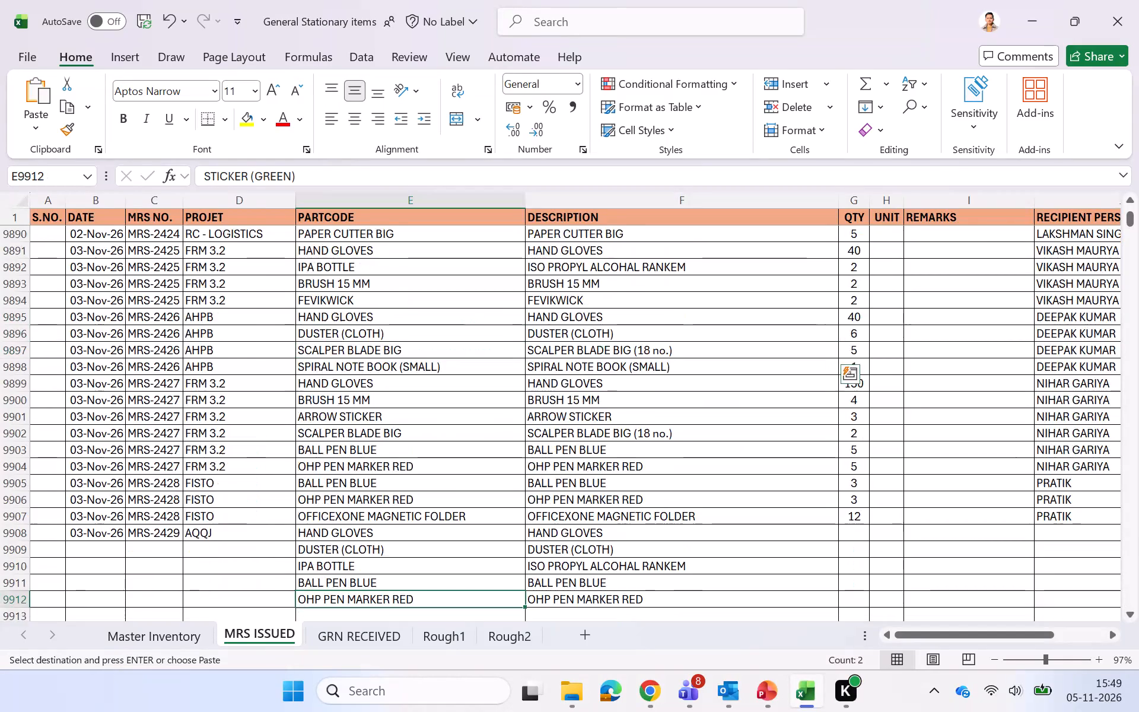
{"action": "key", "text": "ctrl+Down"}
{"action": "key", "text": "ctrl+v"}
{"action": "key", "text": "ctrl+z"}
{"action": "key", "text": "ctrl+Up"}
{"action": "key", "text": "Down"}
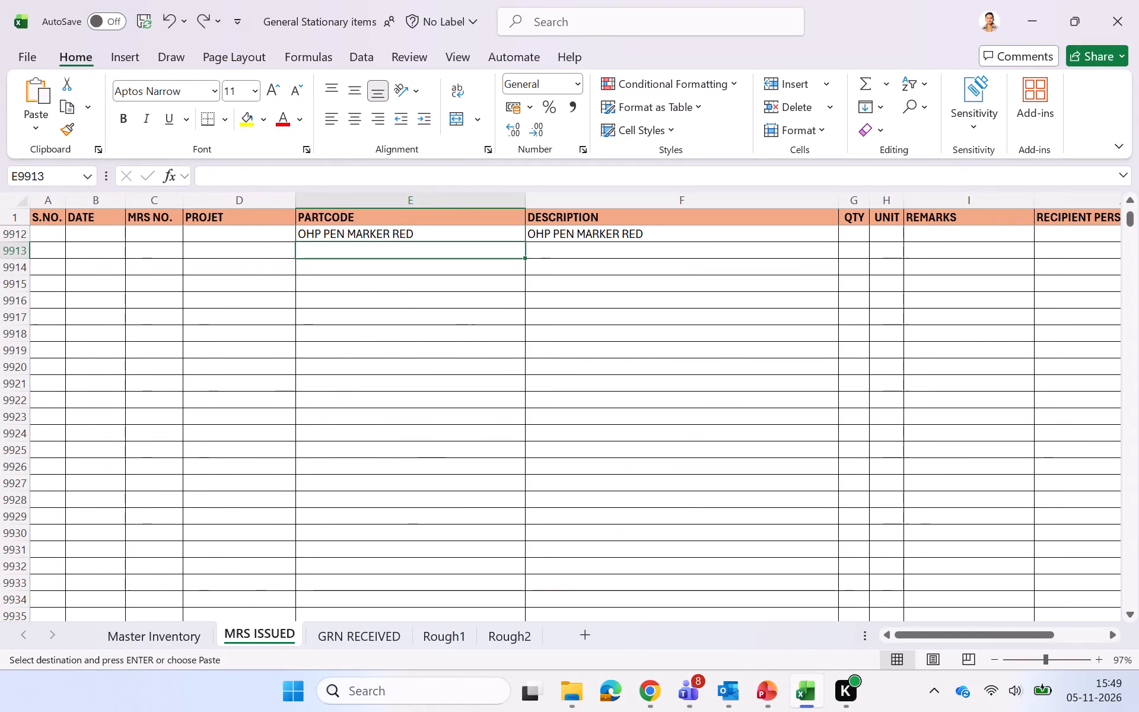
{"action": "key", "text": "ctrl+v"}
Enter the MRS-2429 quantities 20, 5, 4, 5, 5 and 20 in rows 9908 to 9913.
{"action": "scroll", "coordinate": [470, 326], "scroll_direction": "up", "scroll_amount": 2}
{"action": "key", "text": "Right"}
{"action": "key", "text": "Right"}
{"action": "key", "text": "Up"}
{"action": "key", "text": "Up"}
{"action": "key", "text": "Up"}
{"action": "key", "text": "Up"}
{"action": "key", "text": "Up"}
{"action": "key", "text": "Up"}
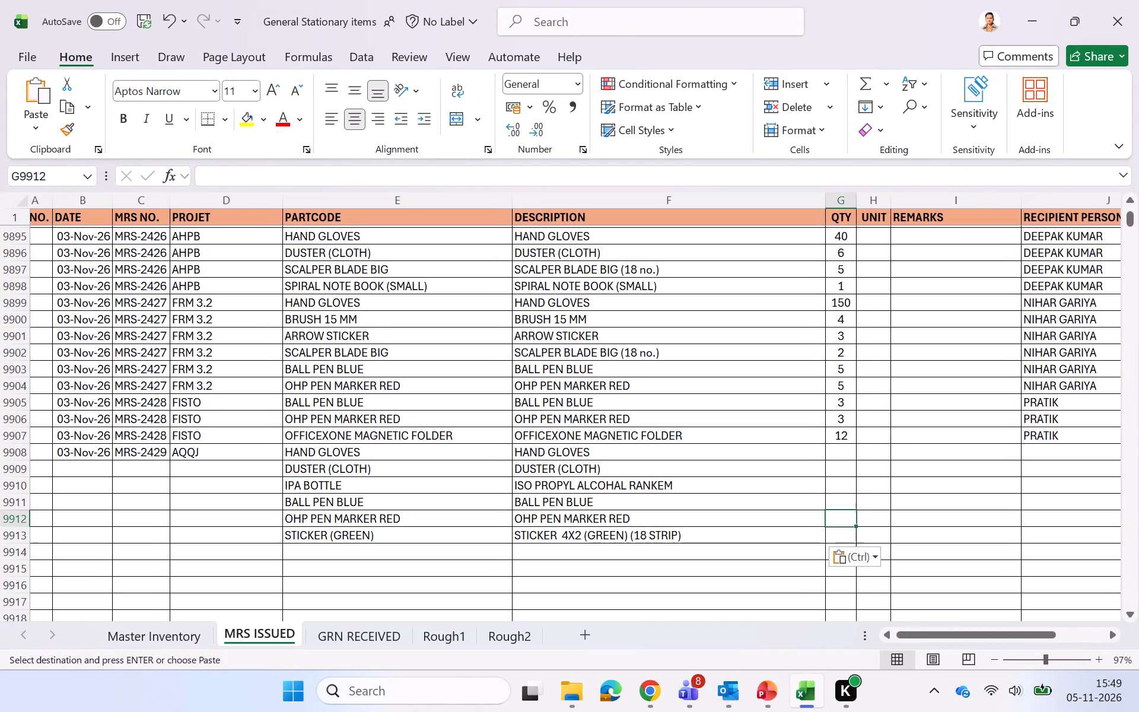
{"action": "key", "text": "Down"}
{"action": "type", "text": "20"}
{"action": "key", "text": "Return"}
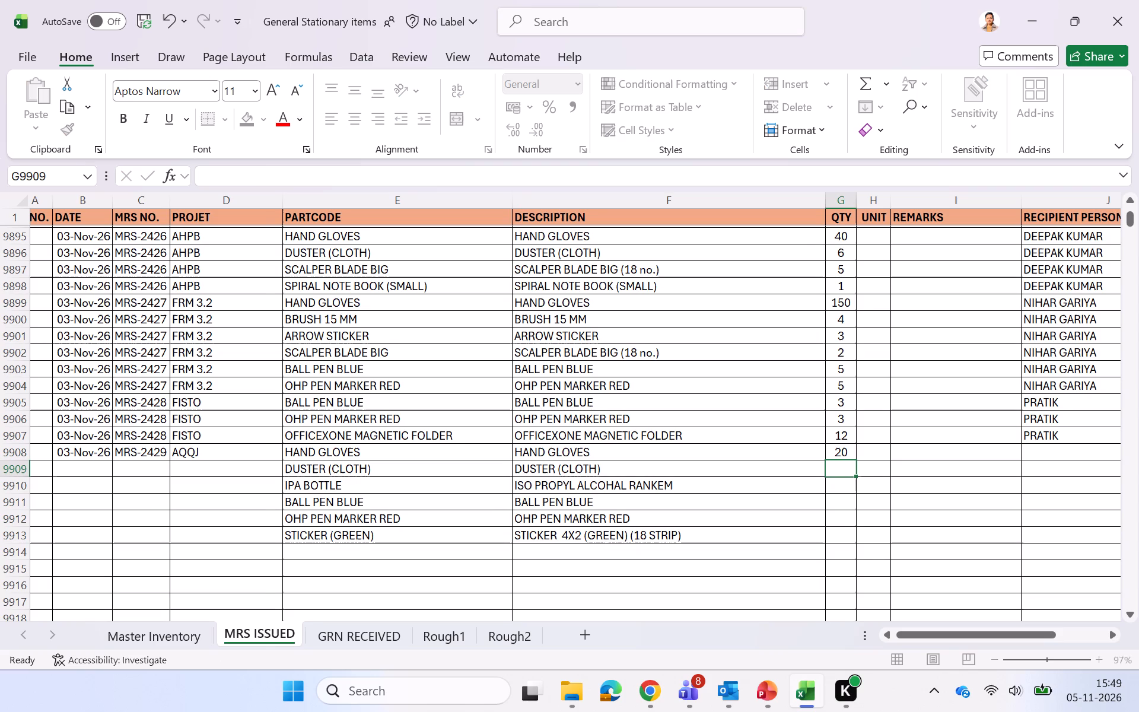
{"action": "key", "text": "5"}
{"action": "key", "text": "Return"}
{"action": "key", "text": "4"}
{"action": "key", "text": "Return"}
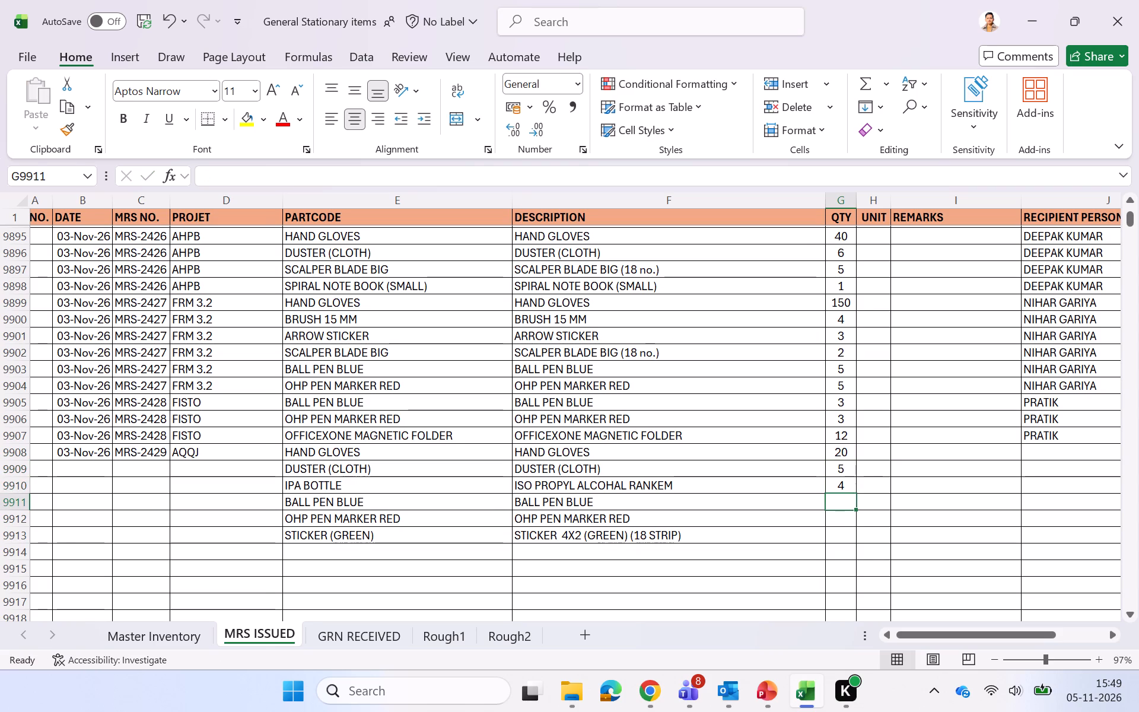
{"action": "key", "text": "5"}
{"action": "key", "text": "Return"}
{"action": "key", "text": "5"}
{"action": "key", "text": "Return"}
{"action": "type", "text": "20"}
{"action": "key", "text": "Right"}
Enter the recipient whose name starts with ARD in row 9908 and fill it down through row 9913.
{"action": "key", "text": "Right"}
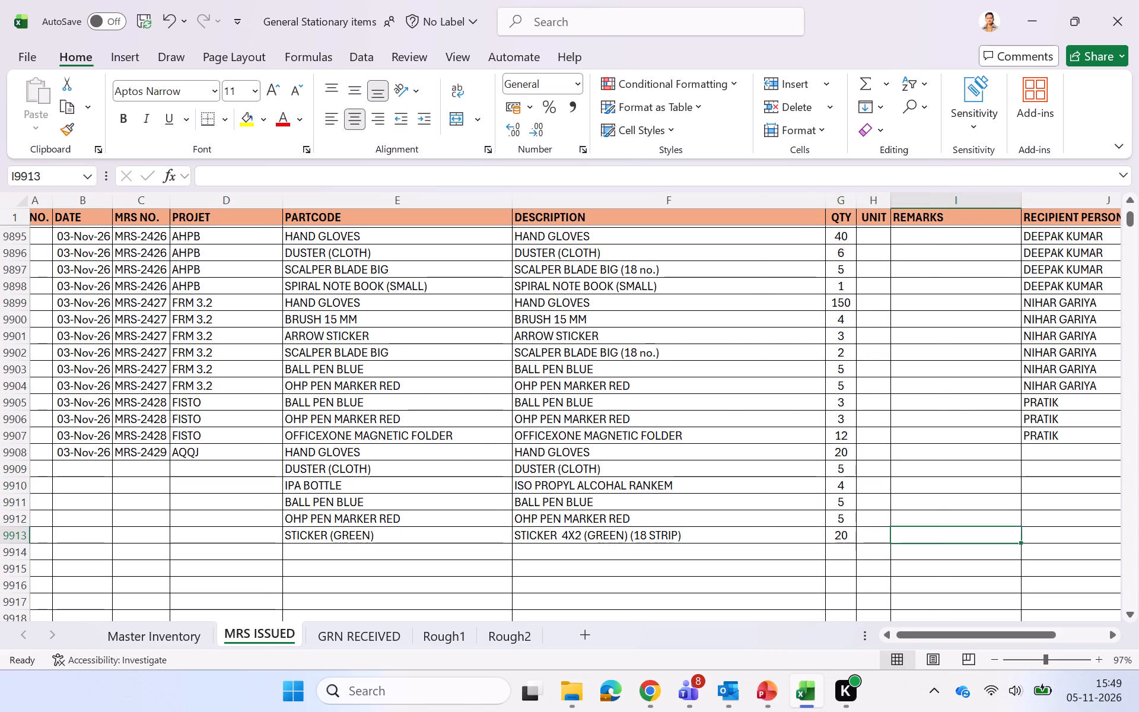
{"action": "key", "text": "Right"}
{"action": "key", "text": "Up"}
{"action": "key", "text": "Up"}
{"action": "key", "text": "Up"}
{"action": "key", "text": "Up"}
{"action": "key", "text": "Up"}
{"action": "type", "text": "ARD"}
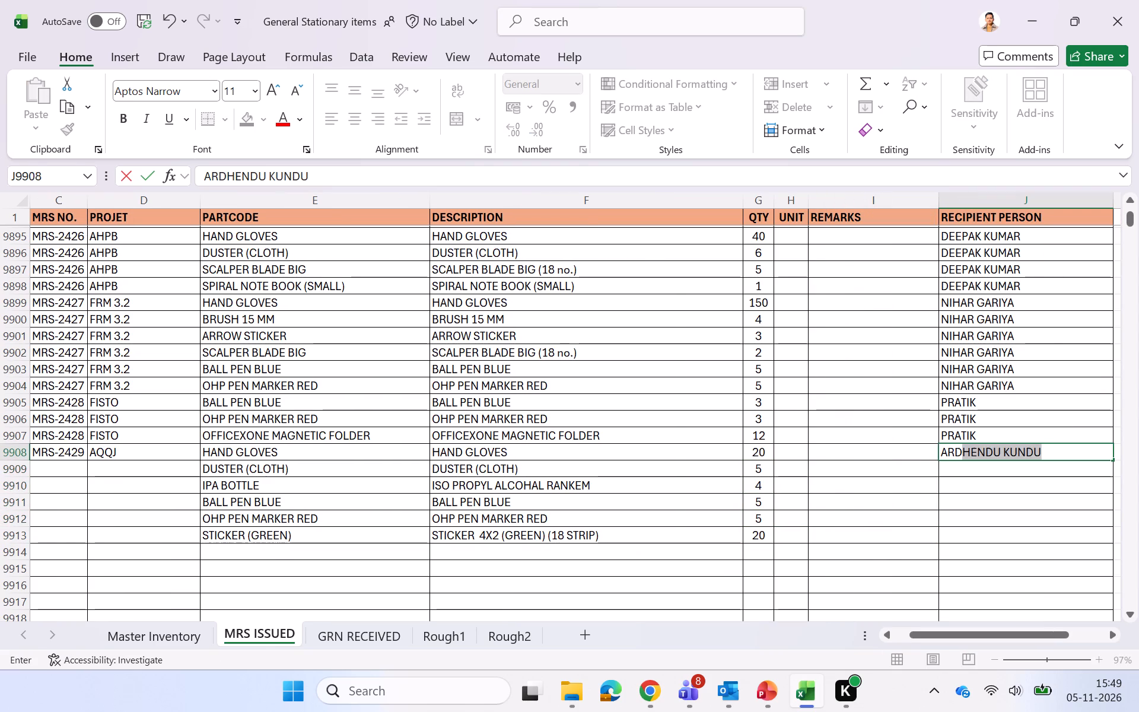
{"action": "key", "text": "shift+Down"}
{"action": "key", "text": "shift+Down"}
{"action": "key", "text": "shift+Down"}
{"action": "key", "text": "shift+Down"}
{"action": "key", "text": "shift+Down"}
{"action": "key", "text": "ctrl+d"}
Fill the date, MRS number and project from row 9908 down through row 9913.
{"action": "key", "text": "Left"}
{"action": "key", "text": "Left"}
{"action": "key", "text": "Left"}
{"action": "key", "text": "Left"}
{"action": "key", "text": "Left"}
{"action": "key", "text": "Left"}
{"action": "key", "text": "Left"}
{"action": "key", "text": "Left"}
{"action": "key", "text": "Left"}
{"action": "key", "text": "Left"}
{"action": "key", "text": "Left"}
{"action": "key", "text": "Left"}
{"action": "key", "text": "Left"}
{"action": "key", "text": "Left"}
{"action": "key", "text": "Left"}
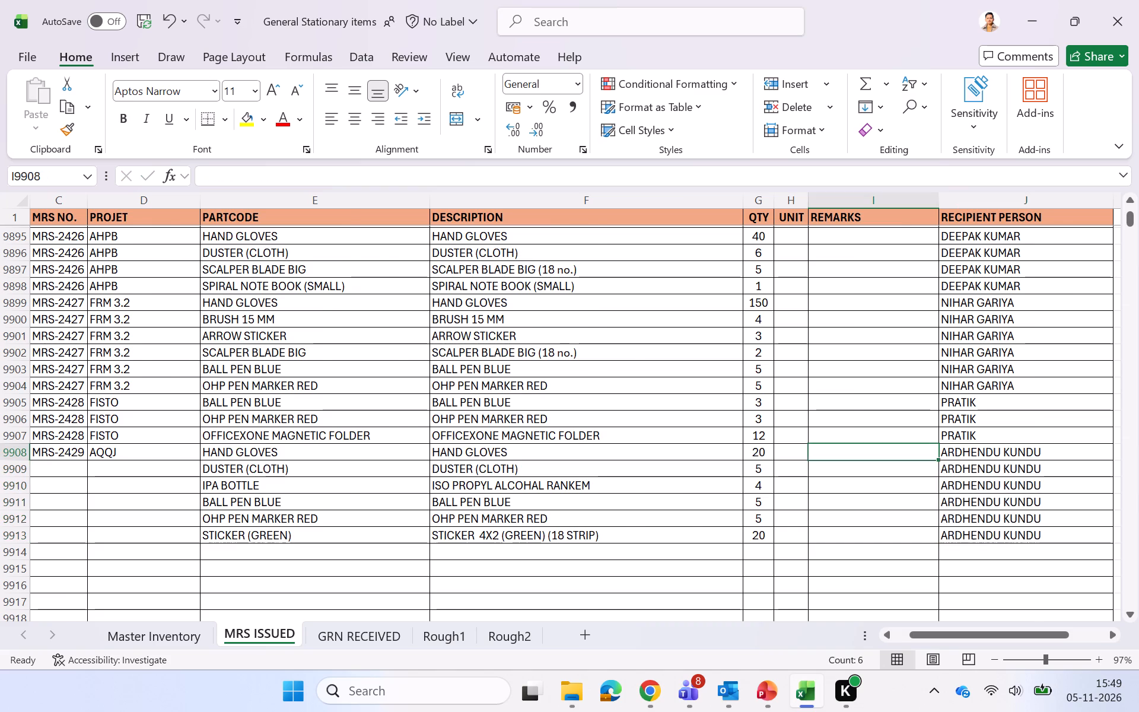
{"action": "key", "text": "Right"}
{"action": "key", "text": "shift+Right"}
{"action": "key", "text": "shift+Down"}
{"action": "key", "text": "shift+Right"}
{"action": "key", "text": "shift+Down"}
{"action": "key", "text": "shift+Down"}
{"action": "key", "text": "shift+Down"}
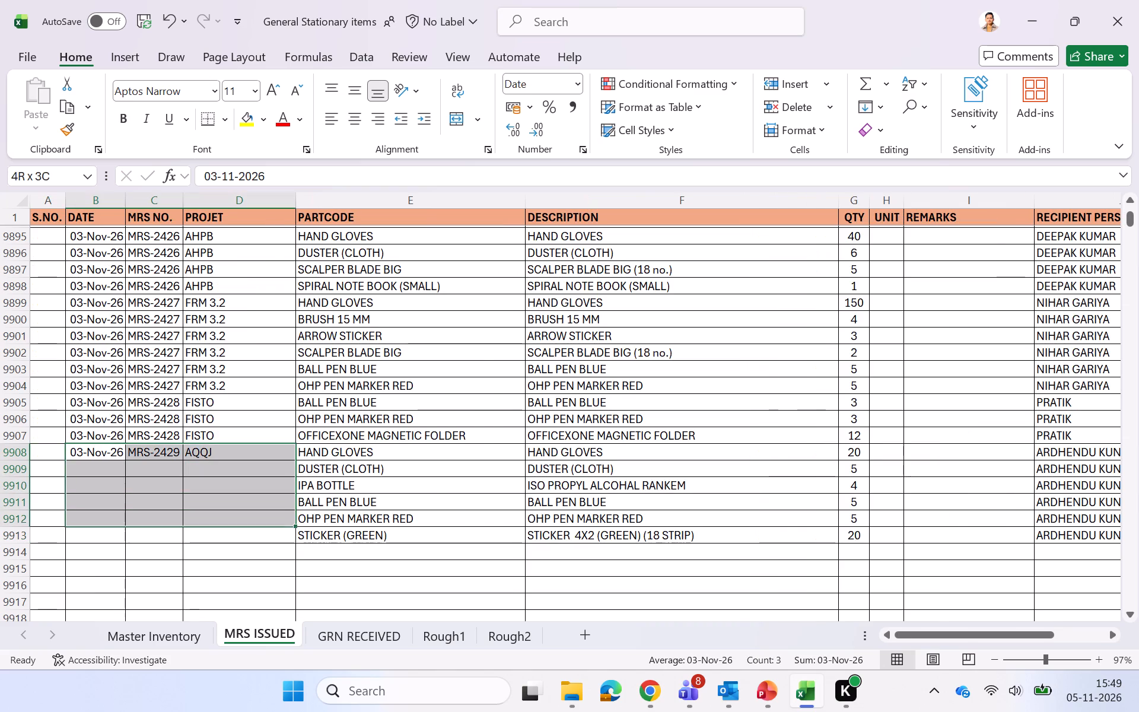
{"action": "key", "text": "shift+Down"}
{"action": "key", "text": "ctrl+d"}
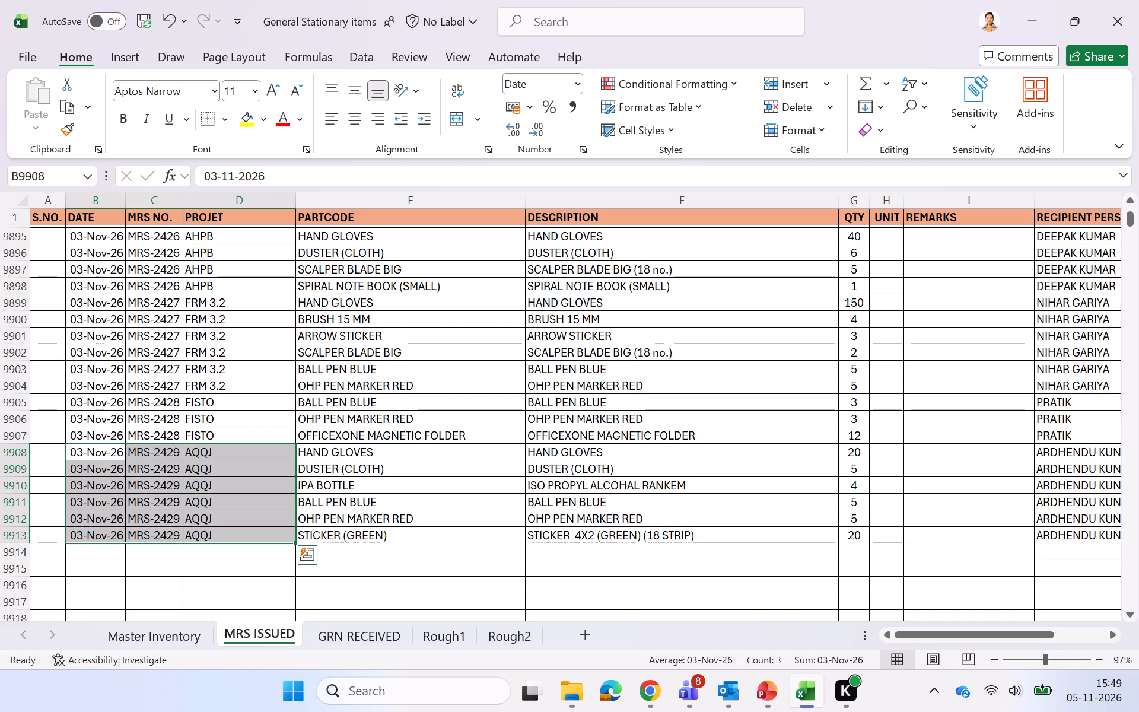
Start row 9914 with date 03-Nov-26, MRS number MRS-2430 and project ABIO.
{"action": "scroll", "coordinate": [672, 345], "scroll_direction": "down", "scroll_amount": 1}
{"action": "left_click", "coordinate": [83, 525]}
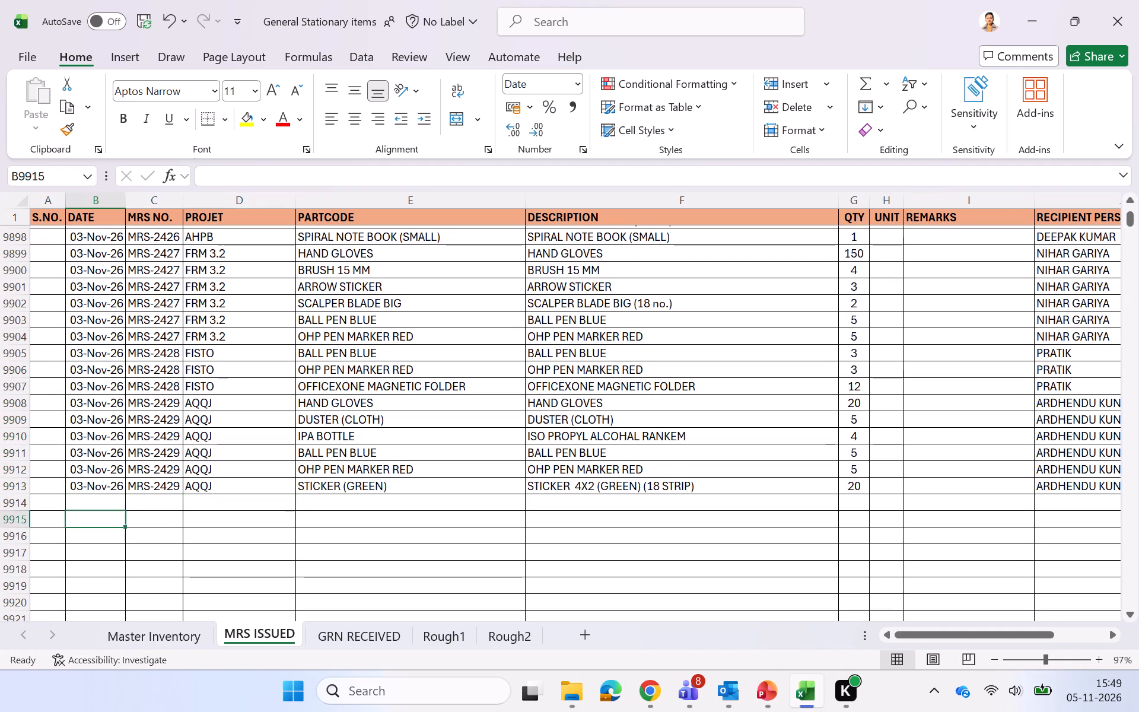
{"action": "key", "text": "Up"}
{"action": "key", "text": "Up"}
{"action": "key", "text": "ctrl+c"}
{"action": "key", "text": "Down"}
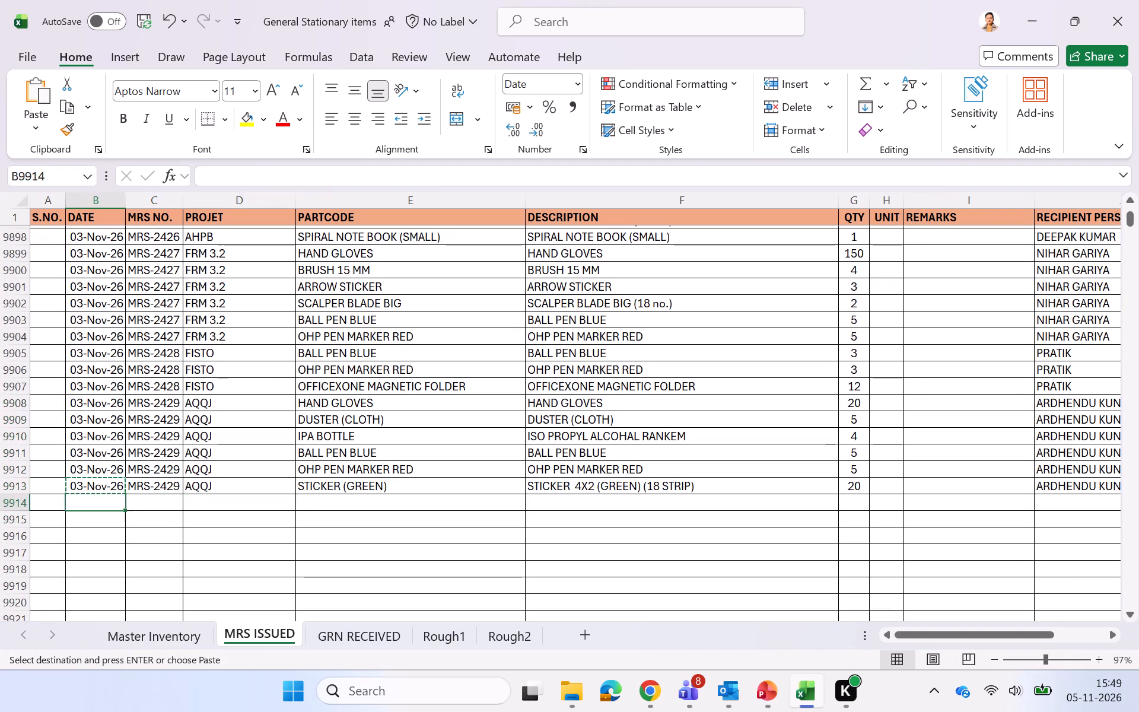
{"action": "key", "text": "ctrl+v"}
{"action": "left_click", "coordinate": [150, 486]}
{"action": "double_click", "coordinate": [186, 491]}
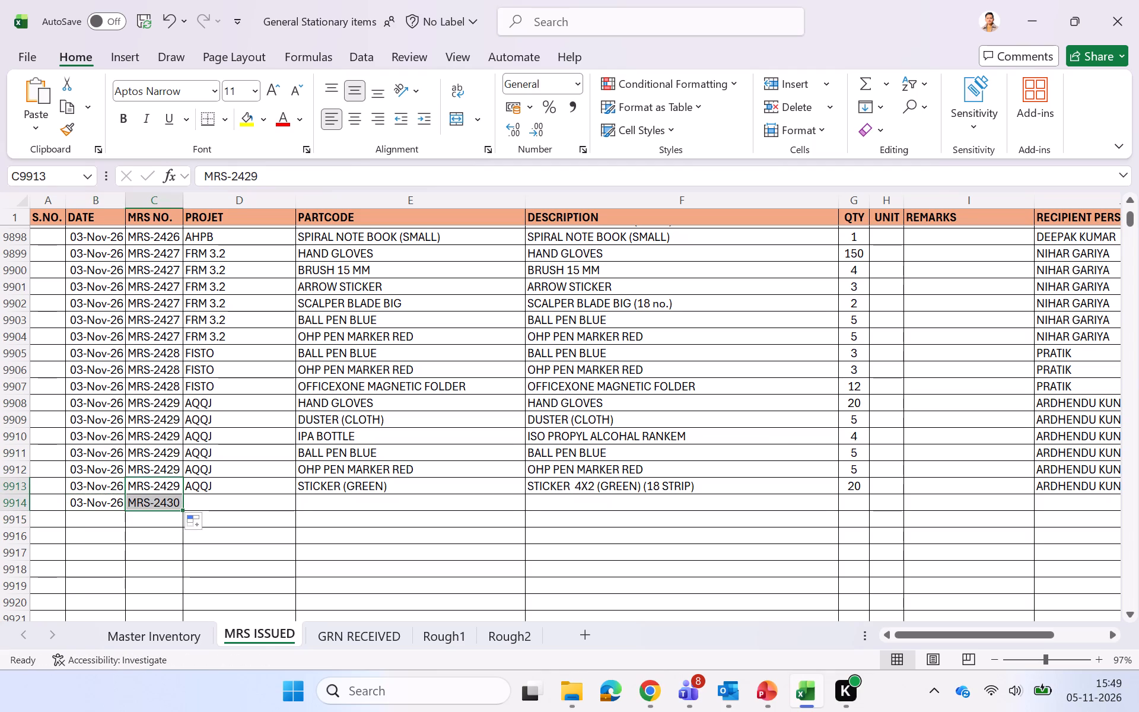
{"action": "left_click", "coordinate": [218, 508]}
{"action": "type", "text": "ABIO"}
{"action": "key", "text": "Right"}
Copy the HAND GLOVES partcode and description from the MRS-2429 entry into row 9914.
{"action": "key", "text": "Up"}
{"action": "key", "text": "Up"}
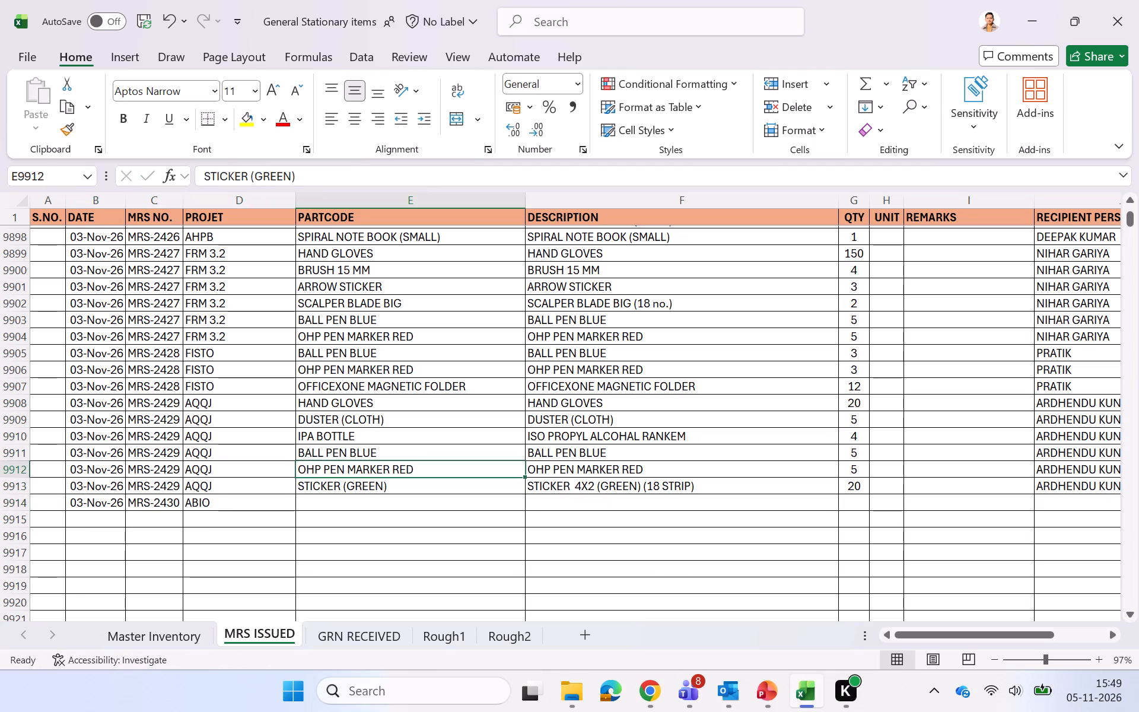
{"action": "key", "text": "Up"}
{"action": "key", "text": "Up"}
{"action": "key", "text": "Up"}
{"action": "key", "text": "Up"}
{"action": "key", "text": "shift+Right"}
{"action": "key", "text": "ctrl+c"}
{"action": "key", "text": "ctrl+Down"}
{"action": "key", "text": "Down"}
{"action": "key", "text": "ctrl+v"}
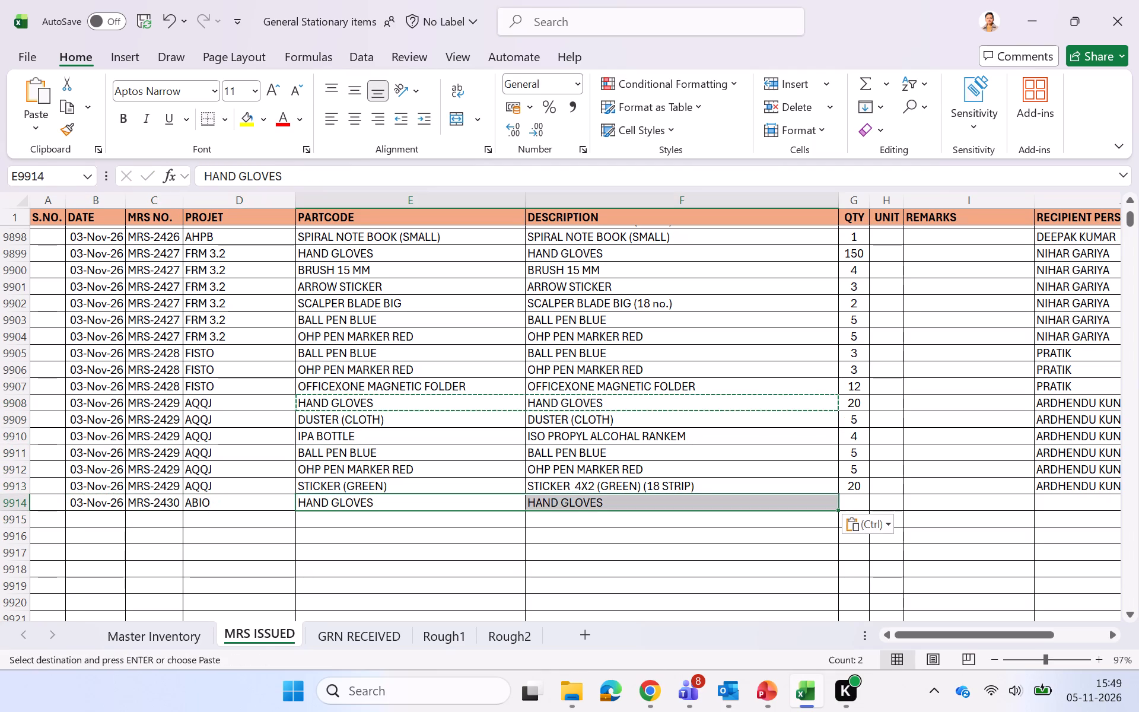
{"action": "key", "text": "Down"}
Copy the IPA BOTTLE partcode and description from the MRS-2429 entry into row 9915.
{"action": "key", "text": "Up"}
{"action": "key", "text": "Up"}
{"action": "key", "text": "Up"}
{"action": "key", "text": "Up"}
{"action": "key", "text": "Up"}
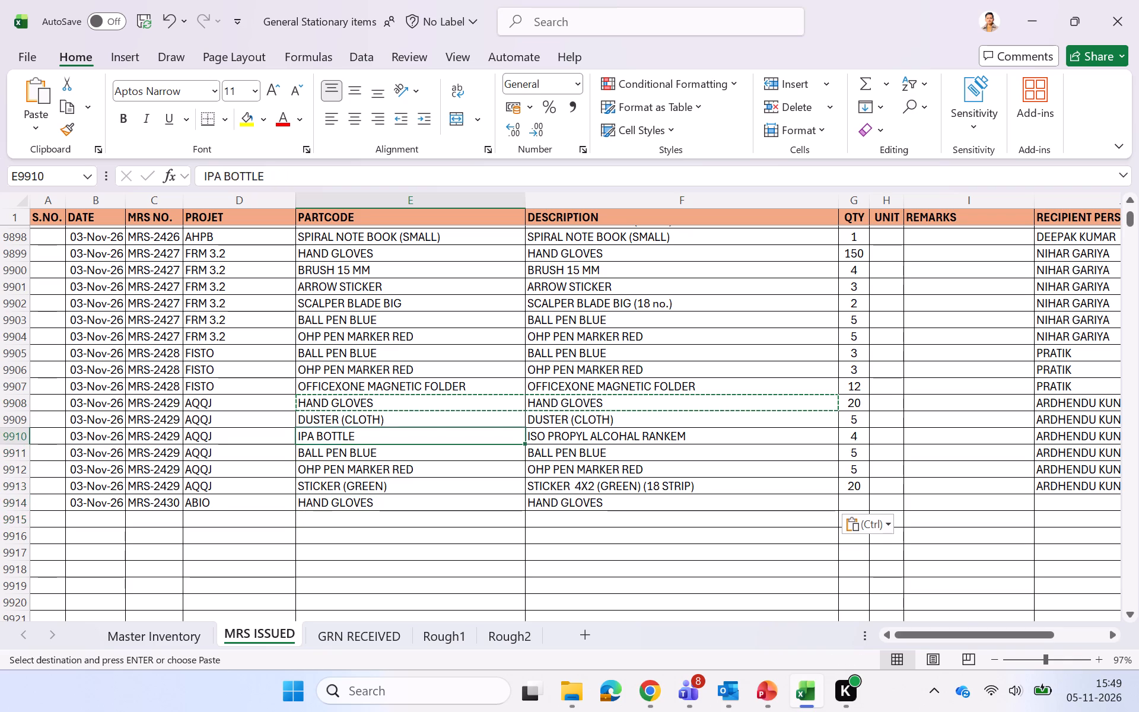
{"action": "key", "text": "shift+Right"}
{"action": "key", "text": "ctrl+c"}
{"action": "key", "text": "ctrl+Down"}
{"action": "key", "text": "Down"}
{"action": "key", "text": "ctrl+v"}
Copy the DUSTER (CLOTH) partcode and description from the MRS-2429 entry into row 9916.
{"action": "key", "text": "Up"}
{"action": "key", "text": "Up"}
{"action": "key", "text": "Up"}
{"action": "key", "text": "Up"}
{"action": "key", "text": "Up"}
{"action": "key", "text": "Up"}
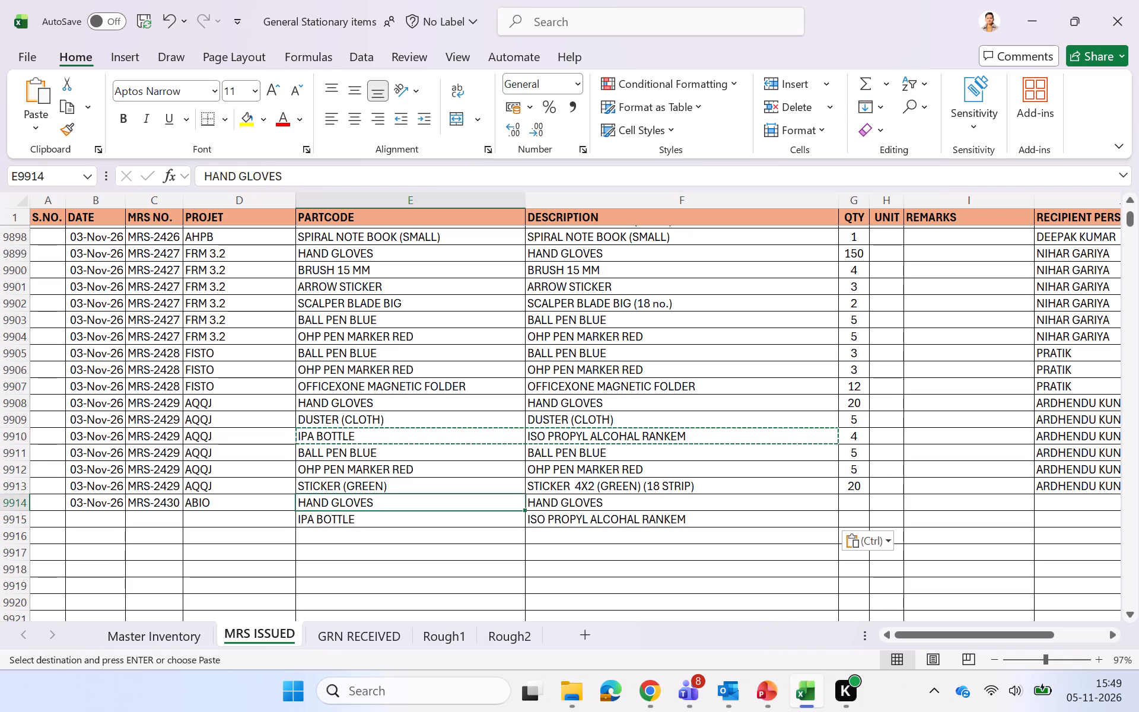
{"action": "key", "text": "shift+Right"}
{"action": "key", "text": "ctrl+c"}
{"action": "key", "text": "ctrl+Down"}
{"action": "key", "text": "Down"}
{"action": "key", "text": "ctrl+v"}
Copy the OHP PEN MARKER RED partcode and description from the MRS-2428 entry into row 9917.
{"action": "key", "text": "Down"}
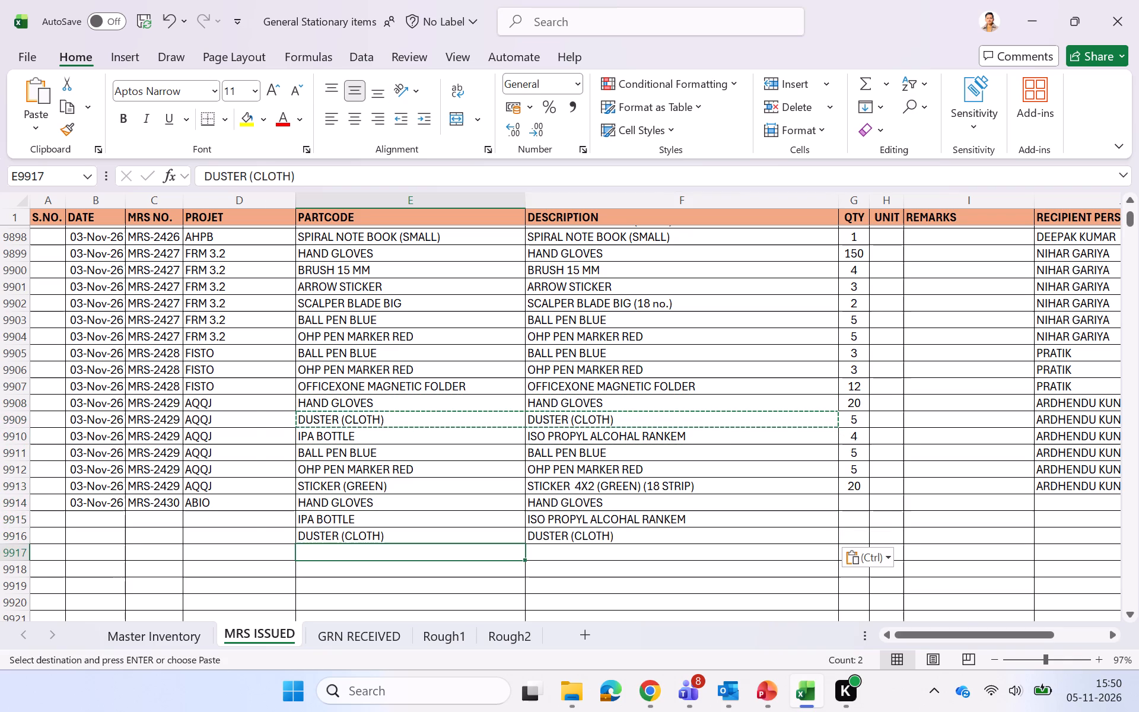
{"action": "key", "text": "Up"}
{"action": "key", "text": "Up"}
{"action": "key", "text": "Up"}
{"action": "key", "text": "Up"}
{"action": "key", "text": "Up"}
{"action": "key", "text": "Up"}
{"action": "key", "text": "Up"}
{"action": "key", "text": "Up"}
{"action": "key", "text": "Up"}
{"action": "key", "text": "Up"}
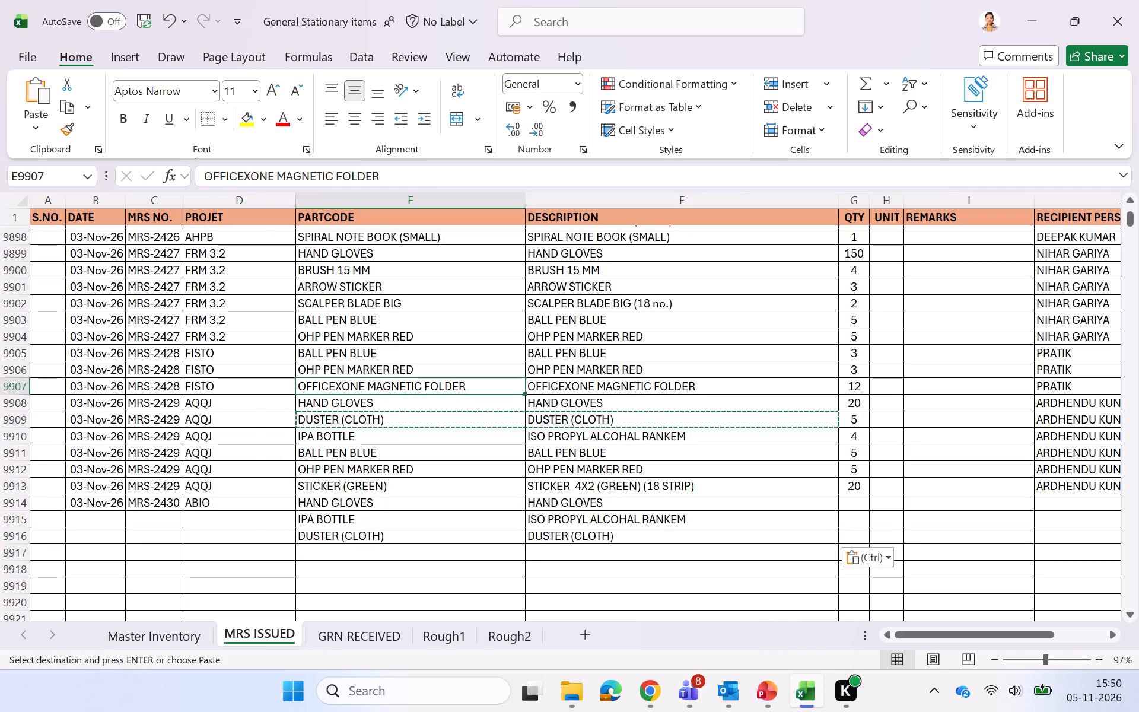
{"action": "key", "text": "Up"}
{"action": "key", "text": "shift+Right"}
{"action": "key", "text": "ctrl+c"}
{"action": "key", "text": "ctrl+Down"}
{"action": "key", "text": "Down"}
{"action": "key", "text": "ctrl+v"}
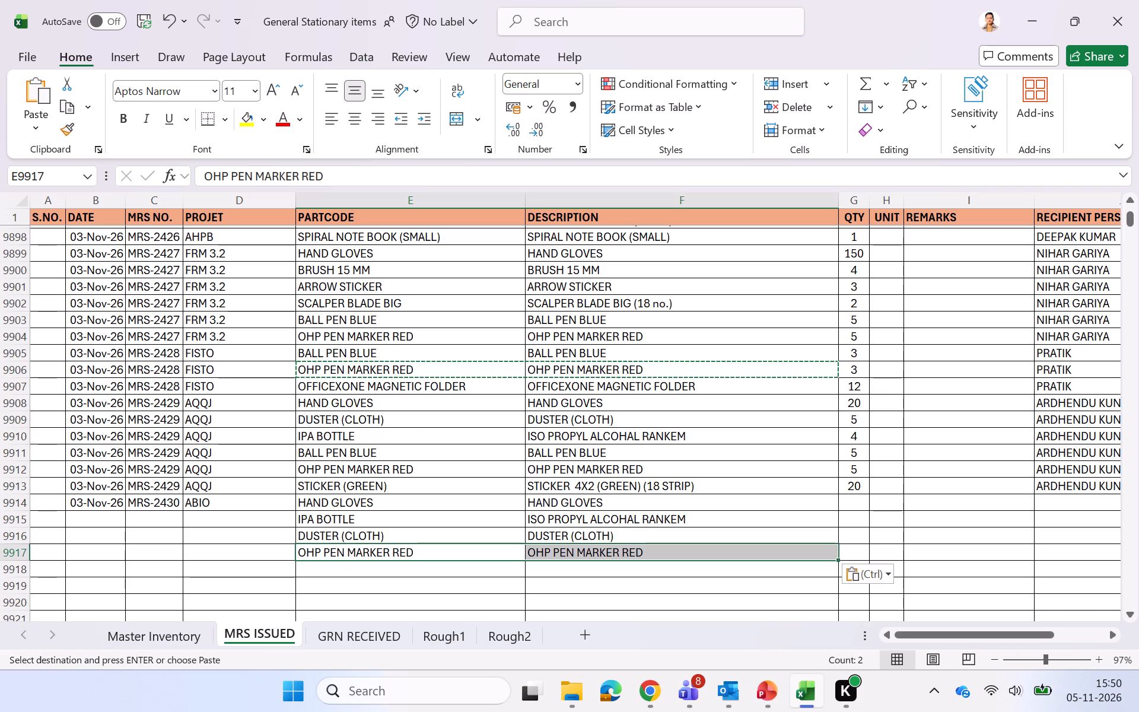
Copy the ARROW STICKER partcode and description from the MRS-2427 entry into row 9918.
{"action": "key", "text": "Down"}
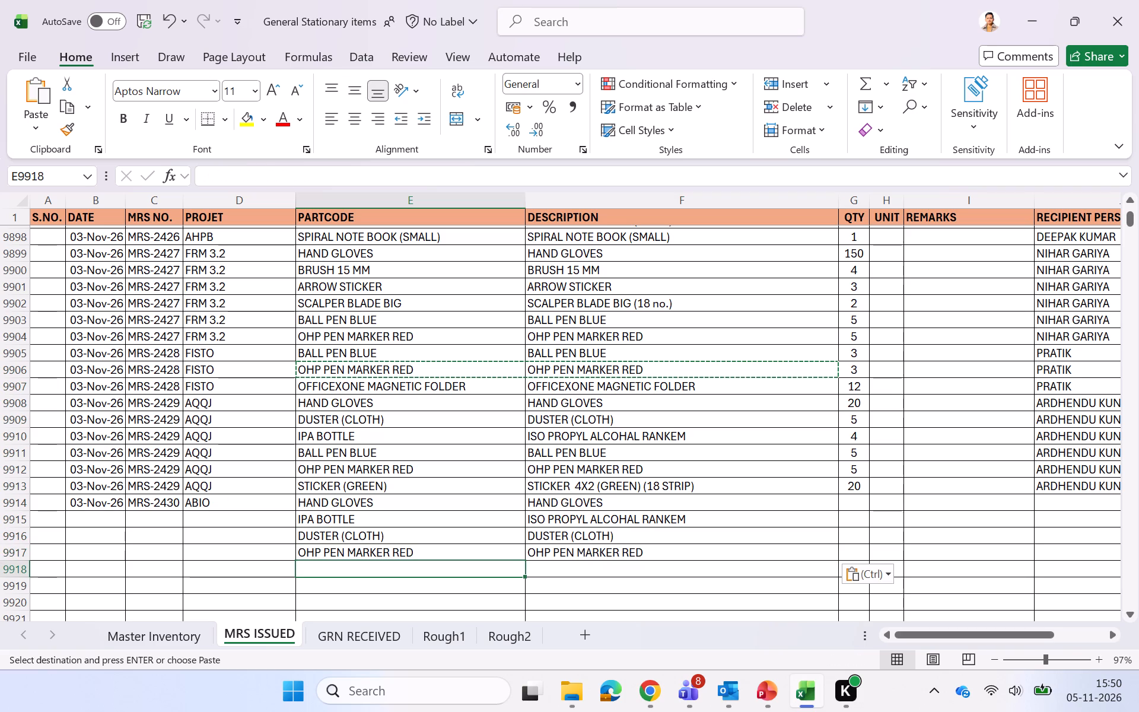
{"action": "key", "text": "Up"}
{"action": "left_click", "coordinate": [471, 288]}
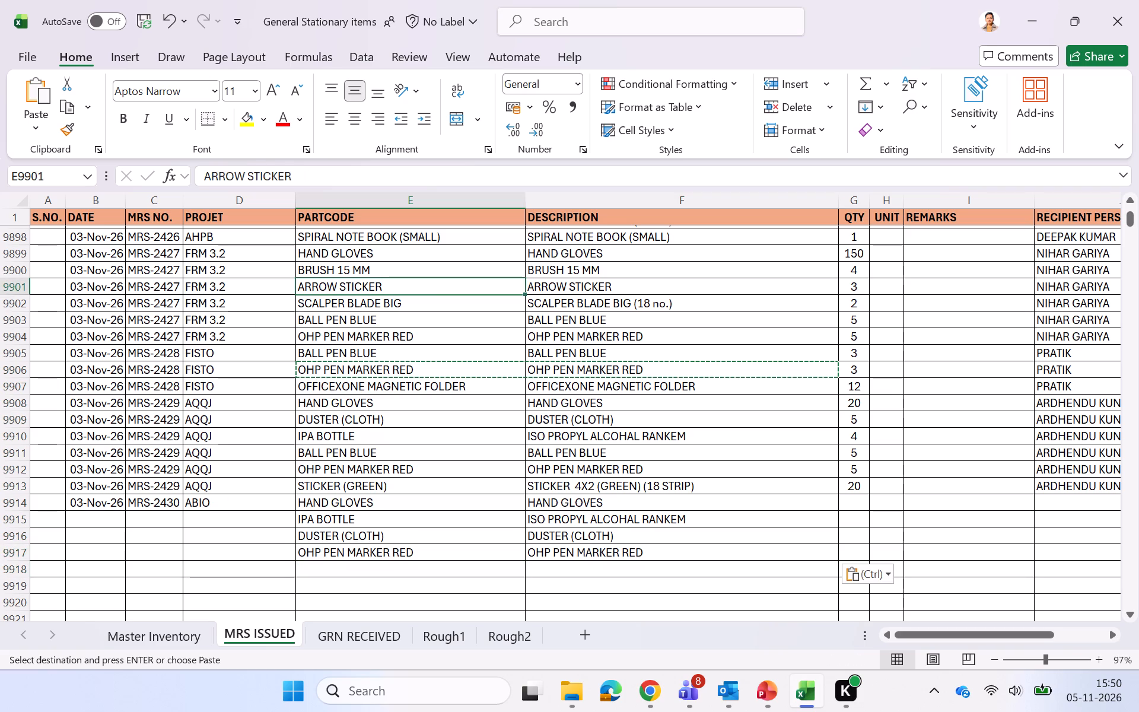
{"action": "key", "text": "shift+Right"}
{"action": "key", "text": "ctrl+c"}
{"action": "key", "text": "ctrl+Down"}
{"action": "key", "text": "Down"}
{"action": "key", "text": "ctrl+v"}
Enter quantities 30, 4, 4, 4 and 5 for the MRS-2430 items in rows 9914 to 9918.
{"action": "key", "text": "ctrl+Right"}
{"action": "key", "text": "Right"}
{"action": "key", "text": "Up"}
{"action": "key", "text": "Up"}
{"action": "key", "text": "Up"}
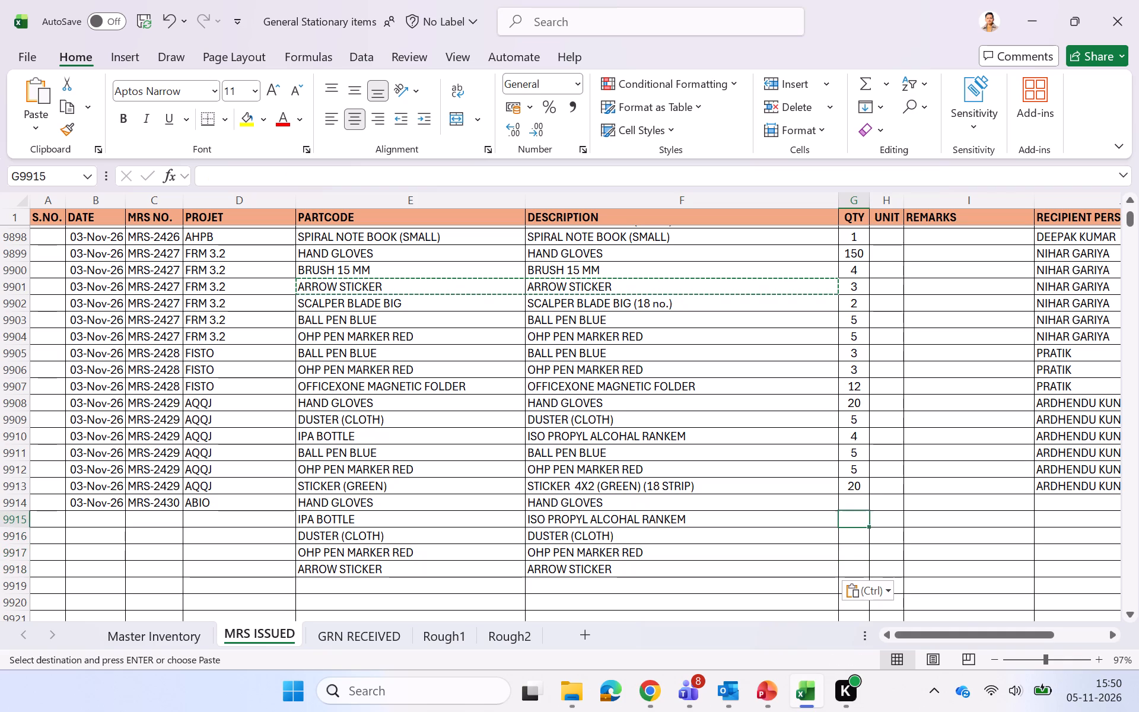
{"action": "key", "text": "Up"}
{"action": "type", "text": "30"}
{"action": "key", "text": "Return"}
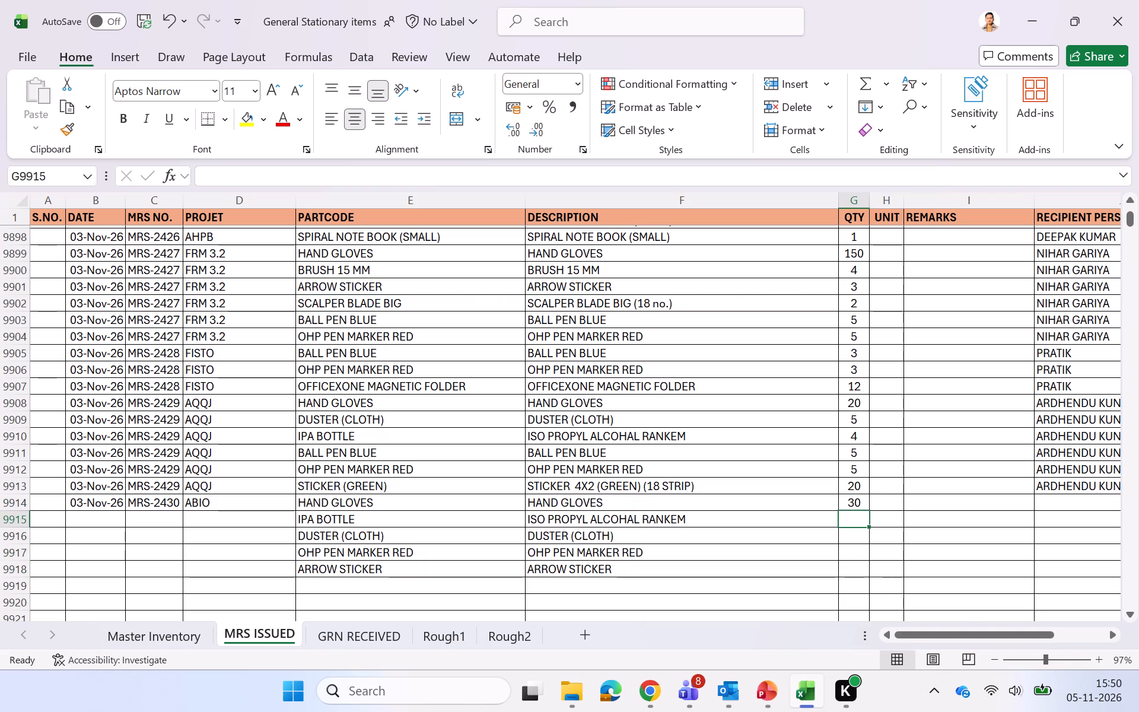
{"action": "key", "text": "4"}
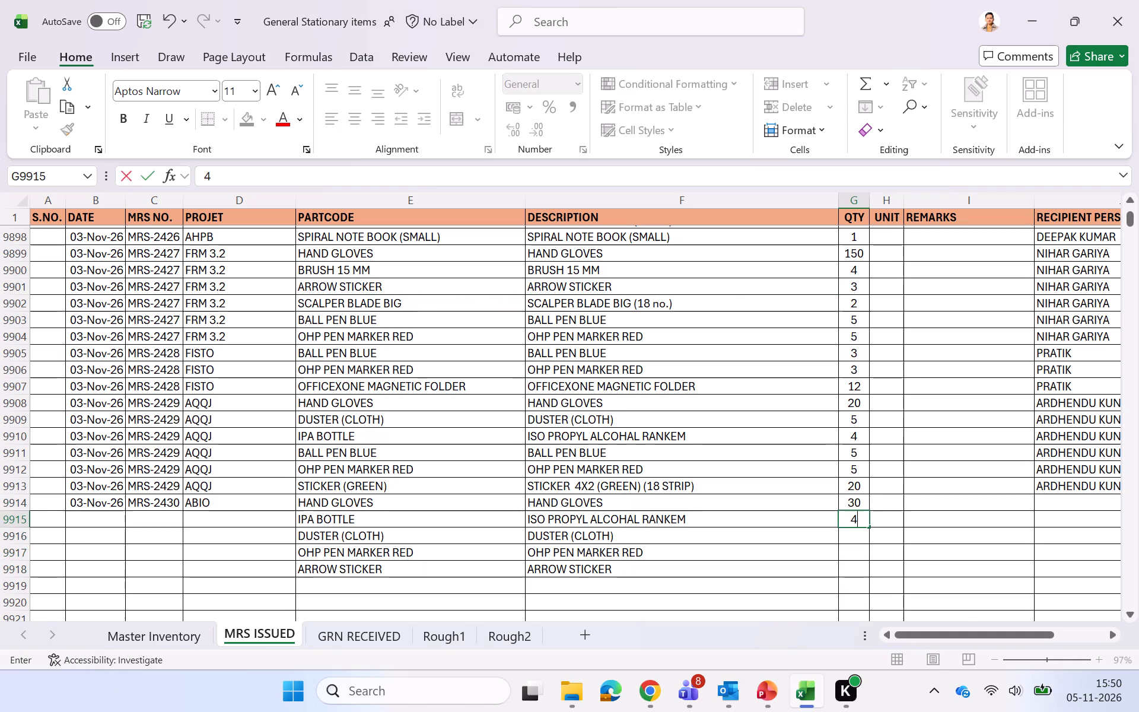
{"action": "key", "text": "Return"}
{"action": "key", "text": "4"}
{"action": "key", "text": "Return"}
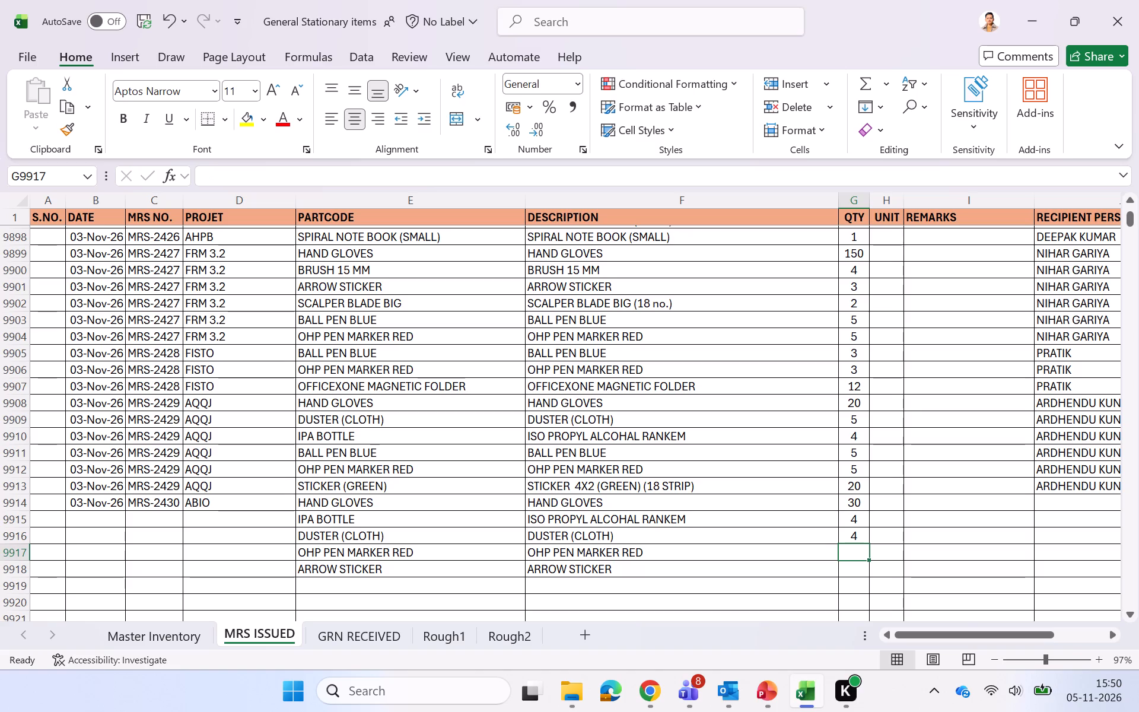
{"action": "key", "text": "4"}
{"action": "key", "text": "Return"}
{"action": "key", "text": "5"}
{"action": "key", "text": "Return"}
Enter recipient HARIOM in row 9914 and fill it down through row 9918.
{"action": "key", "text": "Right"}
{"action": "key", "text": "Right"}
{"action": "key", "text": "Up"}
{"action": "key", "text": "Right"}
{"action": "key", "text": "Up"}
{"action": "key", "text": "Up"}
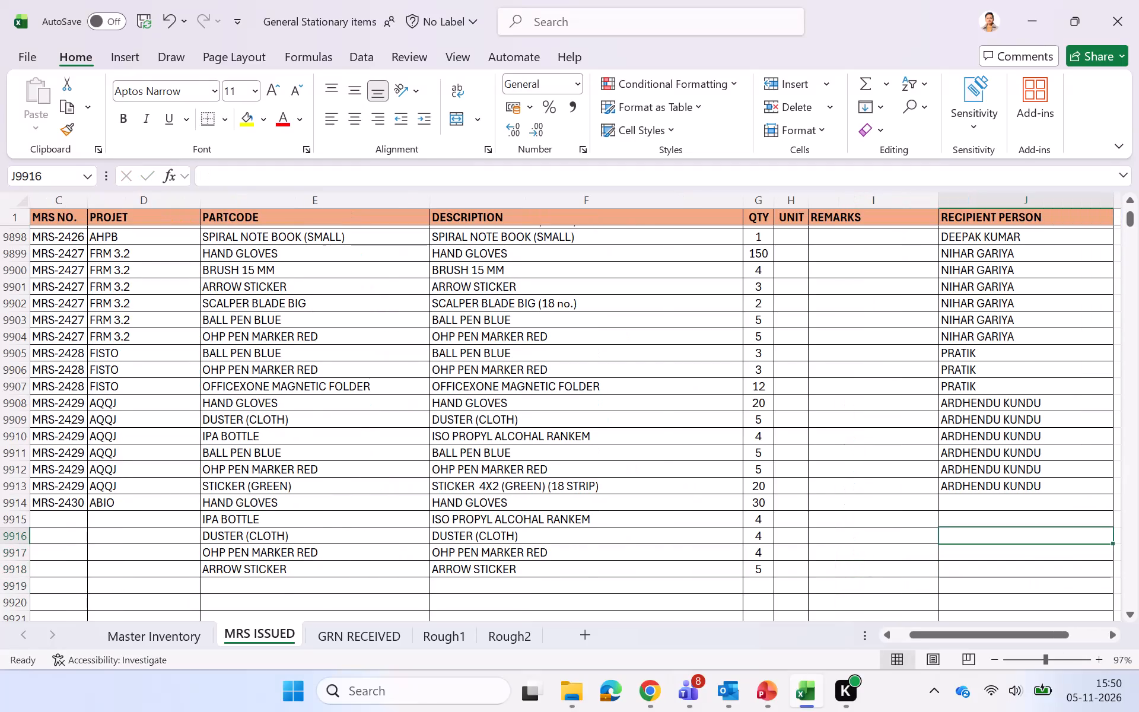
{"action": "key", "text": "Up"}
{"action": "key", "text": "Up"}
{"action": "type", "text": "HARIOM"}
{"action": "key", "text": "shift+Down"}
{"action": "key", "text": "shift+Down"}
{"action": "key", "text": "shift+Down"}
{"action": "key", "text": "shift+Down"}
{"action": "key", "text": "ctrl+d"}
Fill the date, MRS number and project from row 9914 down through row 9918.
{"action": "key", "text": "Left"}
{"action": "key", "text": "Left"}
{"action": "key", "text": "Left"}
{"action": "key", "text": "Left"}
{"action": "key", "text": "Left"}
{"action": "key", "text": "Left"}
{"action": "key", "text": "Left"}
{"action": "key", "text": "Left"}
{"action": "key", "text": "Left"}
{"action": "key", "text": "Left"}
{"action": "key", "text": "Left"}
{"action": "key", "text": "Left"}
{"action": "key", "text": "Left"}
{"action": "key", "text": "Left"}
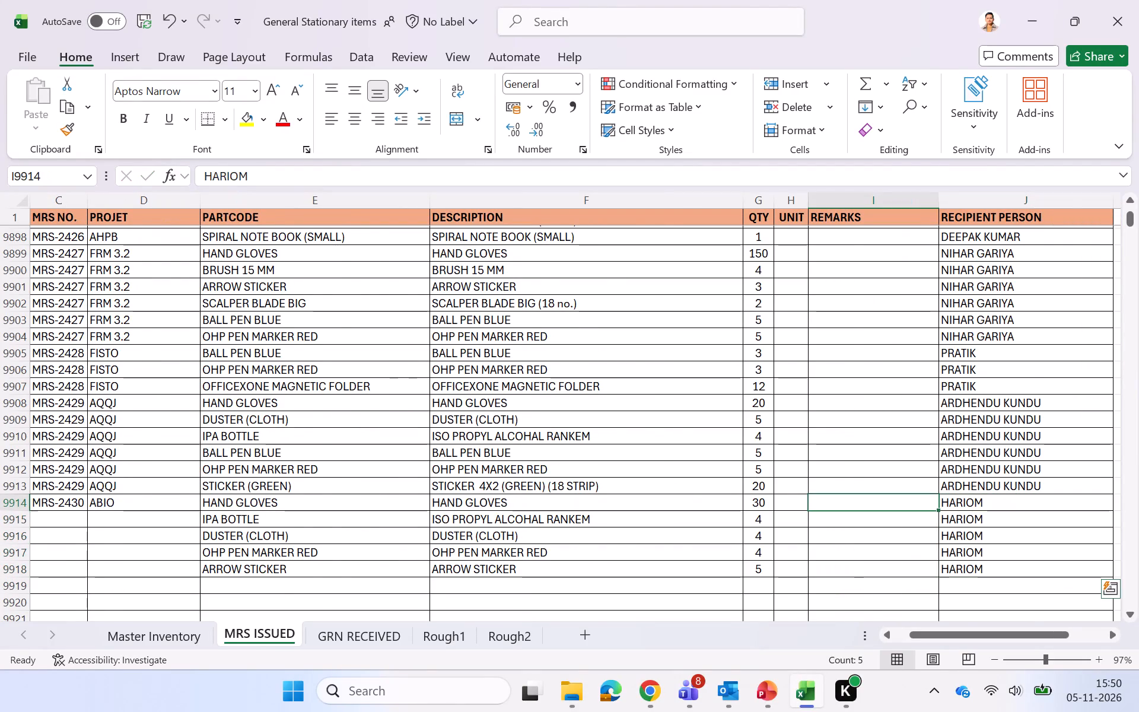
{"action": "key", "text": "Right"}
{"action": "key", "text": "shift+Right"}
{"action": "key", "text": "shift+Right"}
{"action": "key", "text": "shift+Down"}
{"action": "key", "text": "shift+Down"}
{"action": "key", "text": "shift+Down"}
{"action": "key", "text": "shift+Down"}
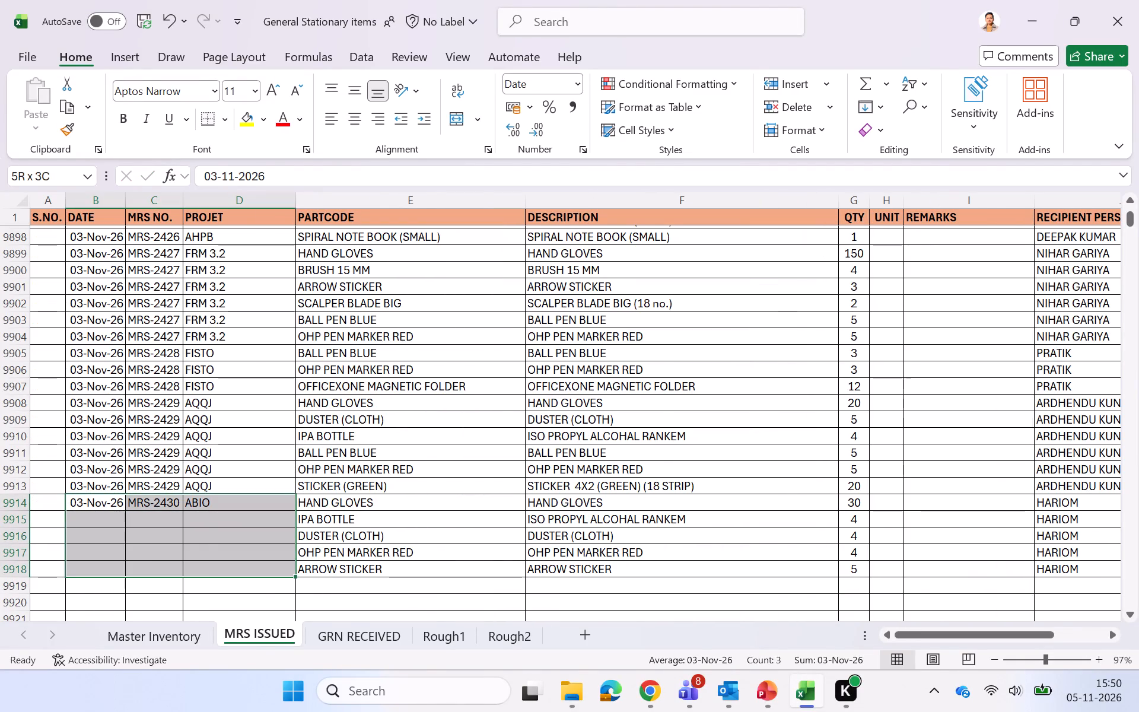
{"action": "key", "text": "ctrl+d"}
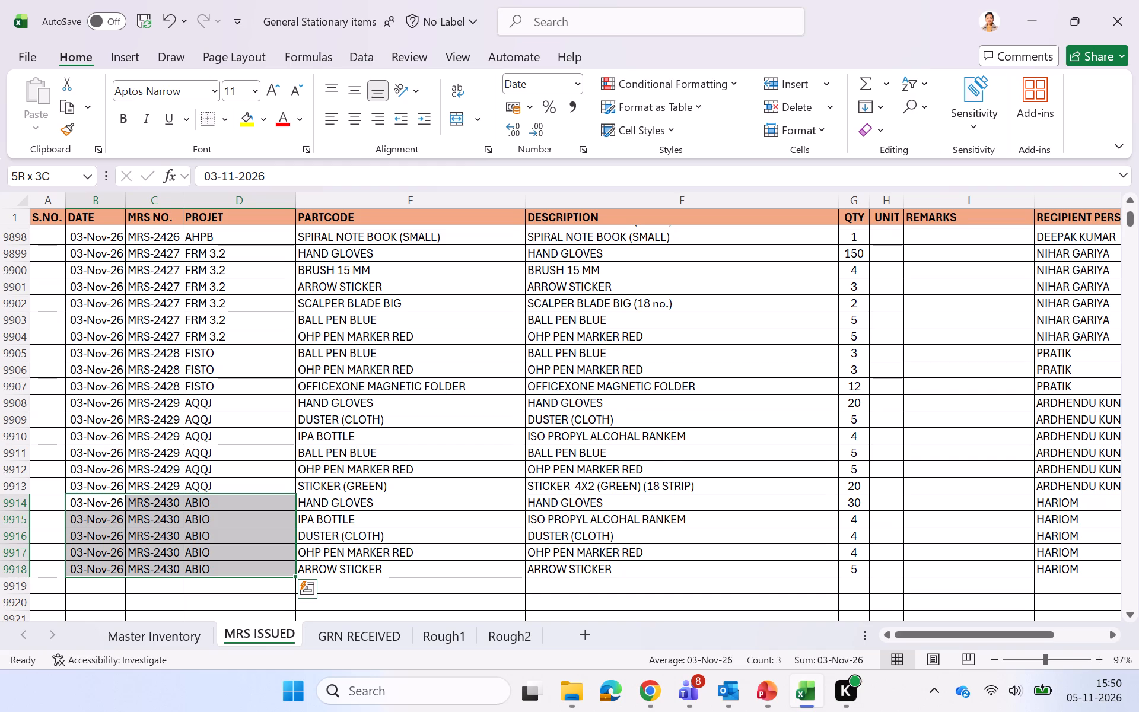
Start row 9919 with date 03-Nov-26 and MRS number MRS-2431, continuing from the row above.
{"action": "scroll", "coordinate": [471, 288], "scroll_direction": "down", "scroll_amount": 1}
{"action": "left_click", "coordinate": [97, 498]}
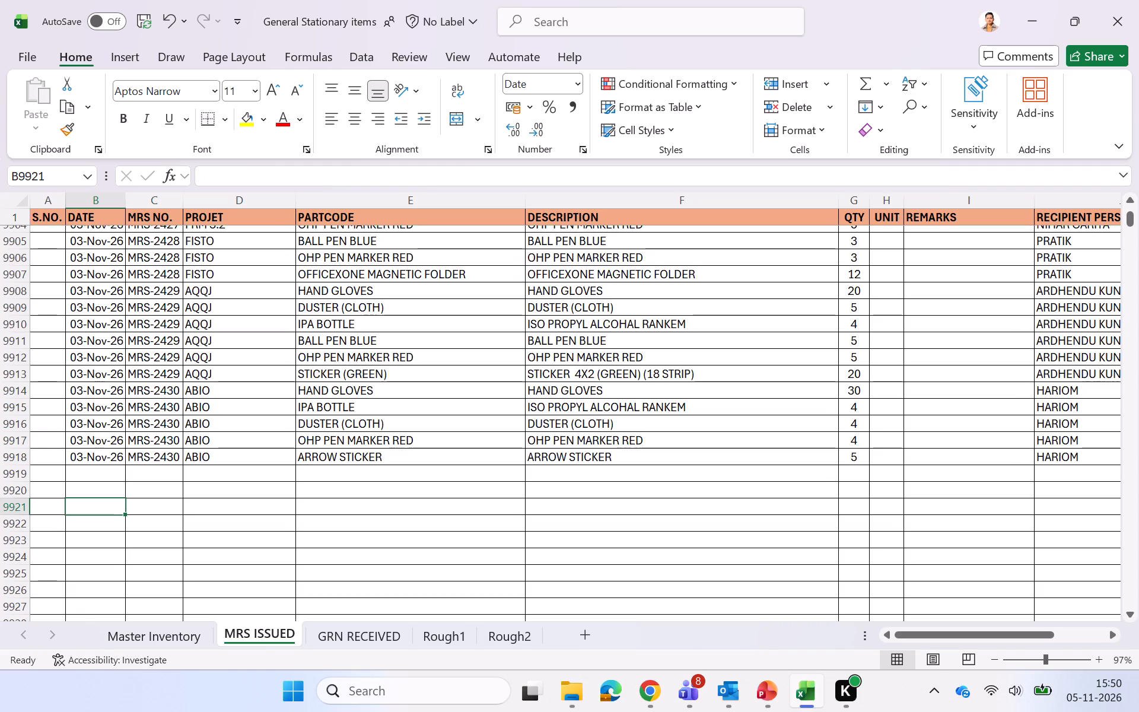
{"action": "key", "text": "Up"}
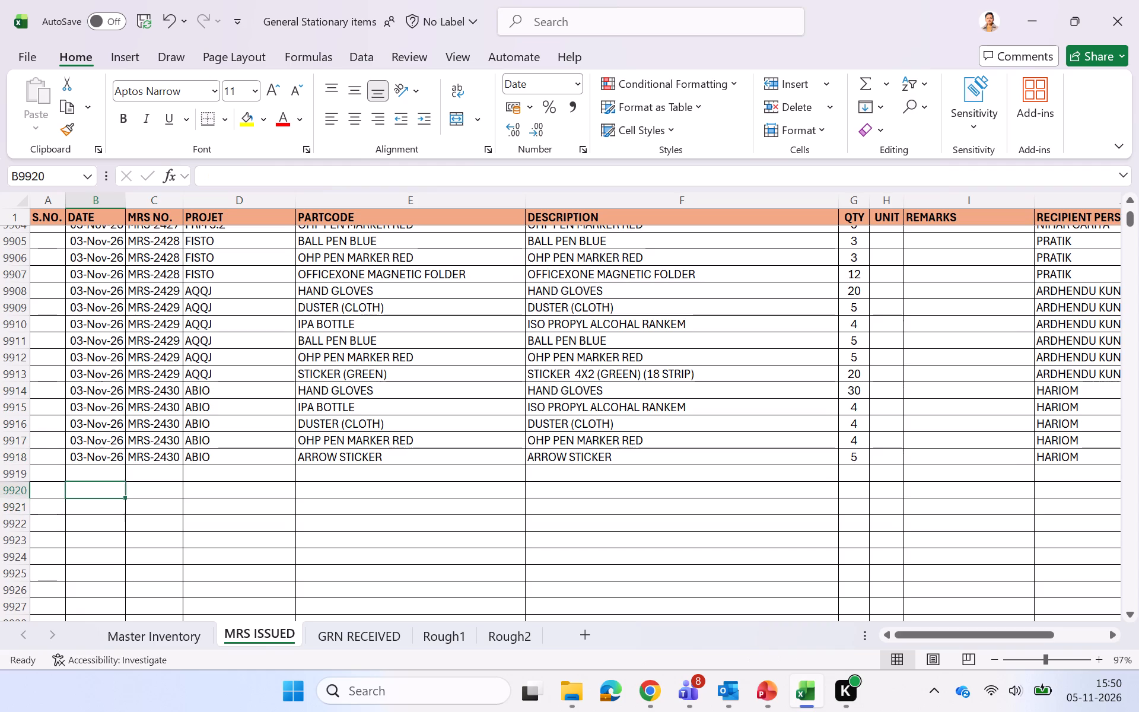
{"action": "key", "text": "Up"}
{"action": "key", "text": "Up"}
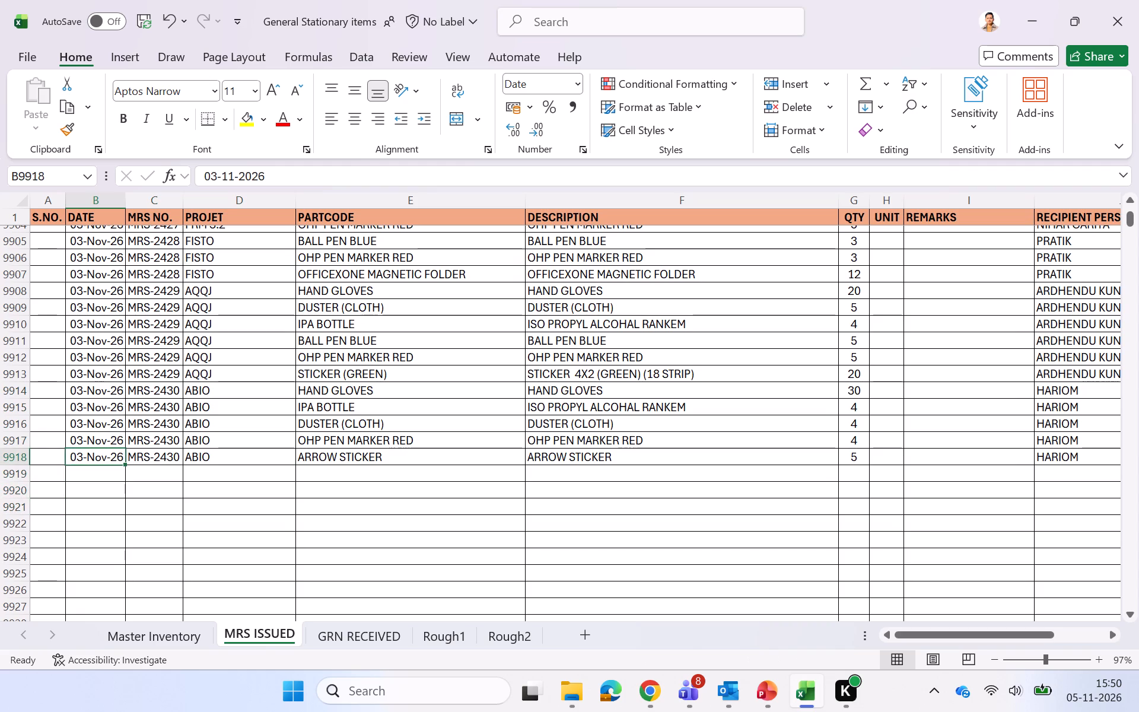
{"action": "key", "text": "ctrl+c"}
{"action": "key", "text": "Down"}
{"action": "key", "text": "ctrl+v"}
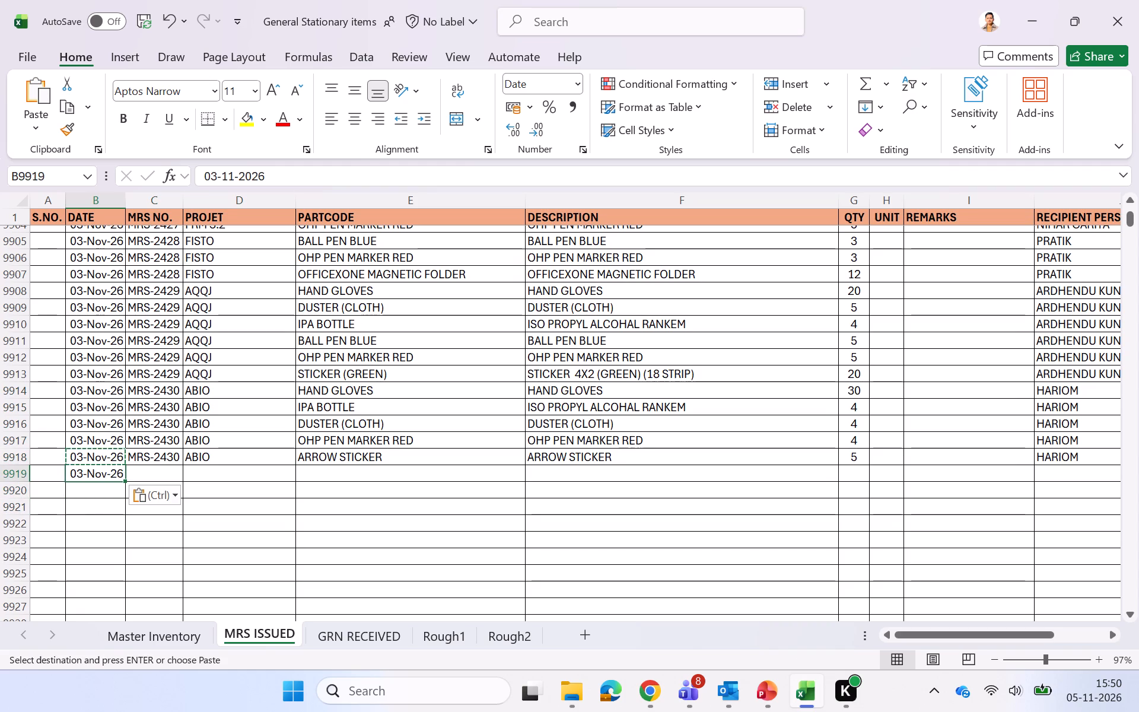
{"action": "left_click", "coordinate": [147, 457]}
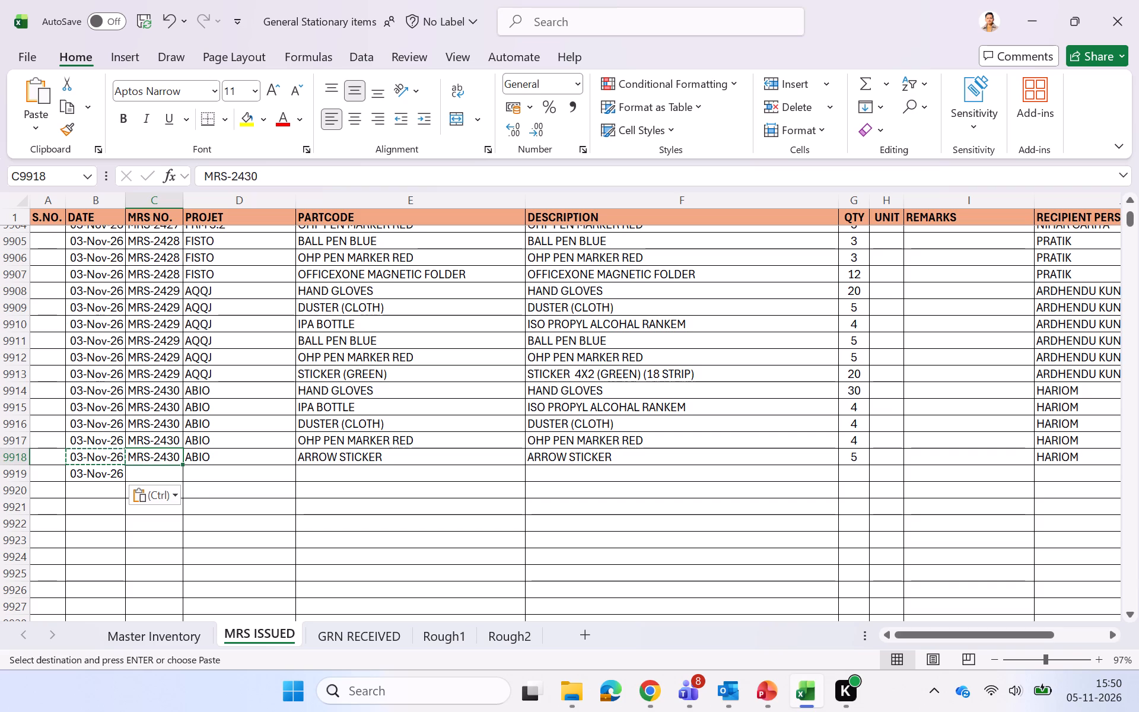
{"action": "left_click", "coordinate": [182, 464]}
{"action": "left_click", "coordinate": [182, 464]}
Copy the OFFICEXONE MAGNETIC FOLDER partcode and description from the MRS-2428 entry into row 9919.
{"action": "left_click", "coordinate": [221, 471]}
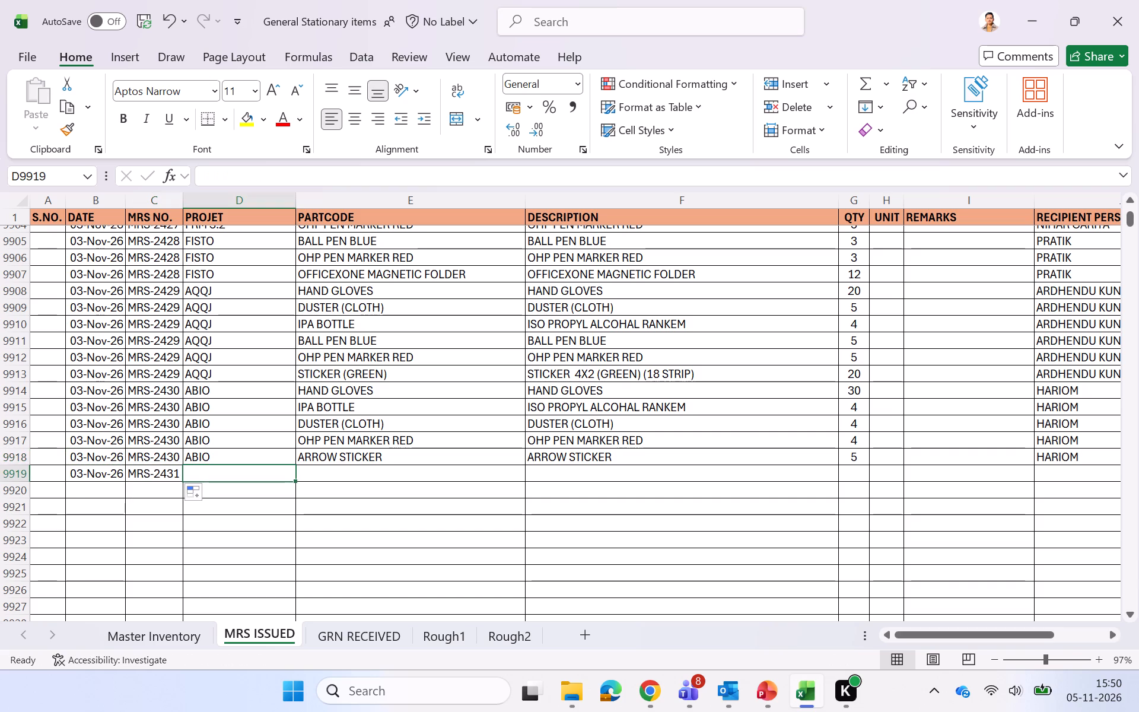
{"action": "key", "text": "Right"}
{"action": "key", "text": "Up"}
{"action": "key", "text": "Up"}
{"action": "key", "text": "Up"}
{"action": "key", "text": "Up"}
{"action": "key", "text": "Up"}
{"action": "key", "text": "Up"}
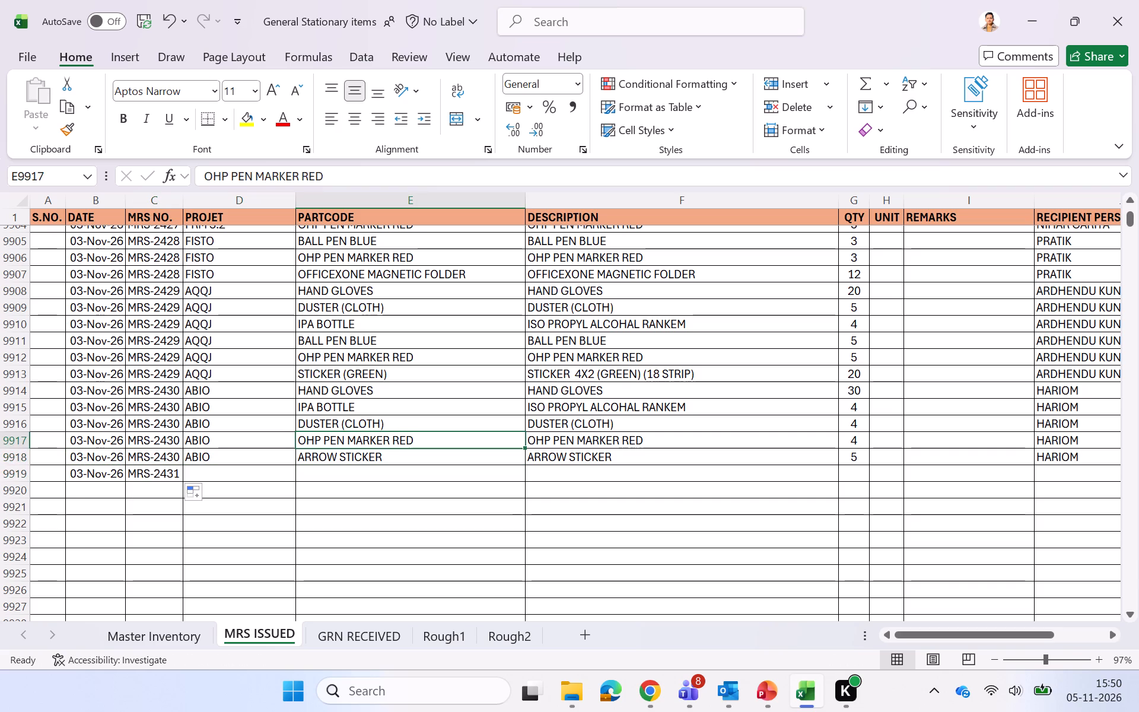
{"action": "key", "text": "Up"}
{"action": "key", "text": "Up"}
{"action": "key", "text": "Up"}
{"action": "key", "text": "Up"}
{"action": "key", "text": "Up"}
{"action": "key", "text": "Up"}
{"action": "key", "text": "shift+Right"}
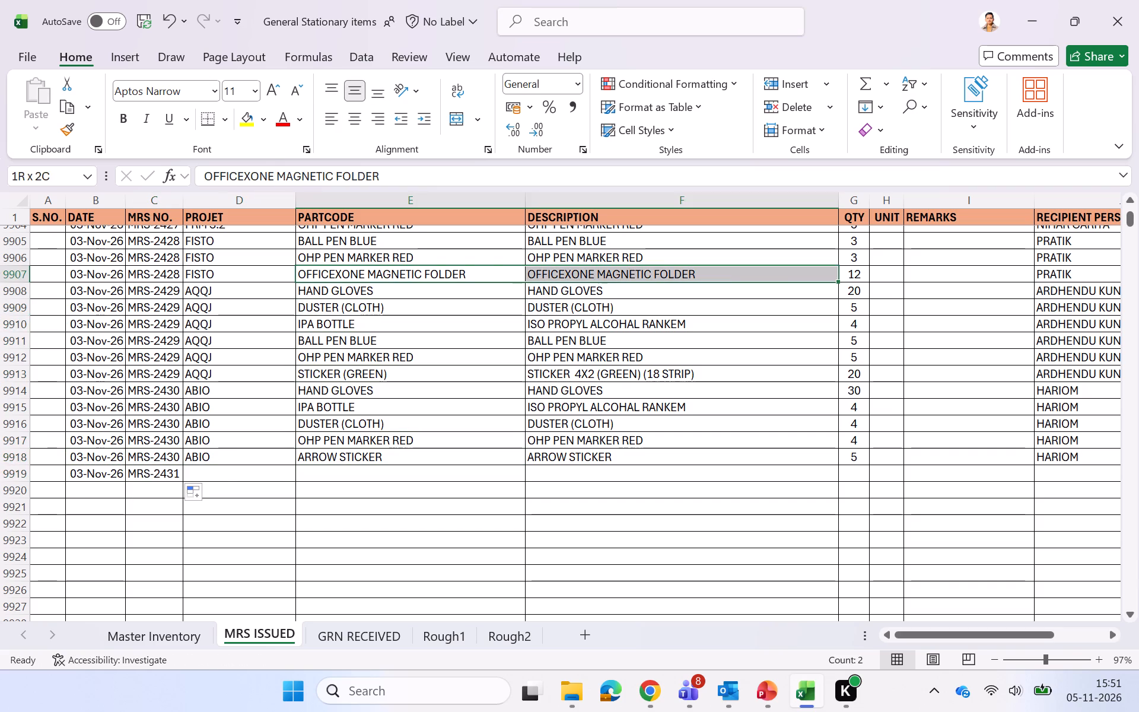
{"action": "key", "text": "ctrl+c"}
{"action": "key", "text": "ctrl+Down"}
{"action": "key", "text": "Down"}
{"action": "key", "text": "ctrl+v"}
Set the quantity of the magnetic folder in row 9919 to 80.
{"action": "key", "text": "ctrl+Right"}
{"action": "key", "text": "Right"}
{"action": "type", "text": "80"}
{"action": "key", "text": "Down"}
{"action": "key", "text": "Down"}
Search the Master Inventory sheet for MAGN to locate the OFFICEXONE MAGNETIC FOLDER row.
{"action": "left_click", "coordinate": [166, 632]}
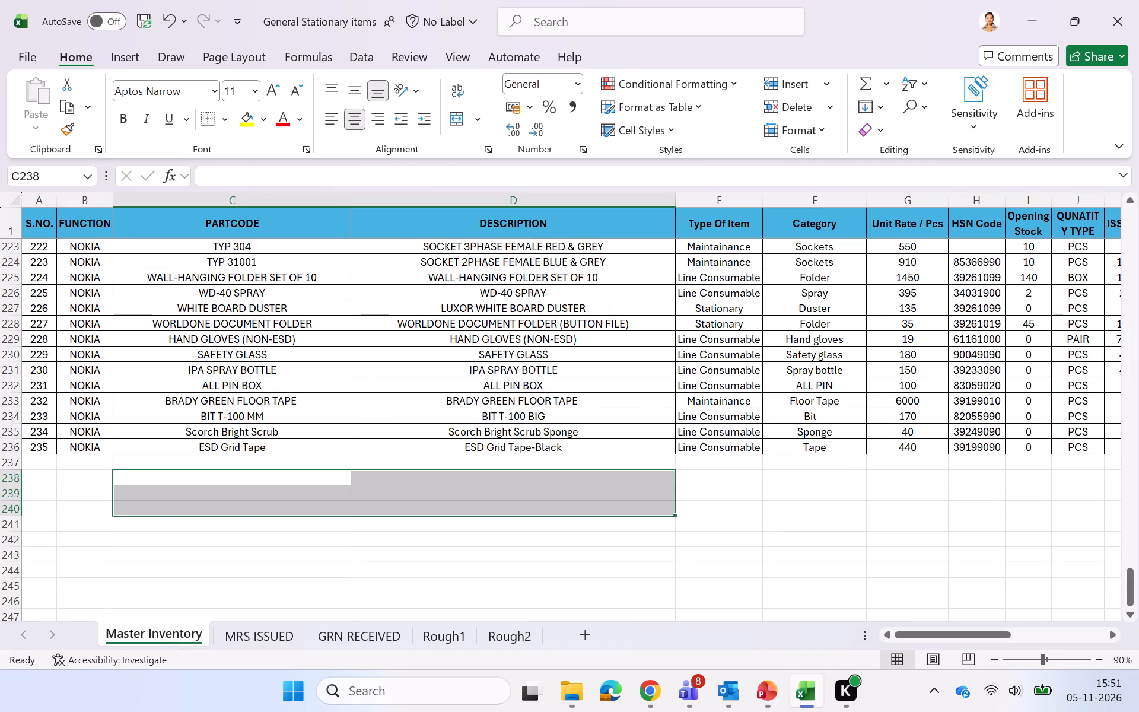
{"action": "left_click", "coordinate": [299, 548]}
{"action": "key", "text": "ctrl+f"}
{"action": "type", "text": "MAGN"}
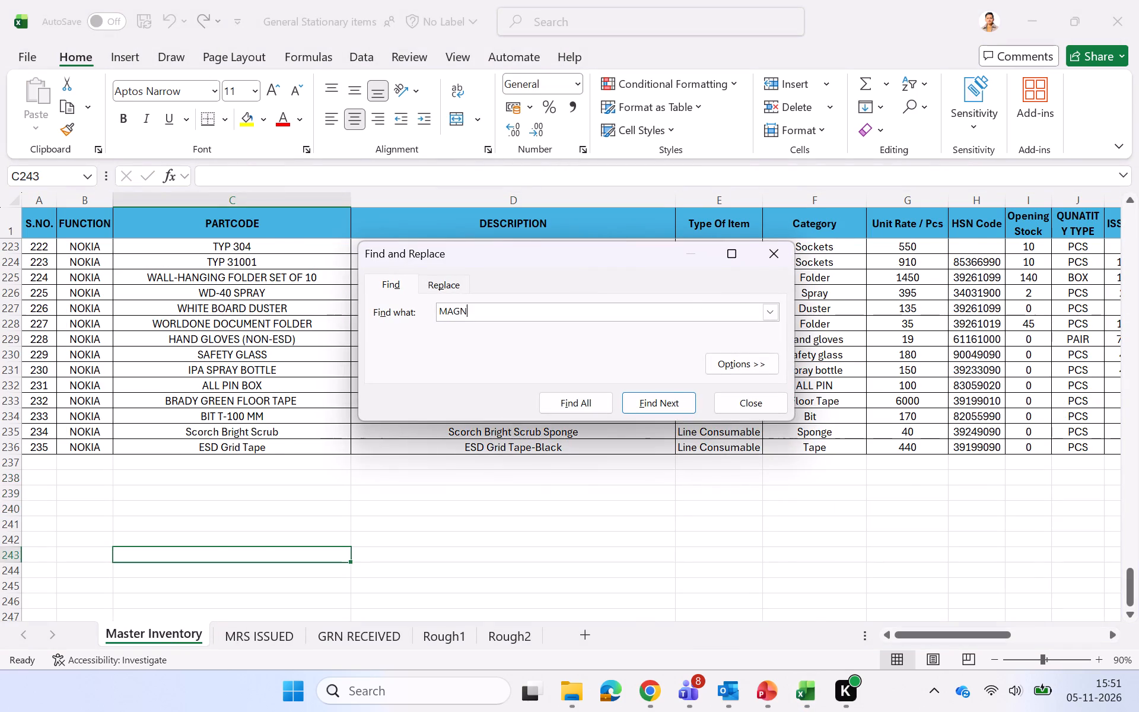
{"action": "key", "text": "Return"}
{"action": "left_click", "coordinate": [637, 494]}
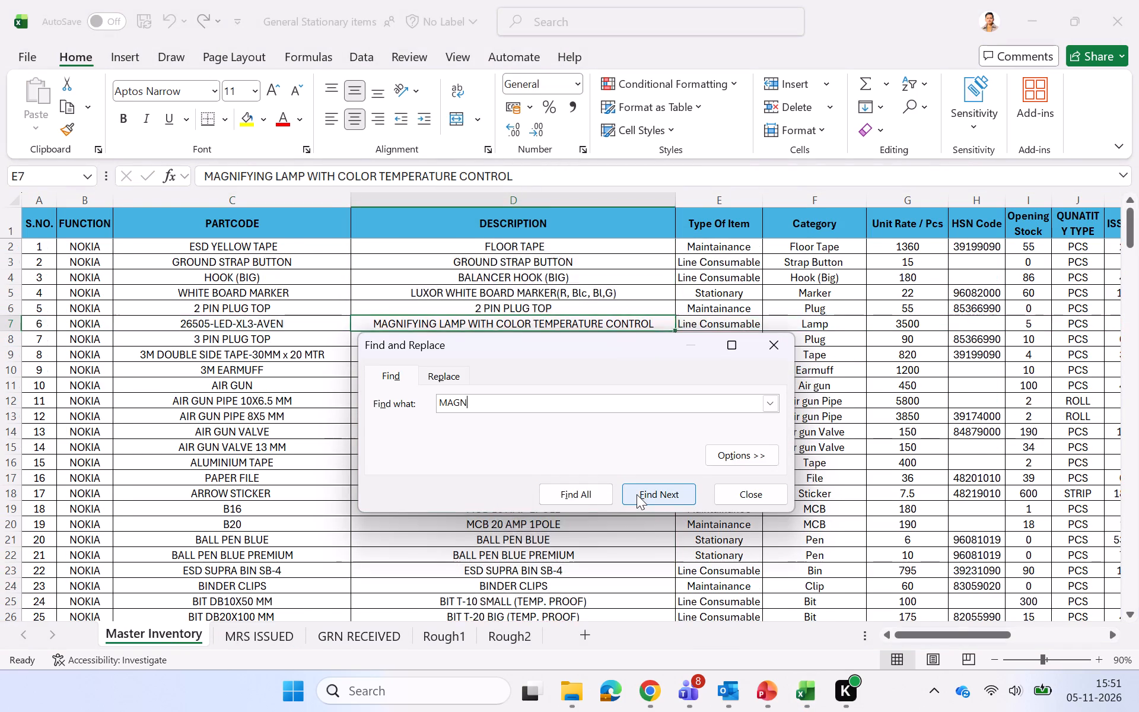
{"action": "left_click", "coordinate": [651, 500]}
{"action": "left_click", "coordinate": [651, 402]}
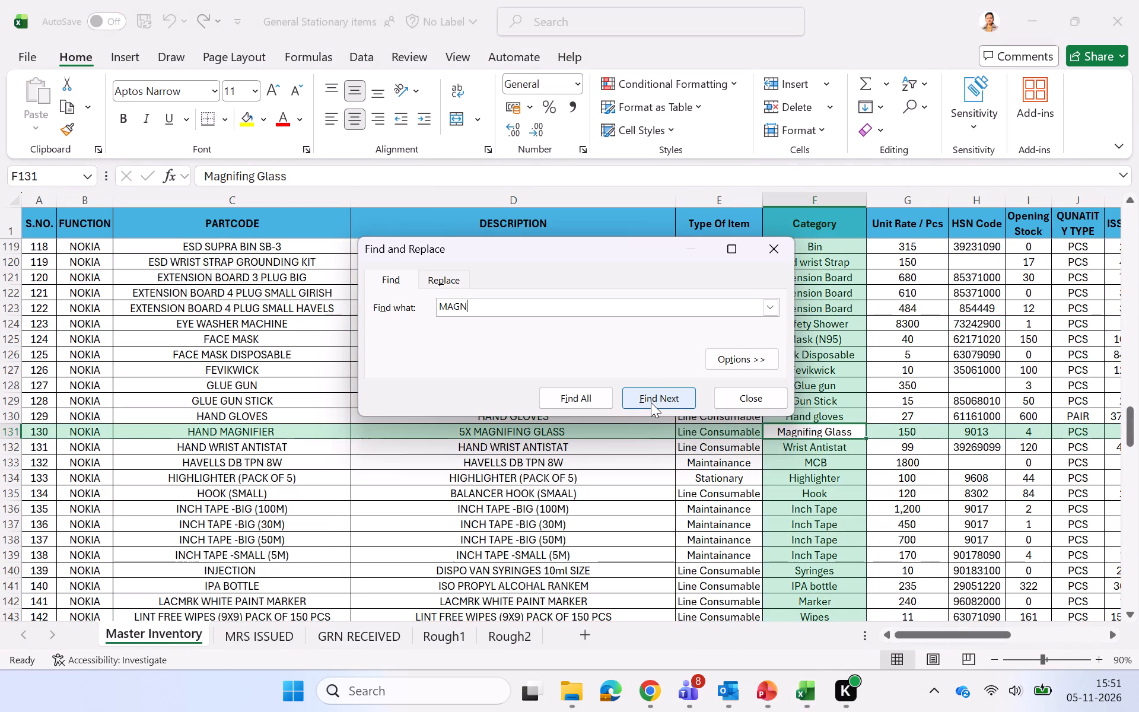
{"action": "left_click", "coordinate": [651, 402]}
{"action": "left_click", "coordinate": [774, 403]}
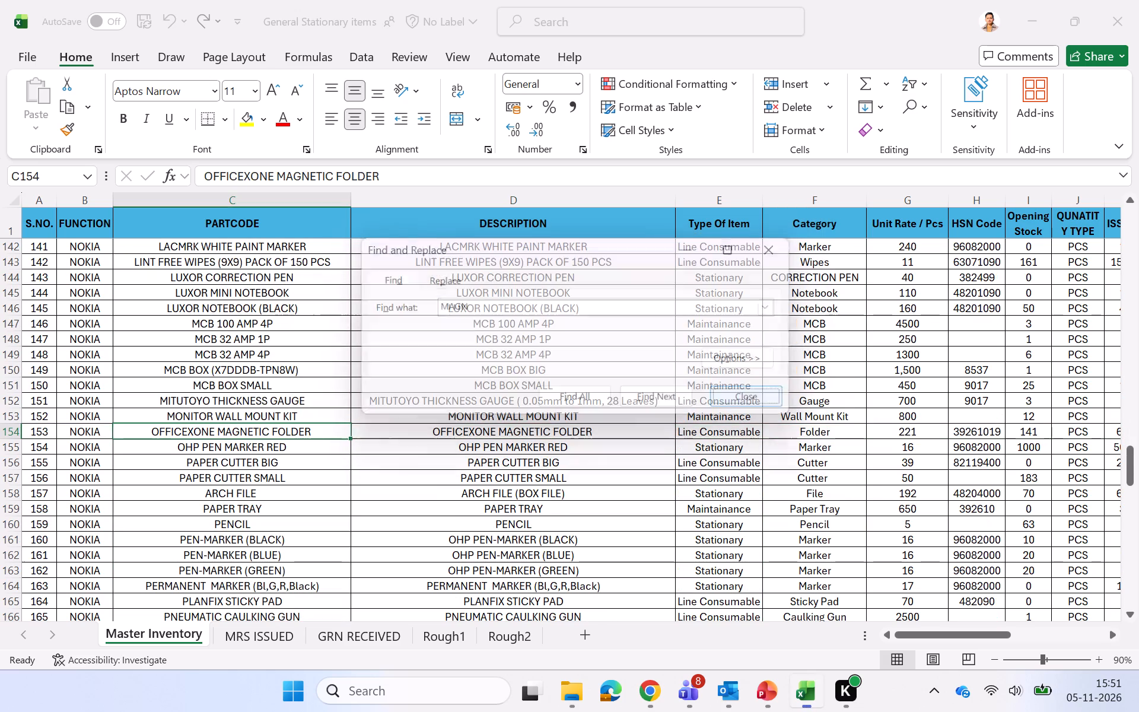
Examine the issued, received, balance stock and location columns of the OFFICEXONE MAGNETIC FOLDER row.
{"action": "key", "text": "Right"}
{"action": "key", "text": "Right"}
{"action": "key", "text": "Right"}
{"action": "key", "text": "Right"}
{"action": "key", "text": "Right"}
{"action": "key", "text": "Right"}
{"action": "key", "text": "Right"}
{"action": "key", "text": "Right"}
{"action": "key", "text": "Right"}
{"action": "key", "text": "Right"}
{"action": "key", "text": "Right"}
{"action": "key", "text": "Right"}
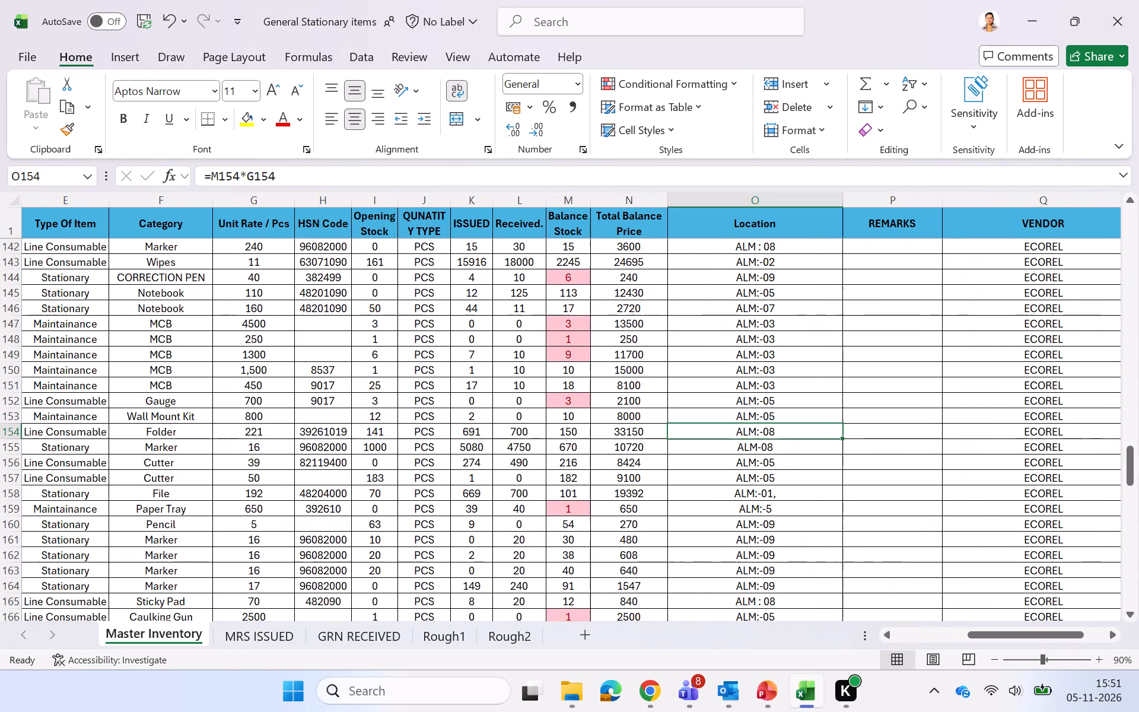
Recheck the total balance price and balance stock cells of the OFFICEXONE MAGNETIC FOLDER row in Master Inventory.
{"action": "key", "text": "Right"}
{"action": "key", "text": "Left"}
{"action": "key", "text": "Left"}
{"action": "key", "text": "Left"}
{"action": "key", "text": "Left"}
{"action": "key", "text": "Right"}
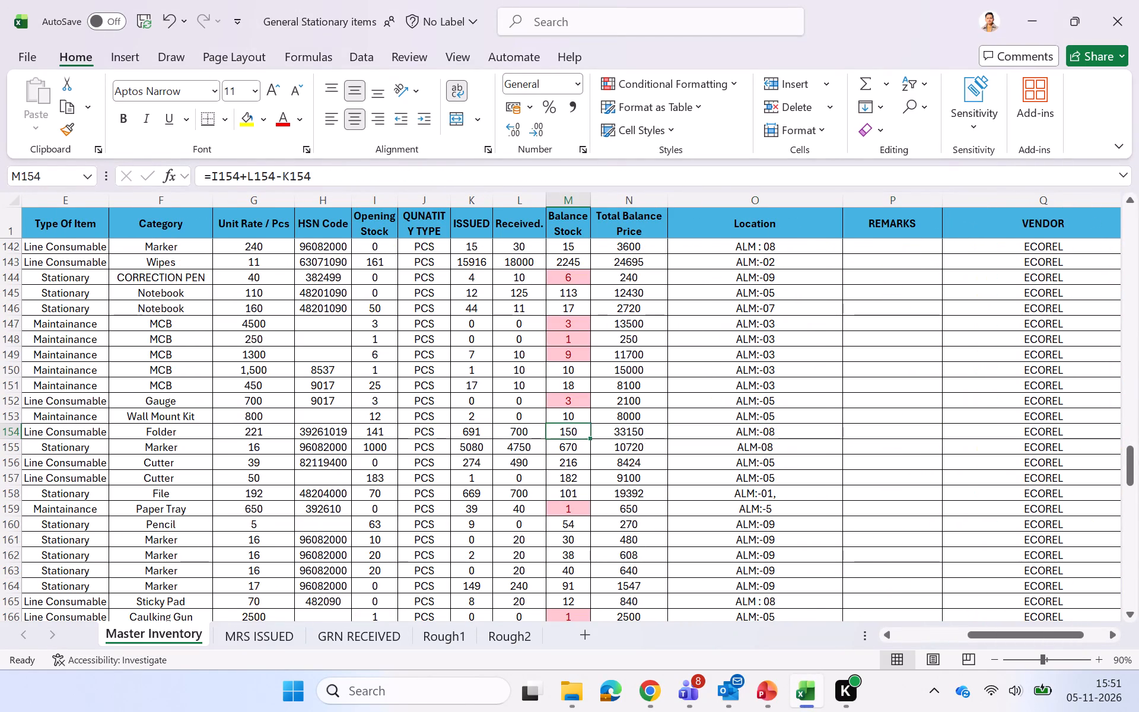
{"action": "left_click", "coordinate": [370, 634]}
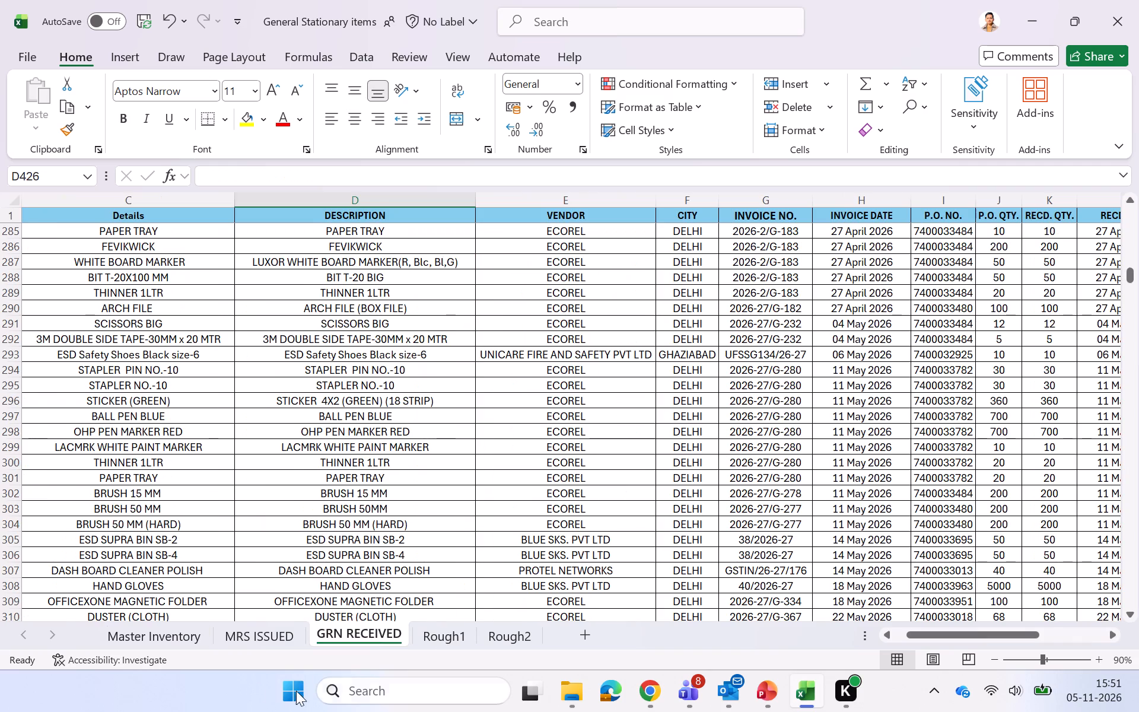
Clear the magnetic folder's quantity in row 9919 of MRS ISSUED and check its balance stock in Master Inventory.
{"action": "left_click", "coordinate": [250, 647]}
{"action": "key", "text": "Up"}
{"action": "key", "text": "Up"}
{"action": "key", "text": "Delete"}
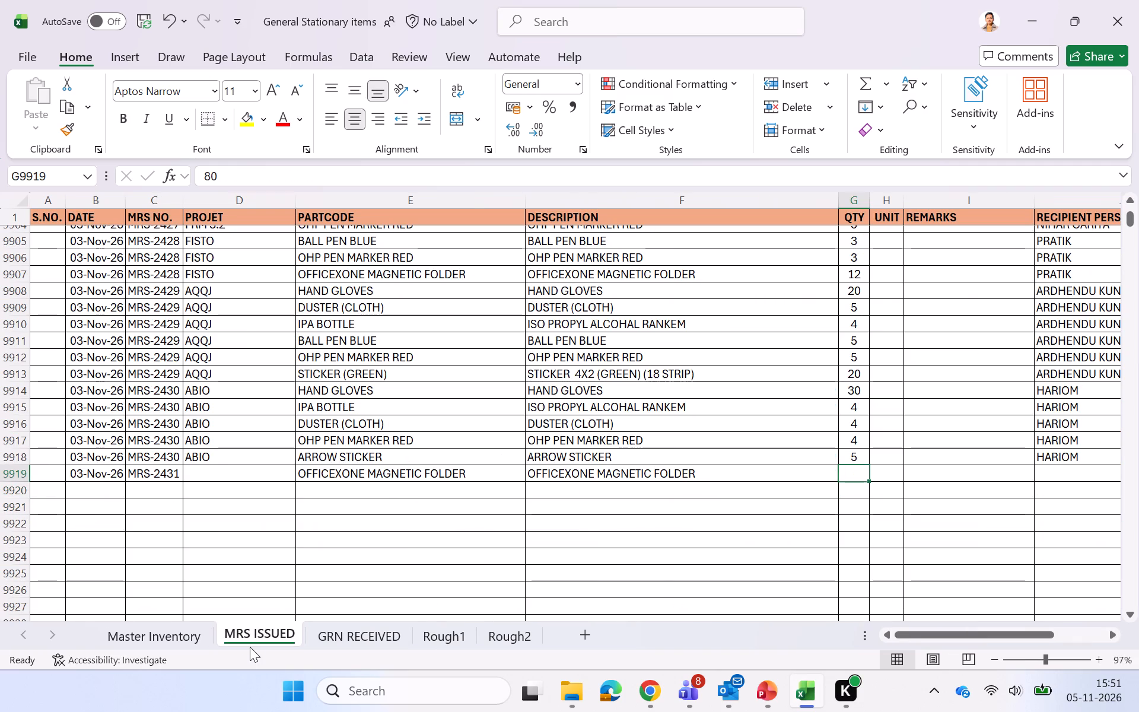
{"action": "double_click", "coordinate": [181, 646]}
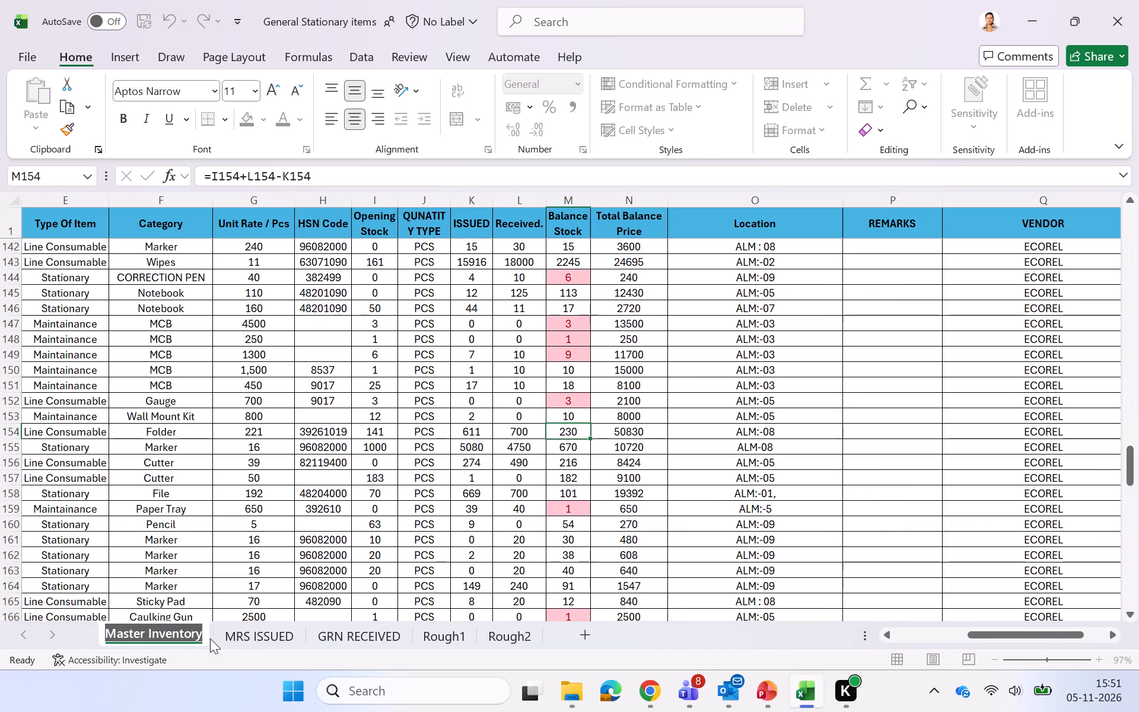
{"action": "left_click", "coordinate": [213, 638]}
Set the quantity of the magnetic folder in row 9919 of MRS ISSUED to 80.
{"action": "left_click", "coordinate": [234, 635]}
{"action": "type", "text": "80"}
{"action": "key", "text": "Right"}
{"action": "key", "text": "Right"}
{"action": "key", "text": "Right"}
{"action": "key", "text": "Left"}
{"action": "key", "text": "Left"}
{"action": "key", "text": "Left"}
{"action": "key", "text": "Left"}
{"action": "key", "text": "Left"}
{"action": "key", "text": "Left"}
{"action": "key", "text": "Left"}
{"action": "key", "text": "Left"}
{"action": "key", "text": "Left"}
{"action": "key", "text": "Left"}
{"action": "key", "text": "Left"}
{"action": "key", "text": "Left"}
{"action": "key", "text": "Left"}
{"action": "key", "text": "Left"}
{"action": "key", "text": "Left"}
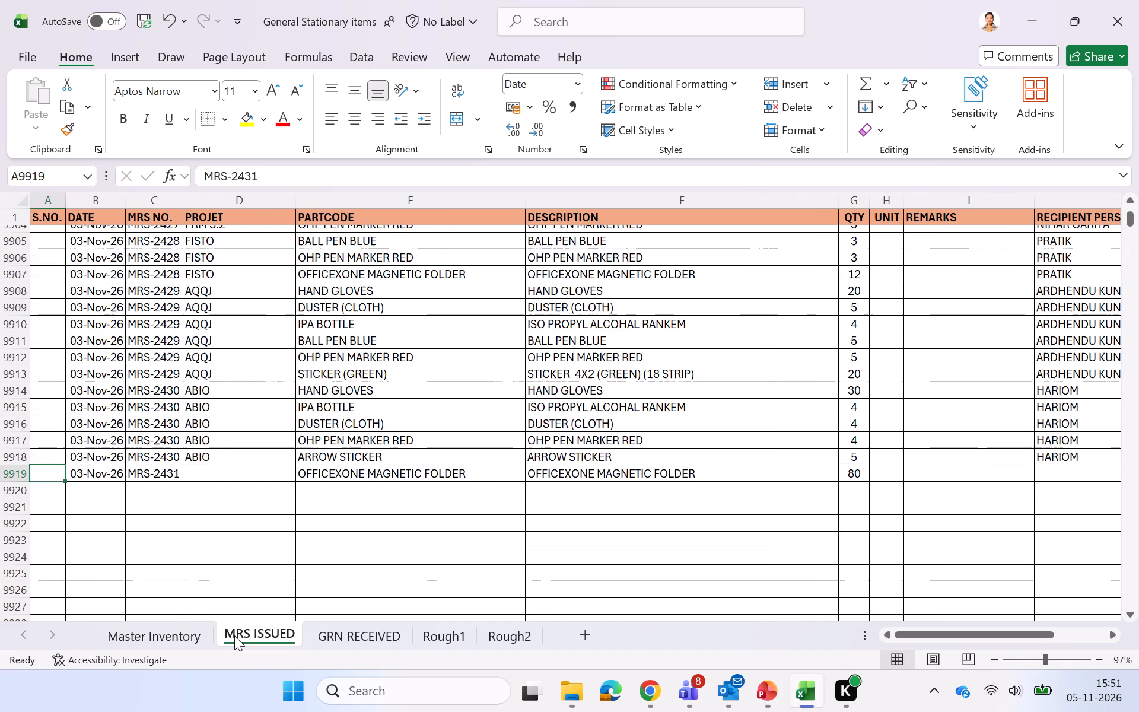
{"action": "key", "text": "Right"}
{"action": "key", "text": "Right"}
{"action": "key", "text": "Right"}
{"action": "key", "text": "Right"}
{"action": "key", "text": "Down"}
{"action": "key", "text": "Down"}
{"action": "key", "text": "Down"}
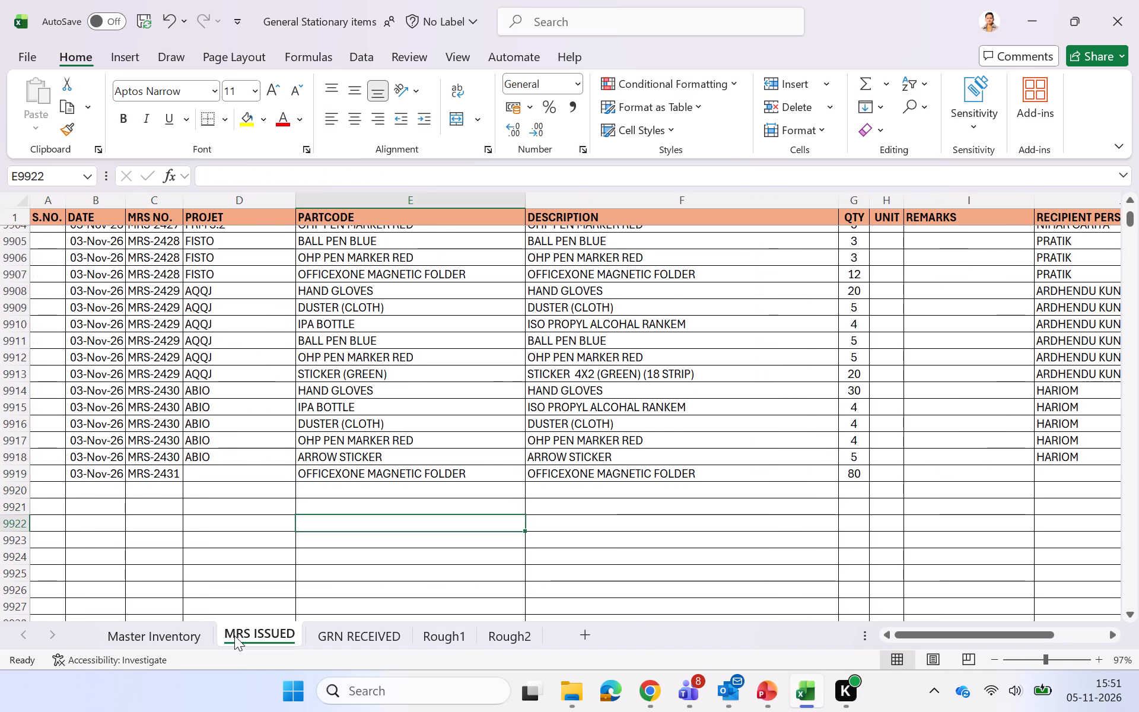
Search the Master Inventory sheet for TWEE to locate the tweezers rows.
{"action": "left_click", "coordinate": [188, 624]}
{"action": "scroll", "coordinate": [195, 518], "scroll_direction": "right", "scroll_amount": 7}
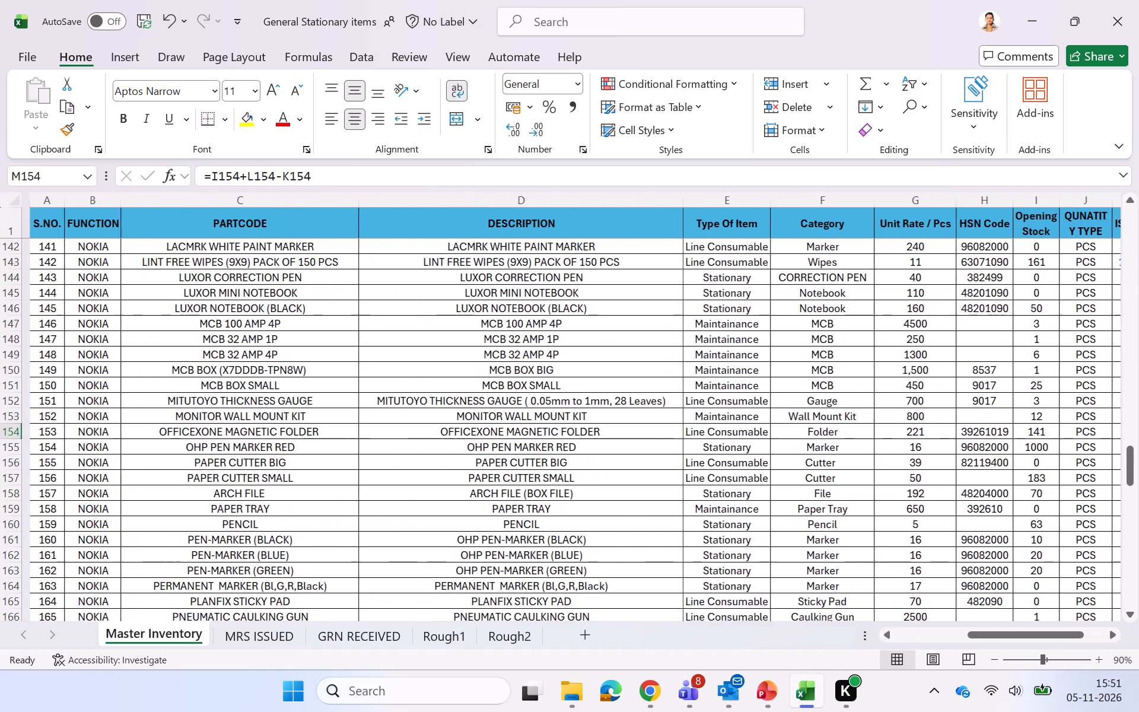
{"action": "left_click", "coordinate": [226, 479]}
{"action": "left_click", "coordinate": [226, 479]}
{"action": "key", "text": "ctrl+f"}
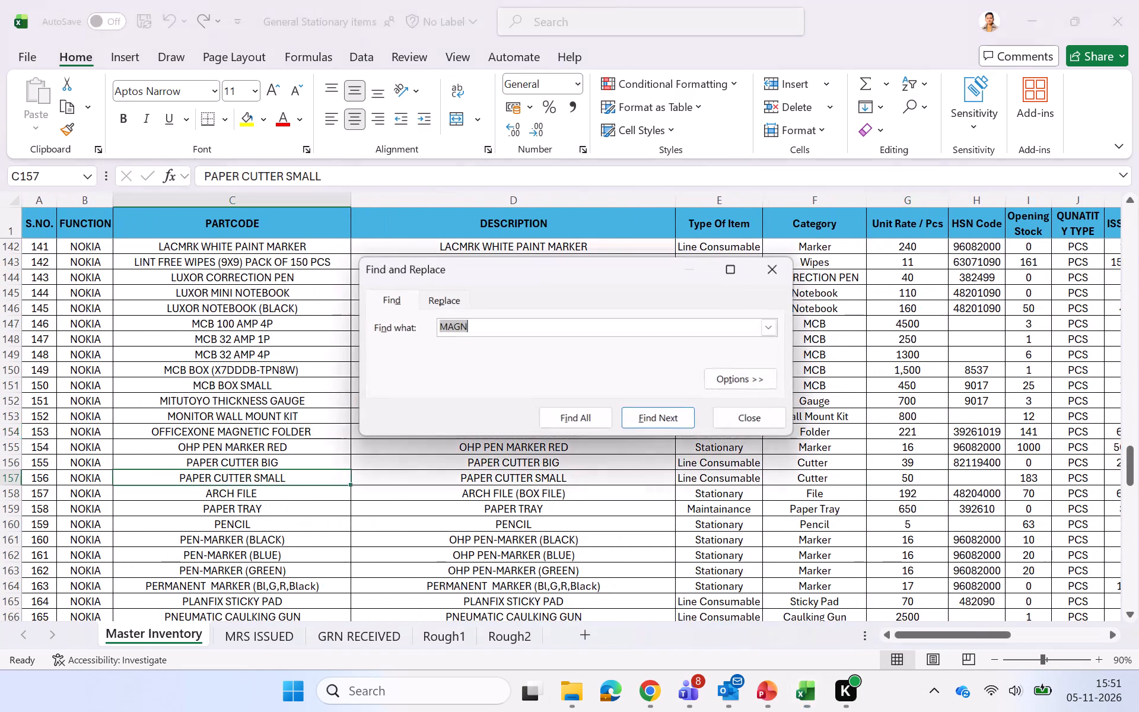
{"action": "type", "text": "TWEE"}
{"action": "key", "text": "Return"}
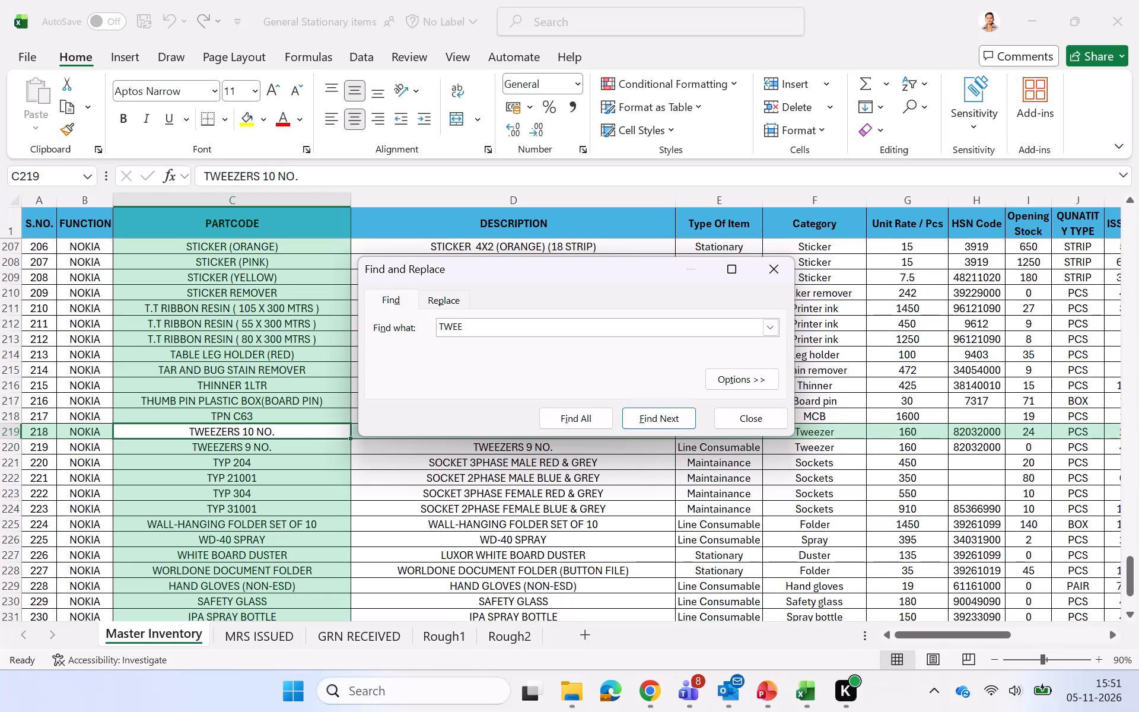
{"action": "left_click", "coordinate": [737, 412]}
Examine the issued, received and balance stock columns of the TWEEZERS 10 NO. and TWEEZERS 9 NO. rows.
{"action": "key", "text": "Right"}
{"action": "key", "text": "Right"}
{"action": "key", "text": "Right"}
{"action": "key", "text": "Right"}
{"action": "key", "text": "Right"}
{"action": "key", "text": "Right"}
{"action": "key", "text": "Right"}
{"action": "key", "text": "Right"}
{"action": "key", "text": "Right"}
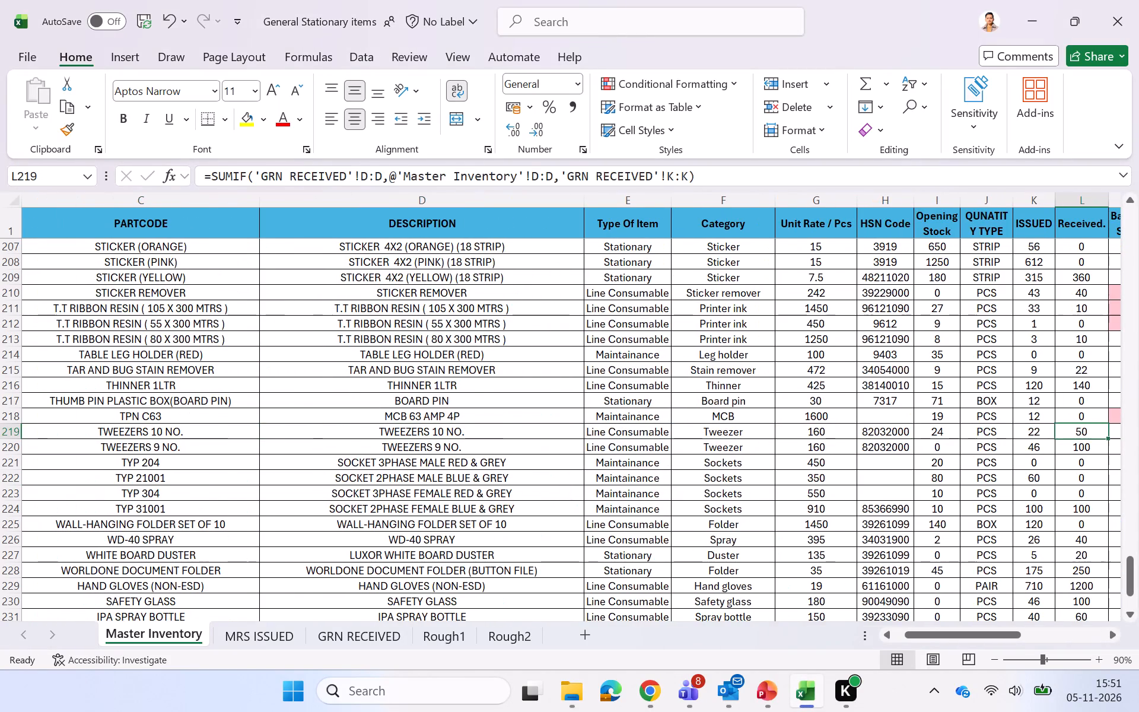
{"action": "key", "text": "Right"}
{"action": "key", "text": "Down"}
{"action": "key", "text": "Up"}
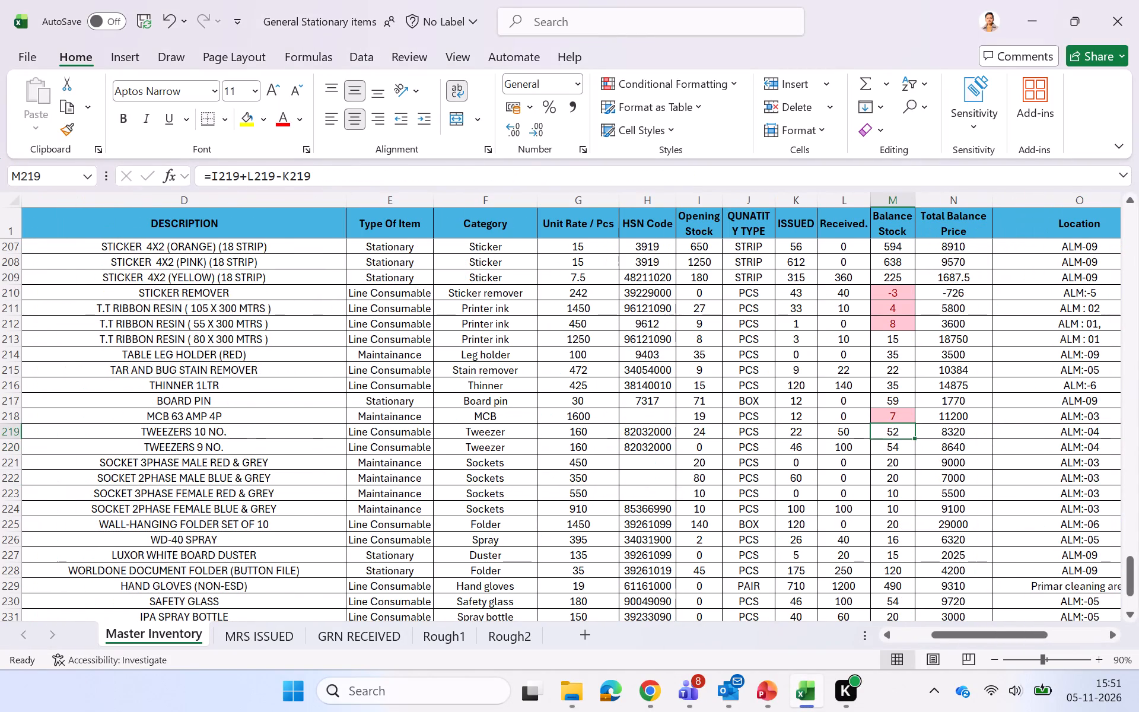
{"action": "key", "text": "Down"}
{"action": "key", "text": "Up"}
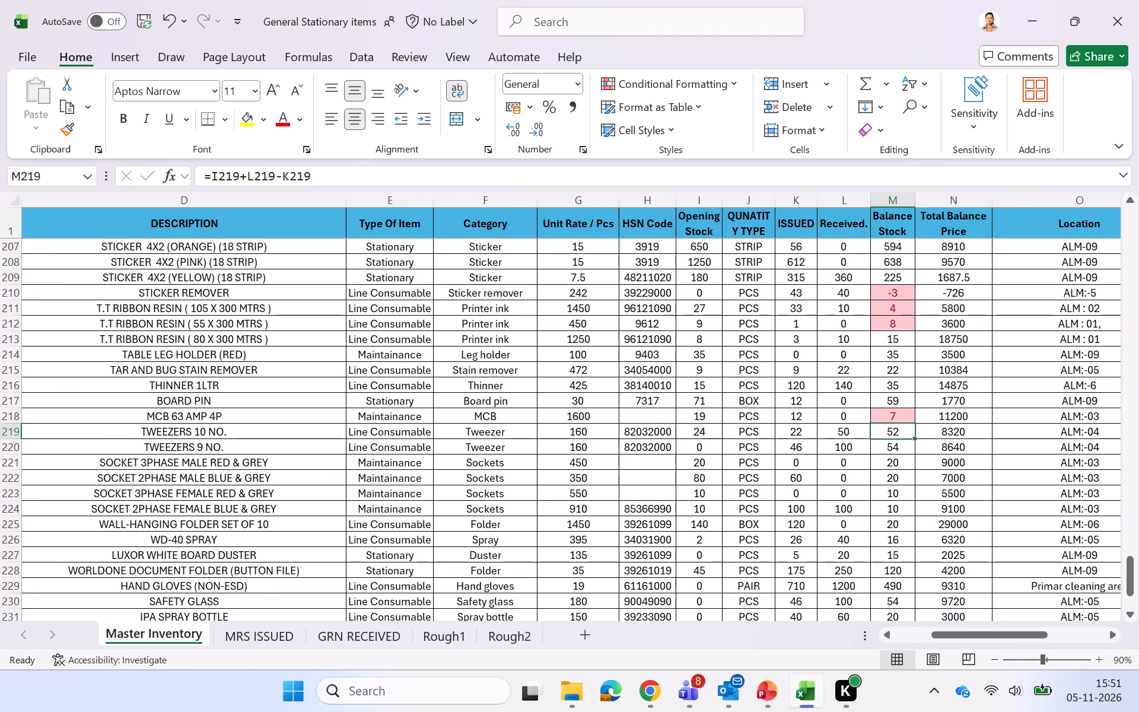
Examine the most recent receipts at the end of the GRN RECEIVED sheet for tweezers.
{"action": "left_click", "coordinate": [274, 630]}
{"action": "left_click", "coordinate": [340, 624]}
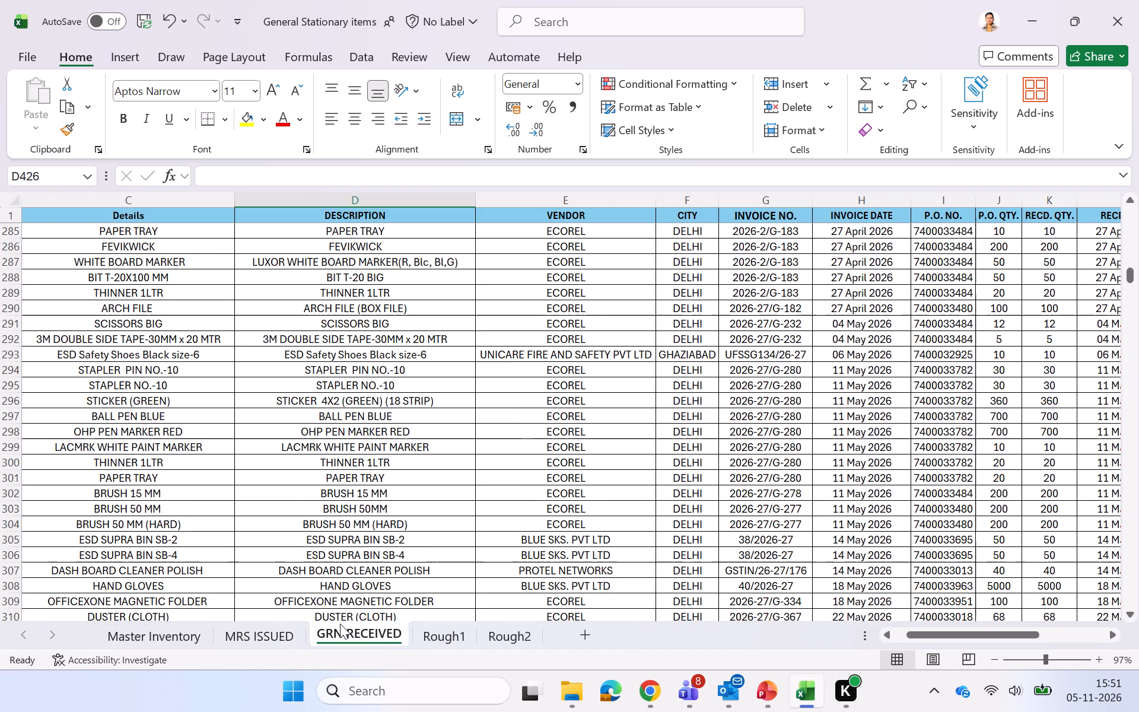
{"action": "scroll", "coordinate": [349, 531], "scroll_direction": "right", "scroll_amount": 6}
{"action": "scroll", "coordinate": [349, 531], "scroll_direction": "down", "scroll_amount": 4}
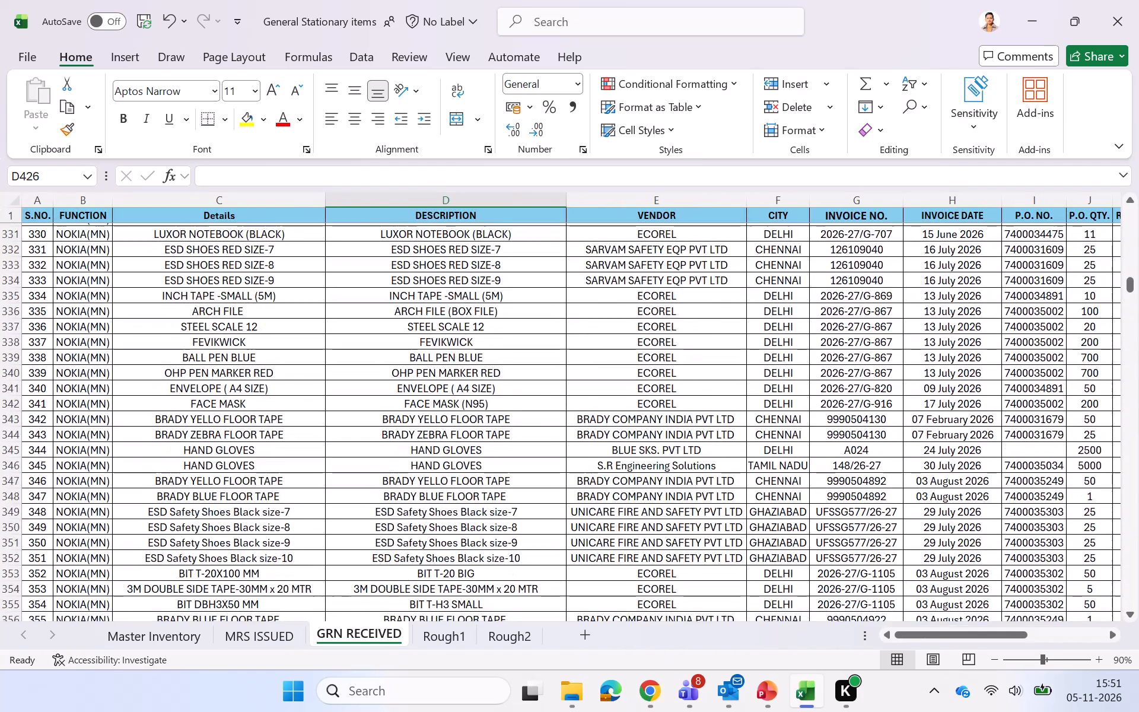
{"action": "scroll", "coordinate": [349, 531], "scroll_direction": "down", "scroll_amount": 5}
{"action": "left_click", "coordinate": [239, 520]}
{"action": "key", "text": "ctrl+Down"}
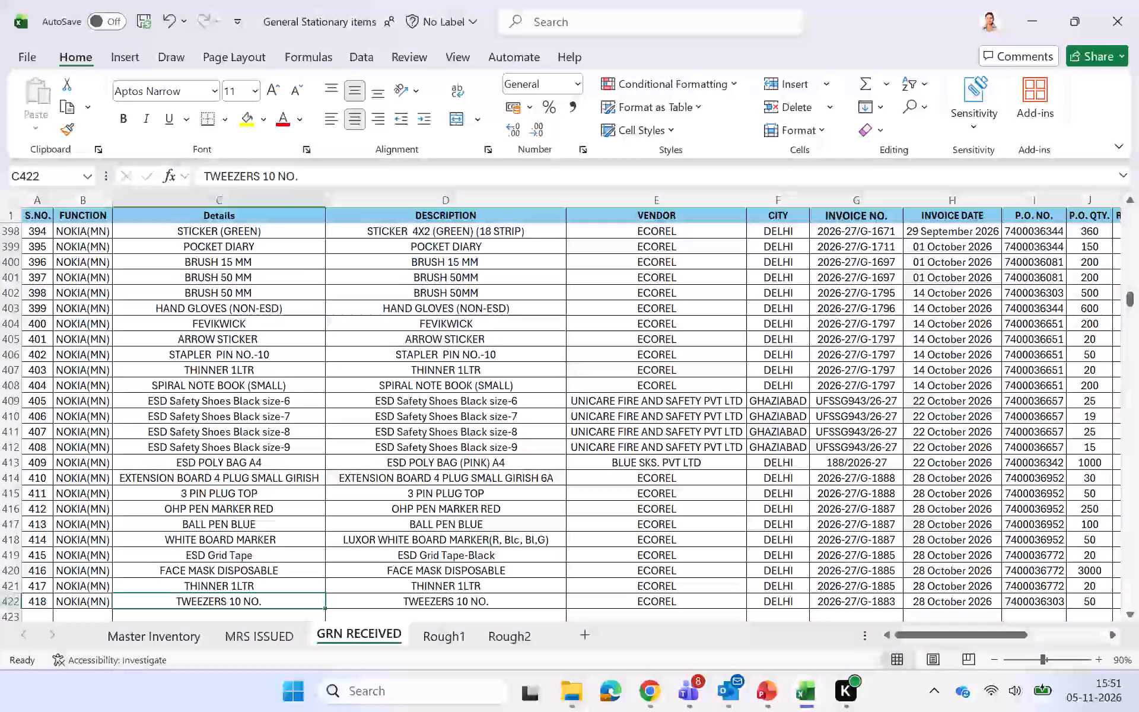
Copy the TWEEZERS 9 NO. partcode and description from Master Inventory into row 9920 of MRS ISSUED.
{"action": "left_click", "coordinate": [148, 634]}
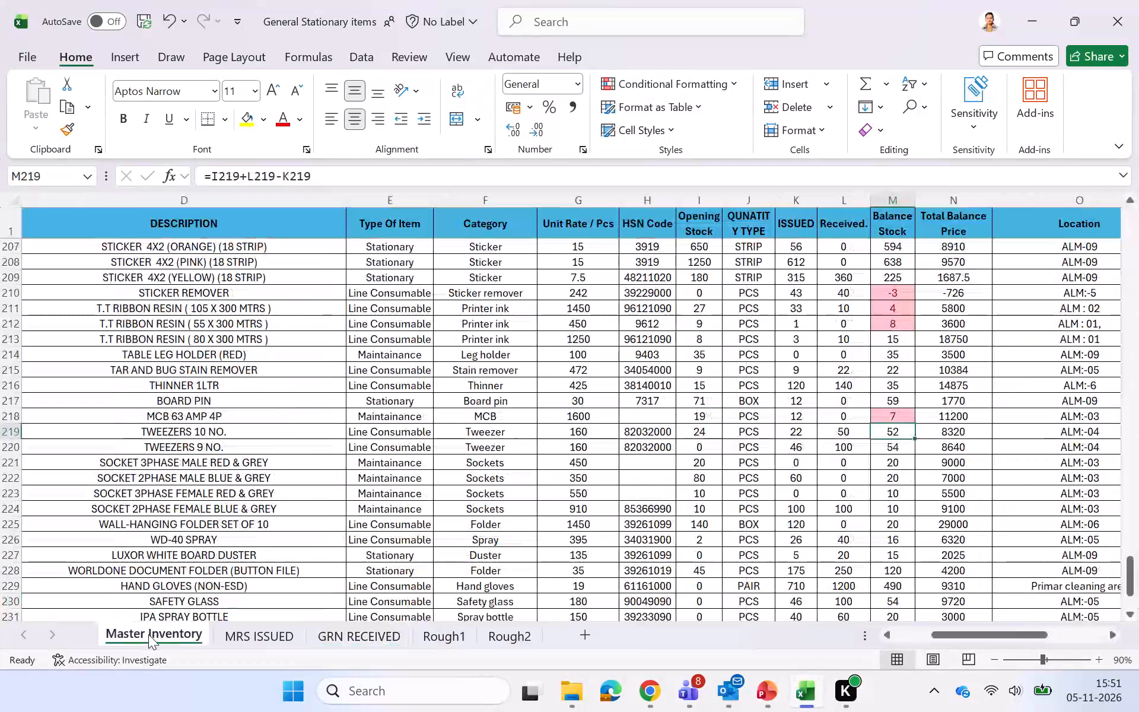
{"action": "key", "text": "Left"}
{"action": "key", "text": "Left"}
{"action": "key", "text": "Left"}
{"action": "key", "text": "Left"}
{"action": "key", "text": "Left"}
{"action": "key", "text": "Left"}
{"action": "key", "text": "Left"}
{"action": "key", "text": "Left"}
{"action": "key", "text": "Left"}
{"action": "key", "text": "Left"}
{"action": "key", "text": "Left"}
{"action": "key", "text": "Left"}
{"action": "key", "text": "Left"}
{"action": "key", "text": "Left"}
{"action": "key", "text": "Left"}
{"action": "key", "text": "Left"}
{"action": "key", "text": "Left"}
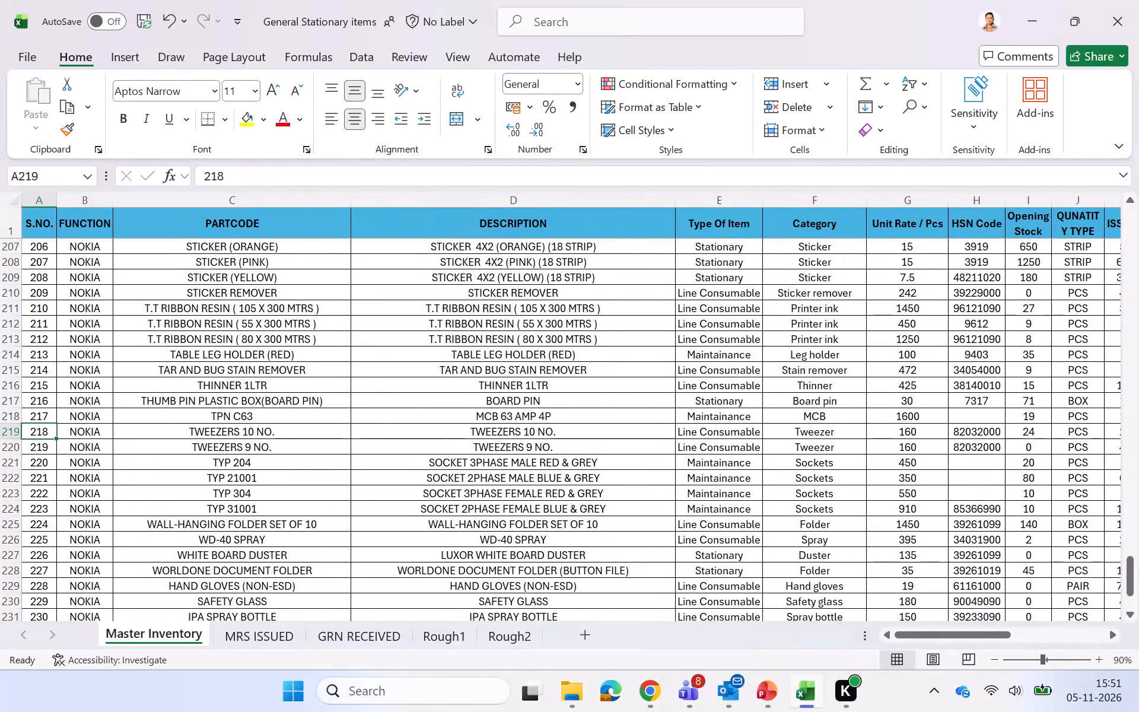
{"action": "key", "text": "Right"}
{"action": "key", "text": "Right"}
{"action": "key", "text": "Down"}
{"action": "key", "text": "shift+Right"}
{"action": "key", "text": "ctrl+c"}
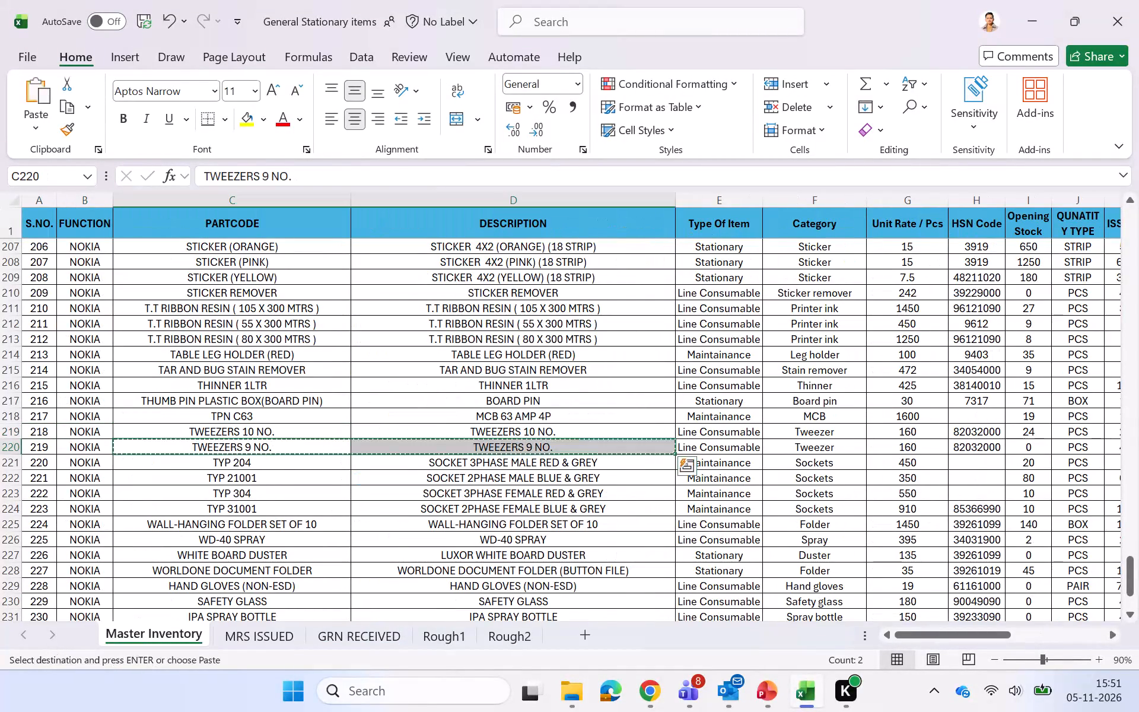
{"action": "key", "text": "ctrl+Page_Down"}
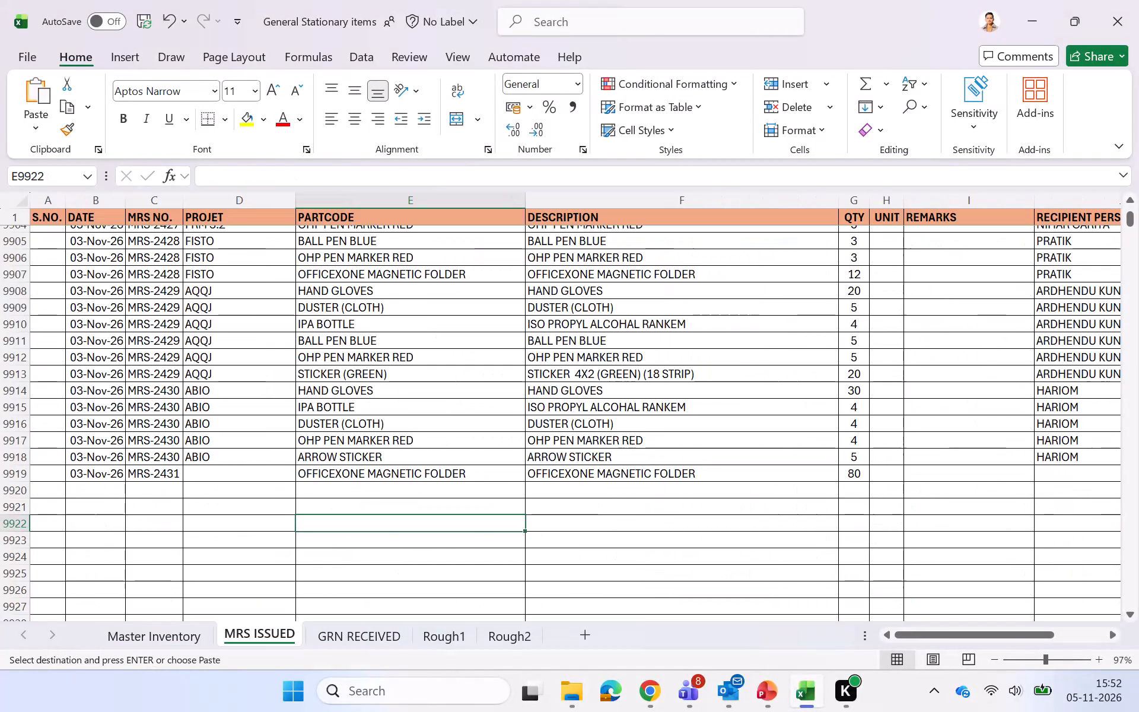
{"action": "key", "text": "Up"}
{"action": "key", "text": "Up"}
{"action": "key", "text": "ctrl+v"}
{"action": "key", "text": "Down"}
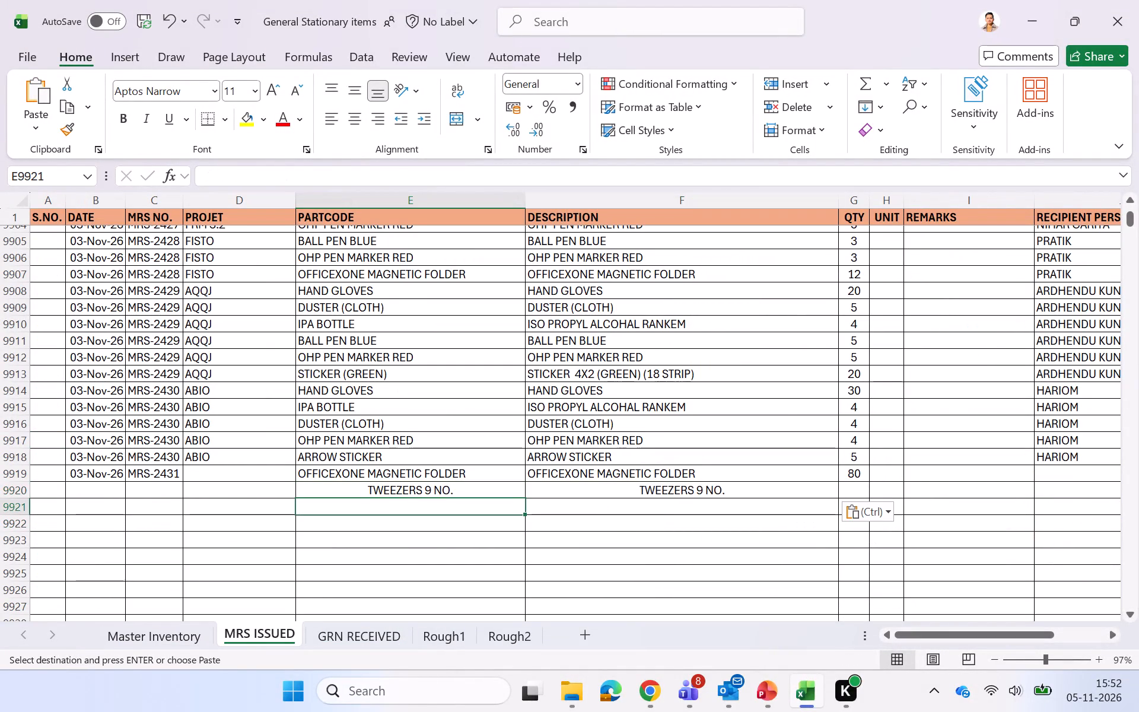
{"action": "key", "text": "Down"}
{"action": "key", "text": "Down"}
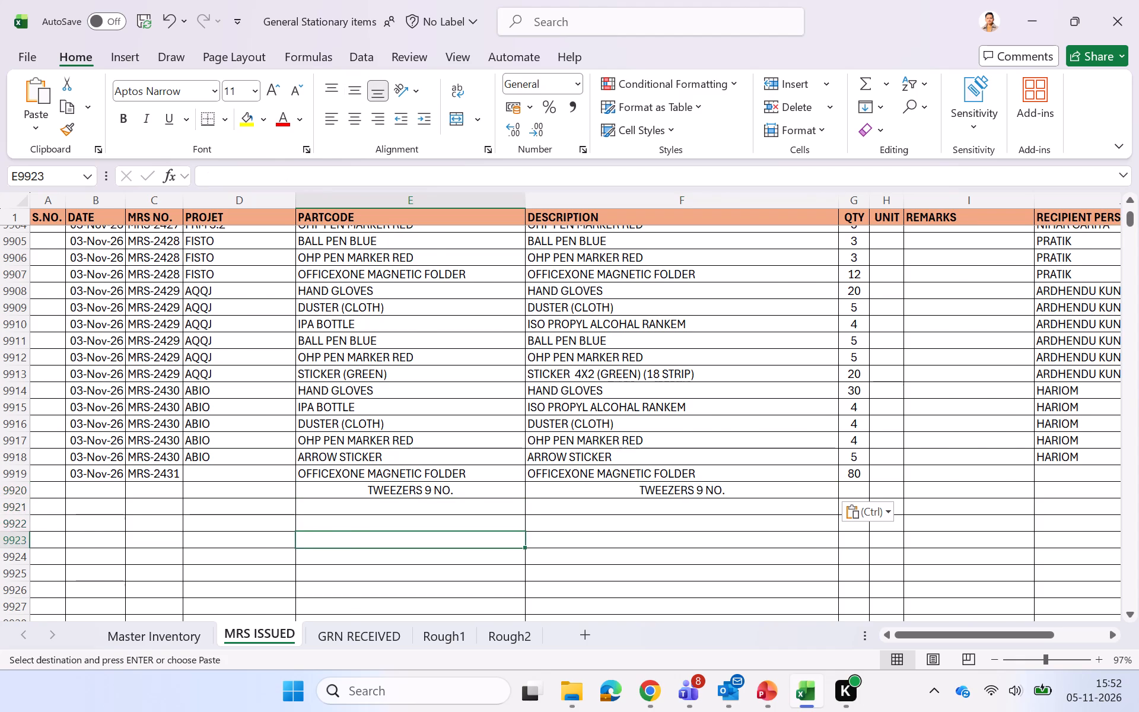
Find TIE in Master Inventory and copy the CABLE TIE BIG, MEDIUM and SMALL partcodes and descriptions into MRS ISSUED rows 9921 to 9923.
{"action": "key", "text": "ctrl+Page_Up"}
{"action": "left_click", "coordinate": [285, 497]}
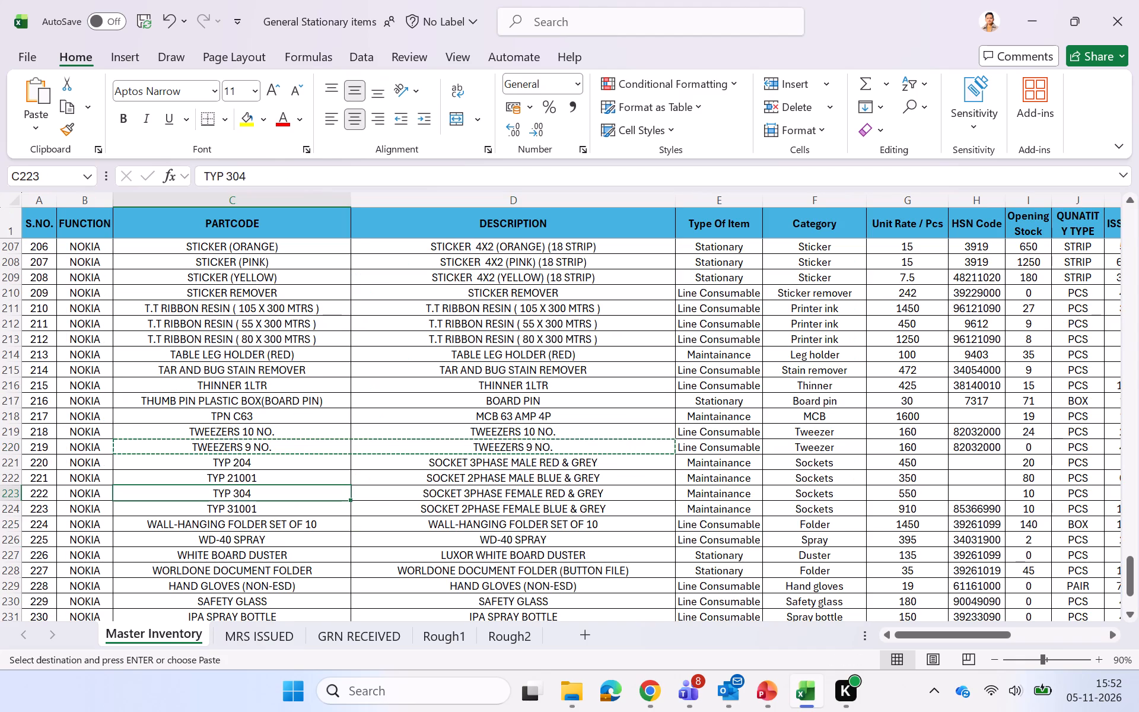
{"action": "key", "text": "ctrl+f"}
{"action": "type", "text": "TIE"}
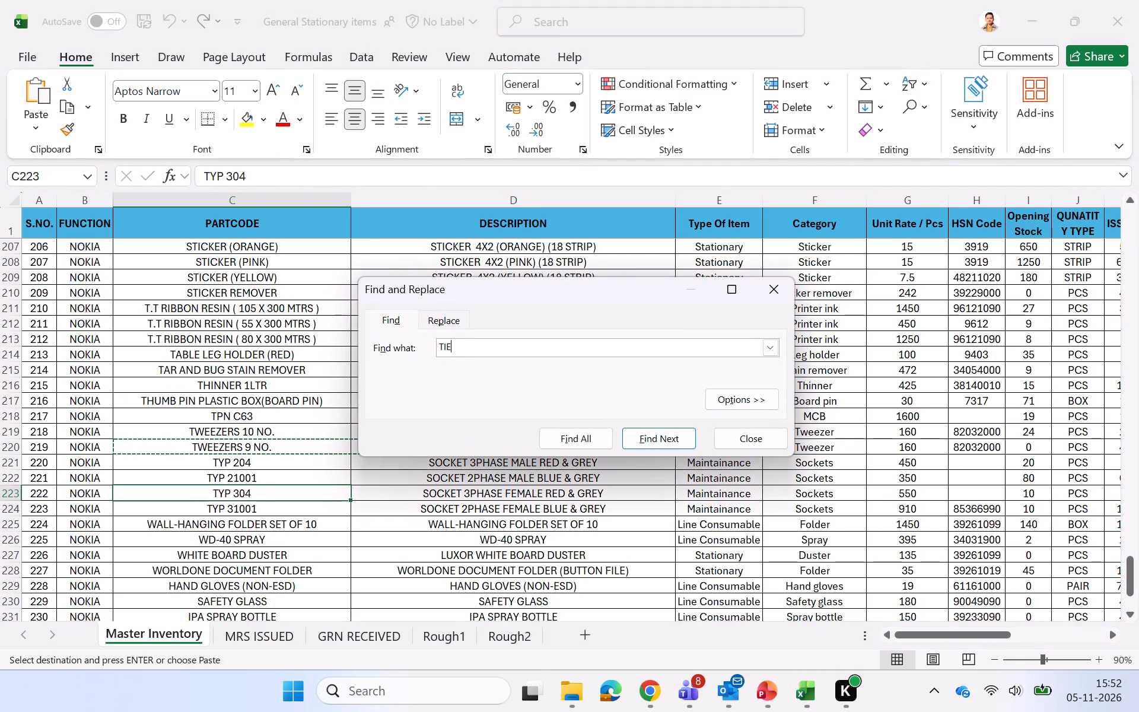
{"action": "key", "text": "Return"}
{"action": "left_click", "coordinate": [737, 437]}
{"action": "key", "text": "shift+Right"}
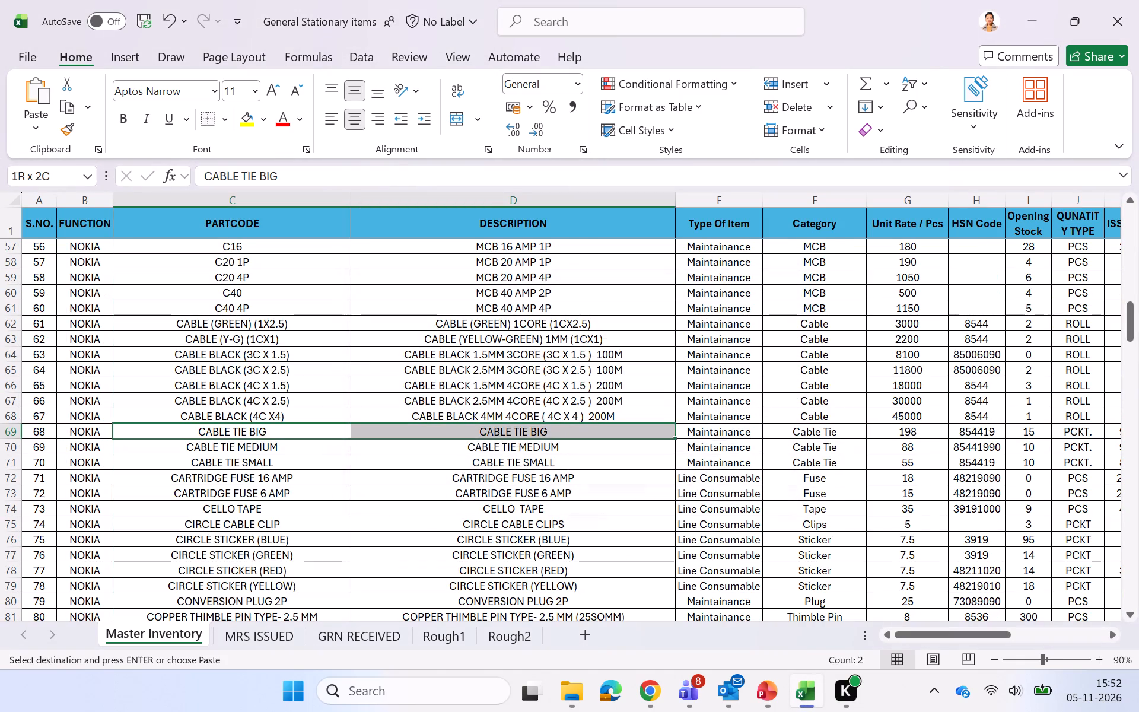
{"action": "key", "text": "shift+Down"}
{"action": "key", "text": "shift+Down"}
{"action": "key", "text": "ctrl+c"}
{"action": "key", "text": "ctrl+Page_Down"}
{"action": "key", "text": "Up"}
{"action": "key", "text": "Up"}
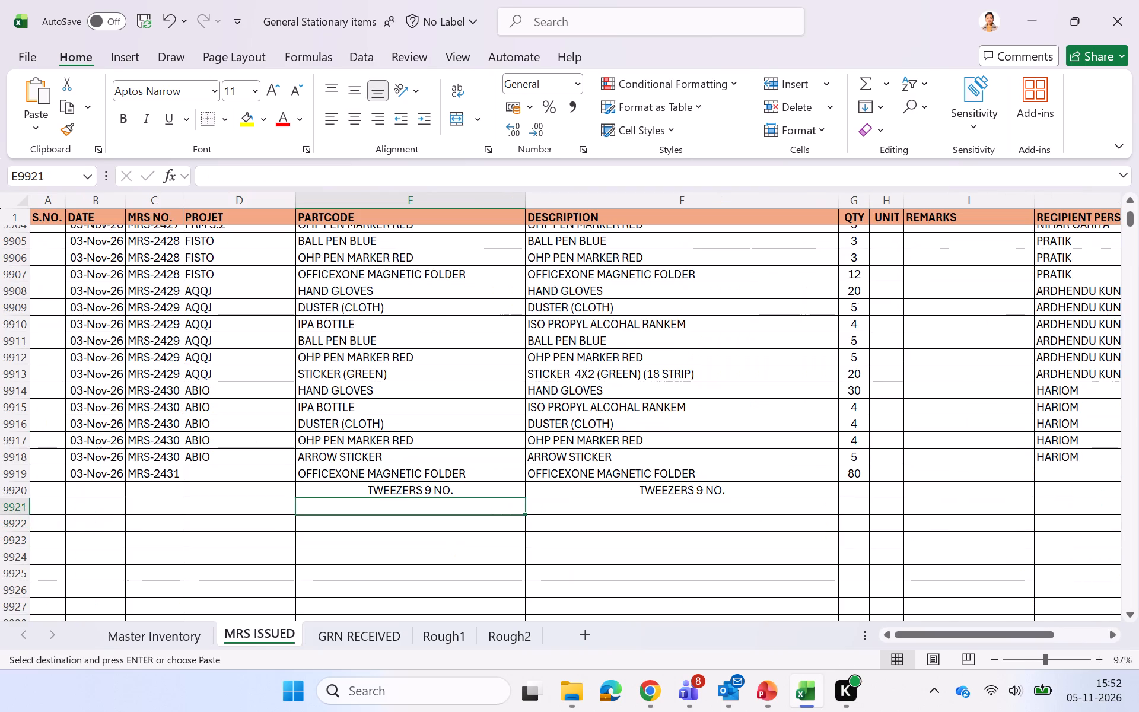
{"action": "key", "text": "ctrl+v"}
{"action": "scroll", "coordinate": [737, 437], "scroll_direction": "down", "scroll_amount": 1}
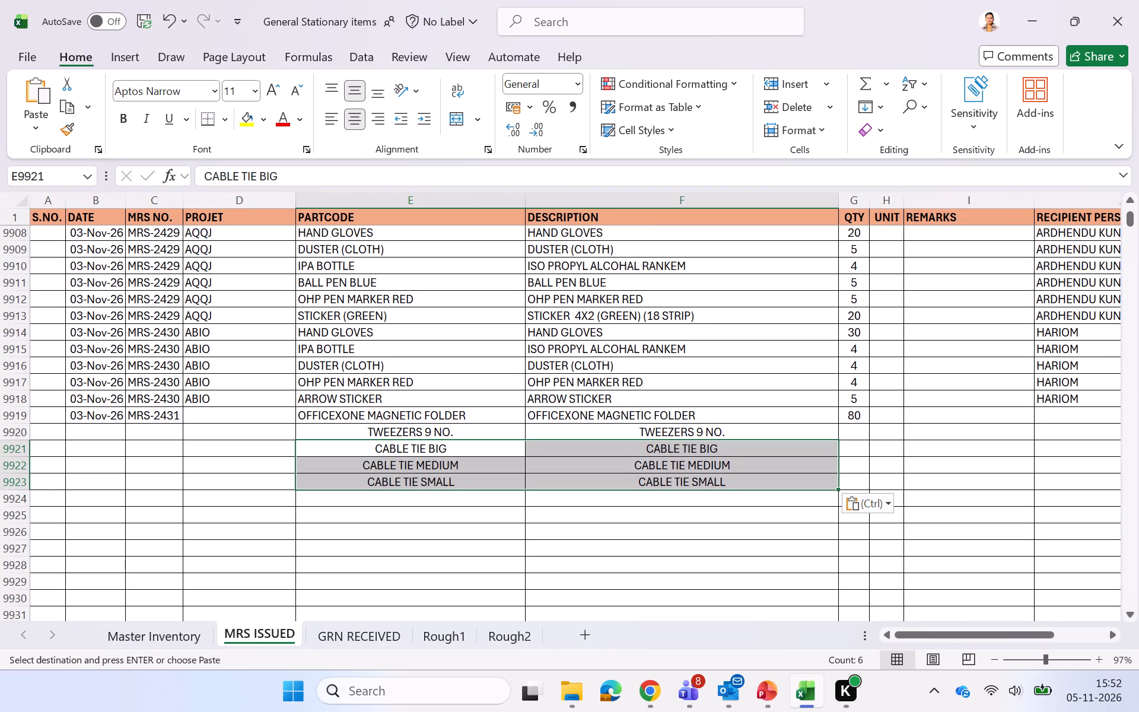
Copy the HAND GLOVES partcode and description from the MRS-2430 entry into row 9924.
{"action": "key", "text": "Up"}
{"action": "key", "text": "Up"}
{"action": "key", "text": "Up"}
{"action": "key", "text": "Up"}
{"action": "key", "text": "Up"}
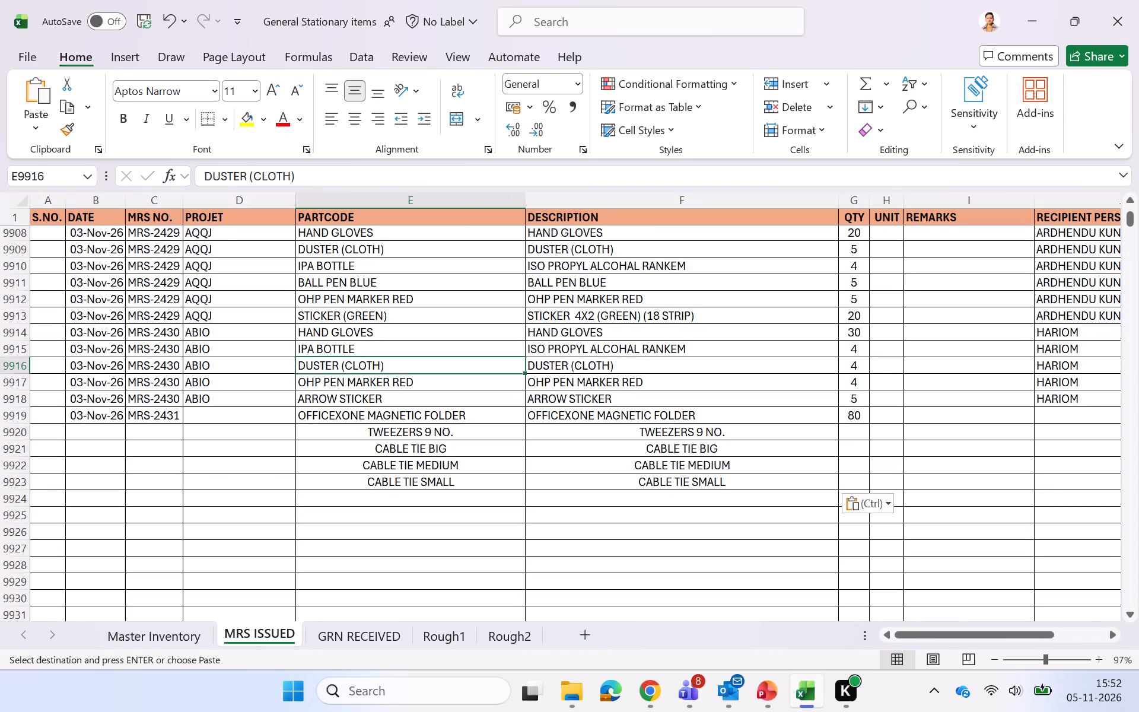
{"action": "key", "text": "Up"}
{"action": "key", "text": "Up"}
{"action": "key", "text": "shift+Right"}
{"action": "key", "text": "ctrl+c"}
{"action": "key", "text": "ctrl+Down"}
{"action": "key", "text": "Down"}
{"action": "key", "text": "ctrl+v"}
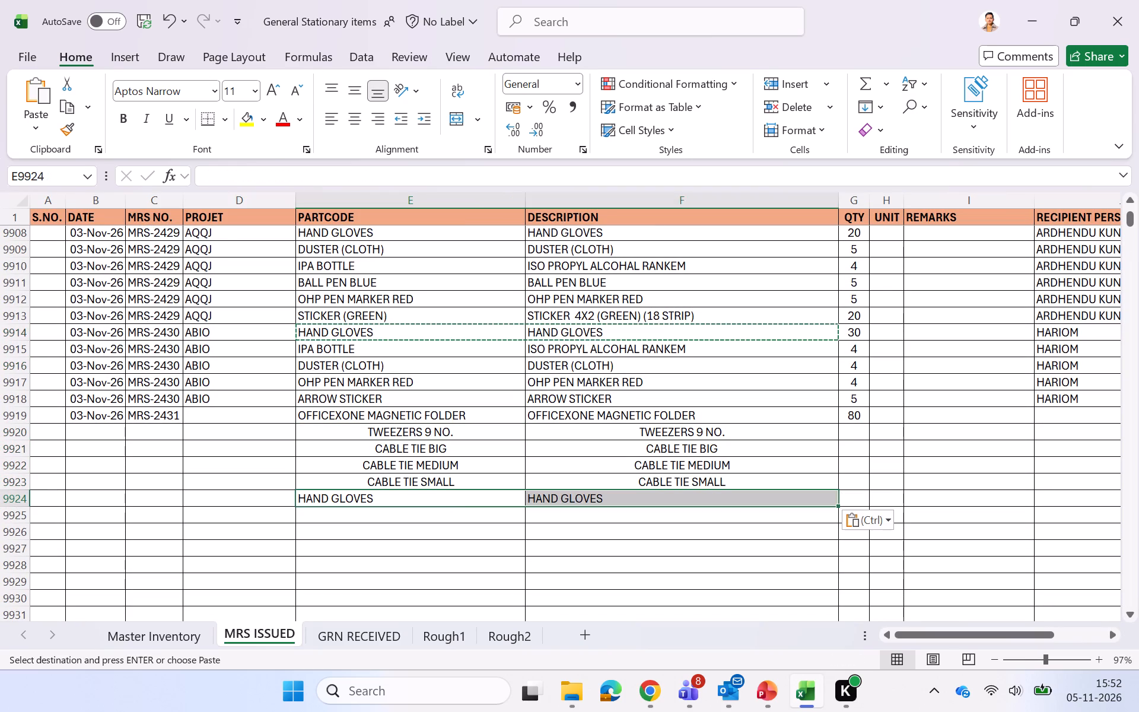
Copy the DUSTER (CLOTH) partcode and description from the MRS-2430 entry into row 9925.
{"action": "key", "text": "Down"}
{"action": "key", "text": "Up"}
{"action": "key", "text": "Up"}
{"action": "key", "text": "Up"}
{"action": "key", "text": "Up"}
{"action": "key", "text": "Up"}
{"action": "key", "text": "Up"}
{"action": "key", "text": "Up"}
{"action": "key", "text": "Up"}
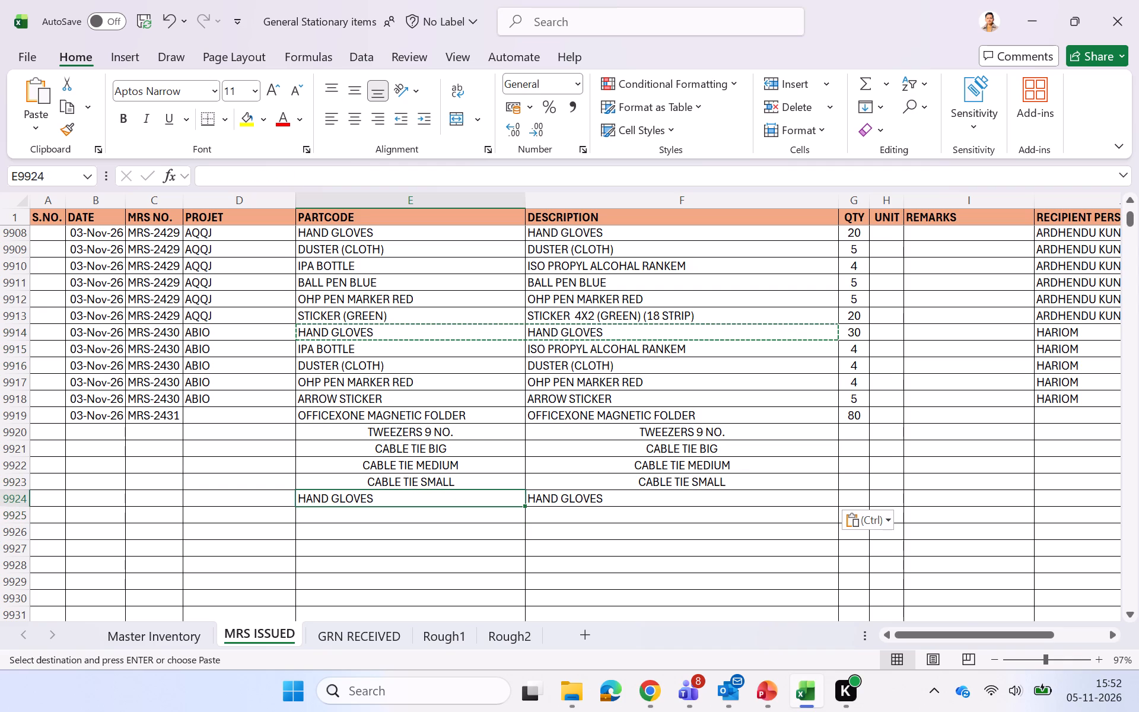
{"action": "key", "text": "Up"}
{"action": "key", "text": "shift+Right"}
{"action": "key", "text": "ctrl+c"}
{"action": "key", "text": "ctrl+Down"}
{"action": "key", "text": "Down"}
{"action": "key", "text": "ctrl+v"}
Set the quantities to 5 for the tweezers and each of the three cable ties, and to 10 for the hand gloves in row 9924.
{"action": "key", "text": "ctrl+Right"}
{"action": "key", "text": "Right"}
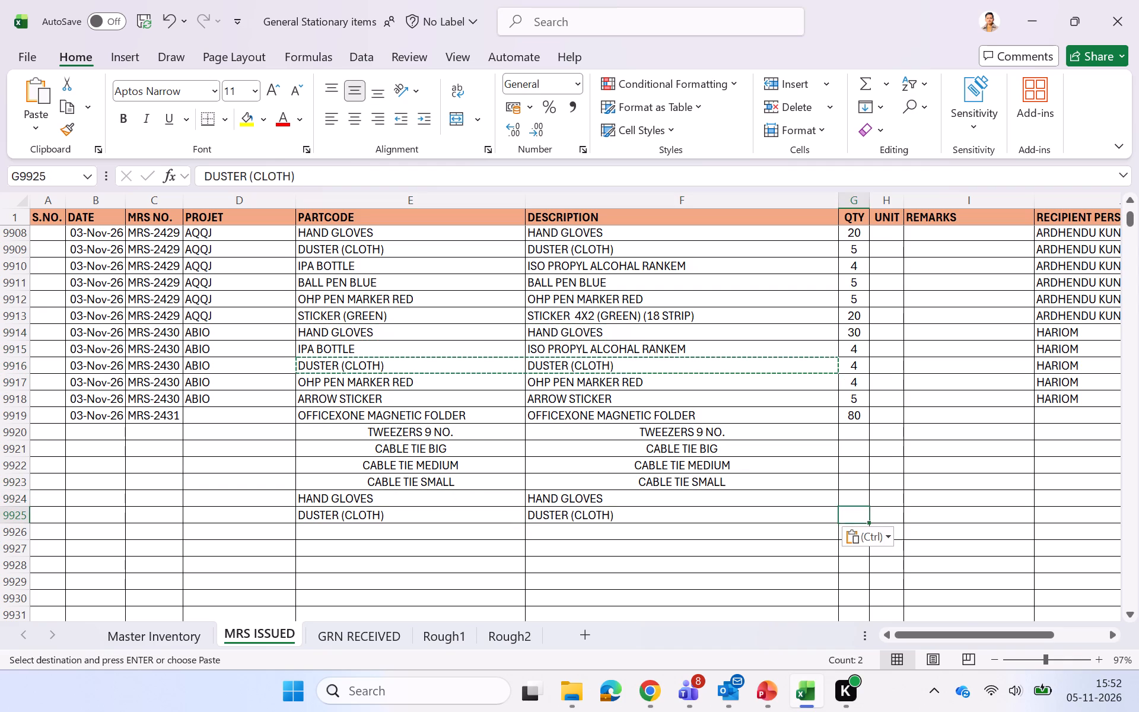
{"action": "key", "text": "Up"}
{"action": "key", "text": "Up"}
{"action": "key", "text": "Up"}
{"action": "key", "text": "Up"}
{"action": "key", "text": "Up"}
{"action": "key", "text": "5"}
{"action": "key", "text": "Return"}
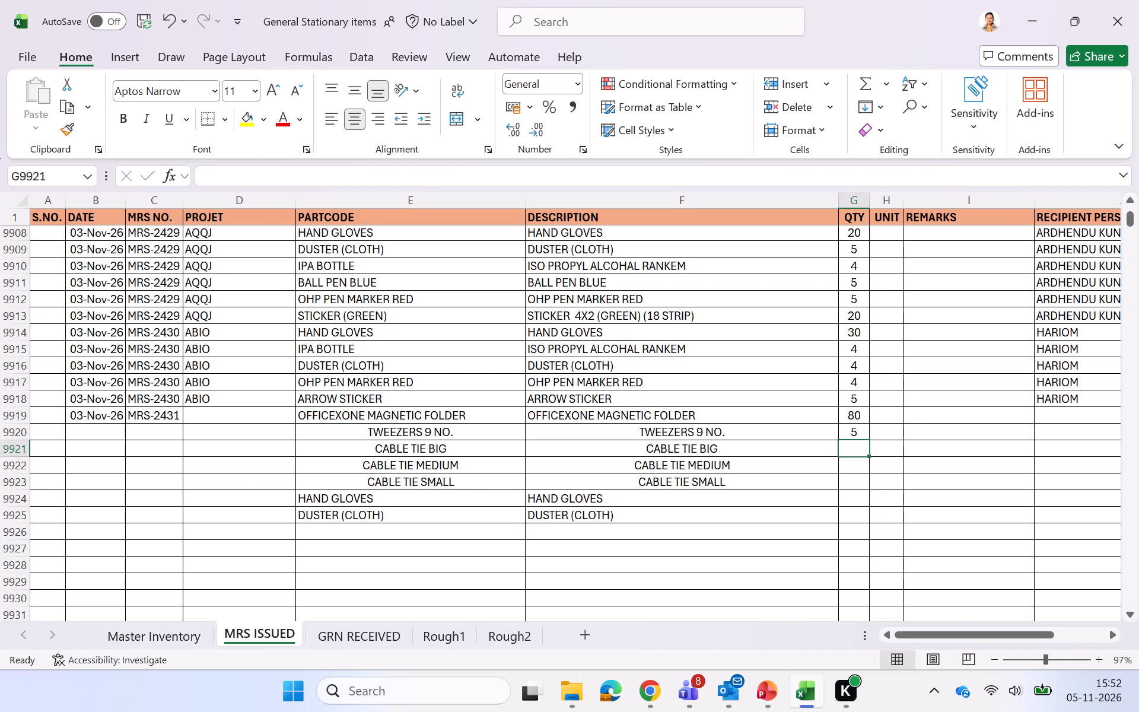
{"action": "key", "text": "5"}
{"action": "key", "text": "Return"}
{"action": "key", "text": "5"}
{"action": "key", "text": "Return"}
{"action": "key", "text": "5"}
{"action": "key", "text": "Return"}
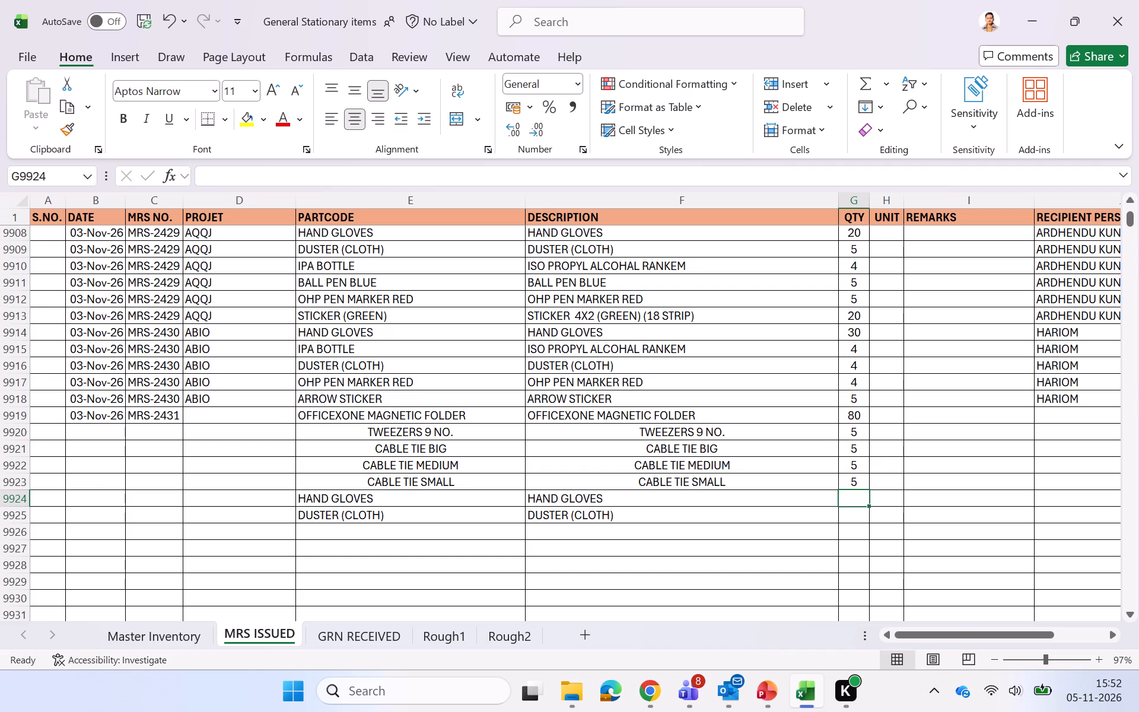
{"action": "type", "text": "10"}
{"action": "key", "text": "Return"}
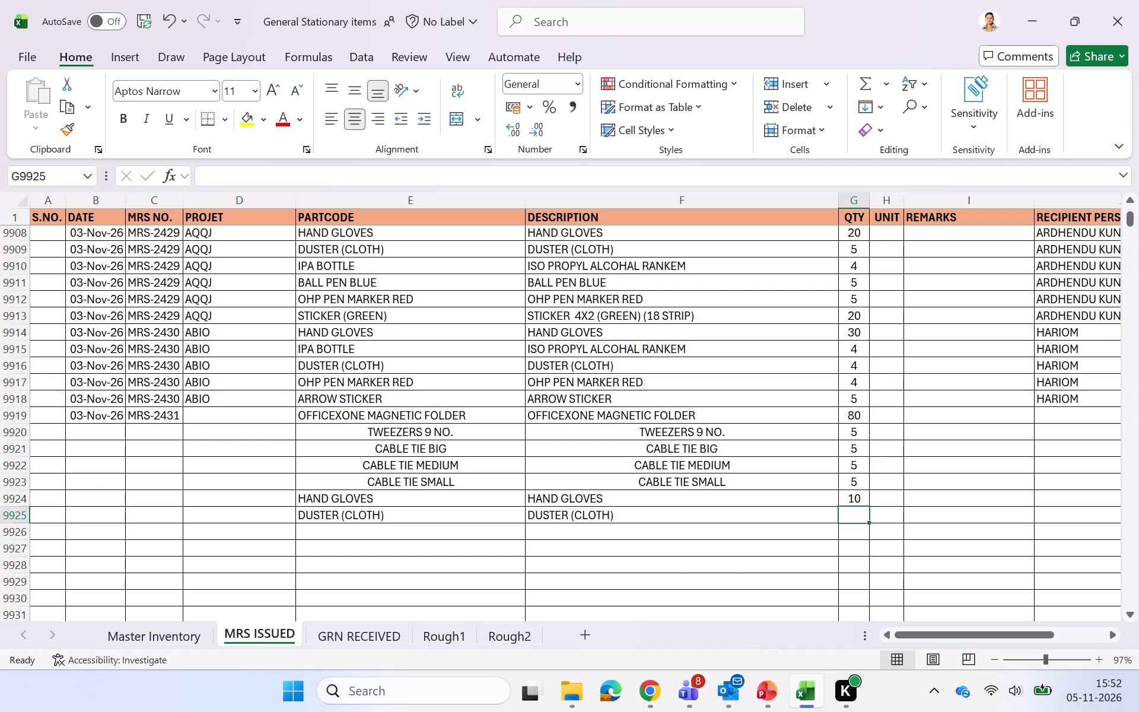
Set the quantity of DUSTER (CLOTH) in row 9925 to 12.
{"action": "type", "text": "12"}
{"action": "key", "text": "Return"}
Enter the recipient person's name for MRS-2431 in row 9919 and fill it down to row 9925.
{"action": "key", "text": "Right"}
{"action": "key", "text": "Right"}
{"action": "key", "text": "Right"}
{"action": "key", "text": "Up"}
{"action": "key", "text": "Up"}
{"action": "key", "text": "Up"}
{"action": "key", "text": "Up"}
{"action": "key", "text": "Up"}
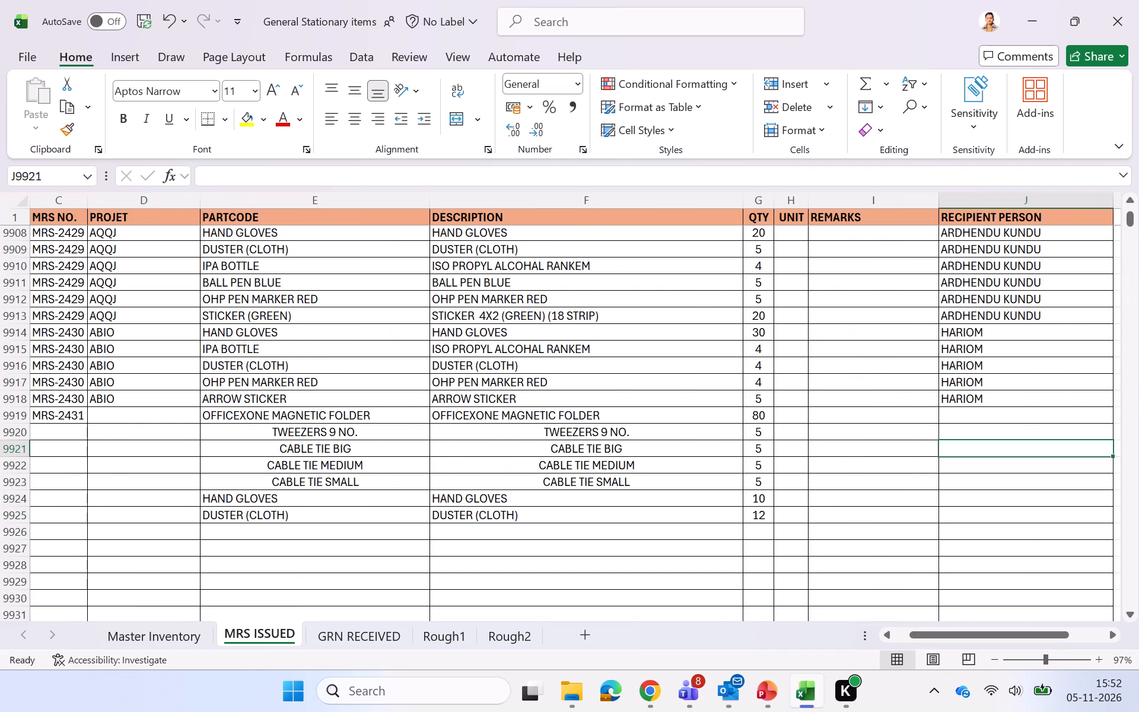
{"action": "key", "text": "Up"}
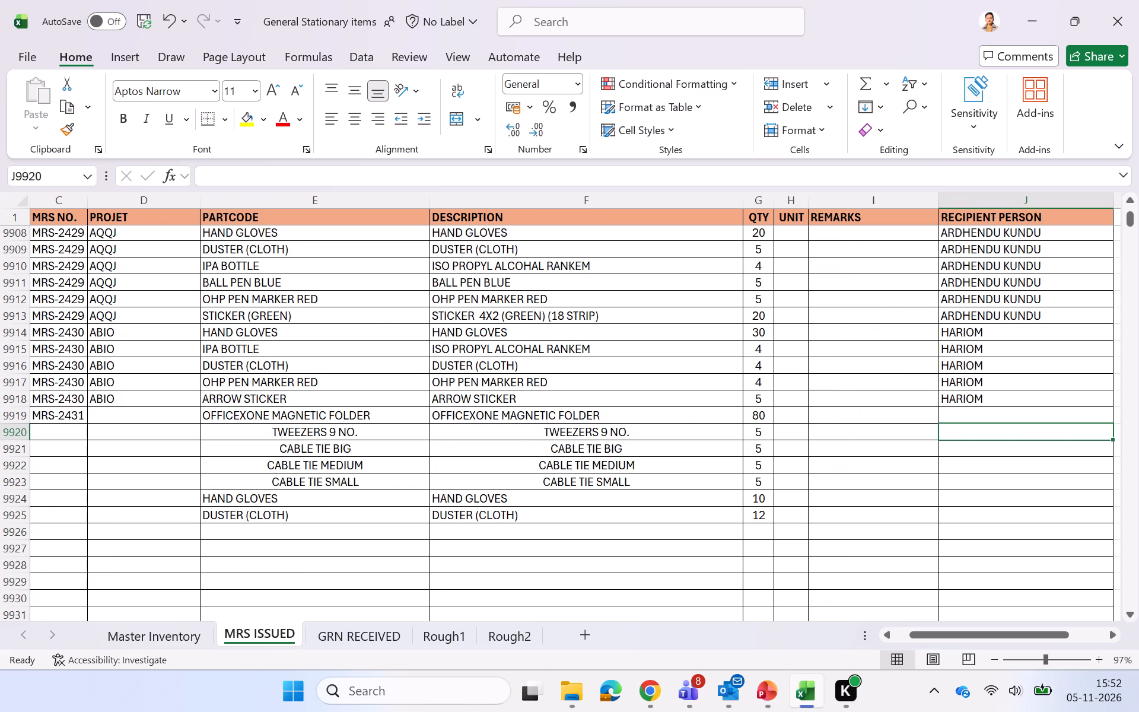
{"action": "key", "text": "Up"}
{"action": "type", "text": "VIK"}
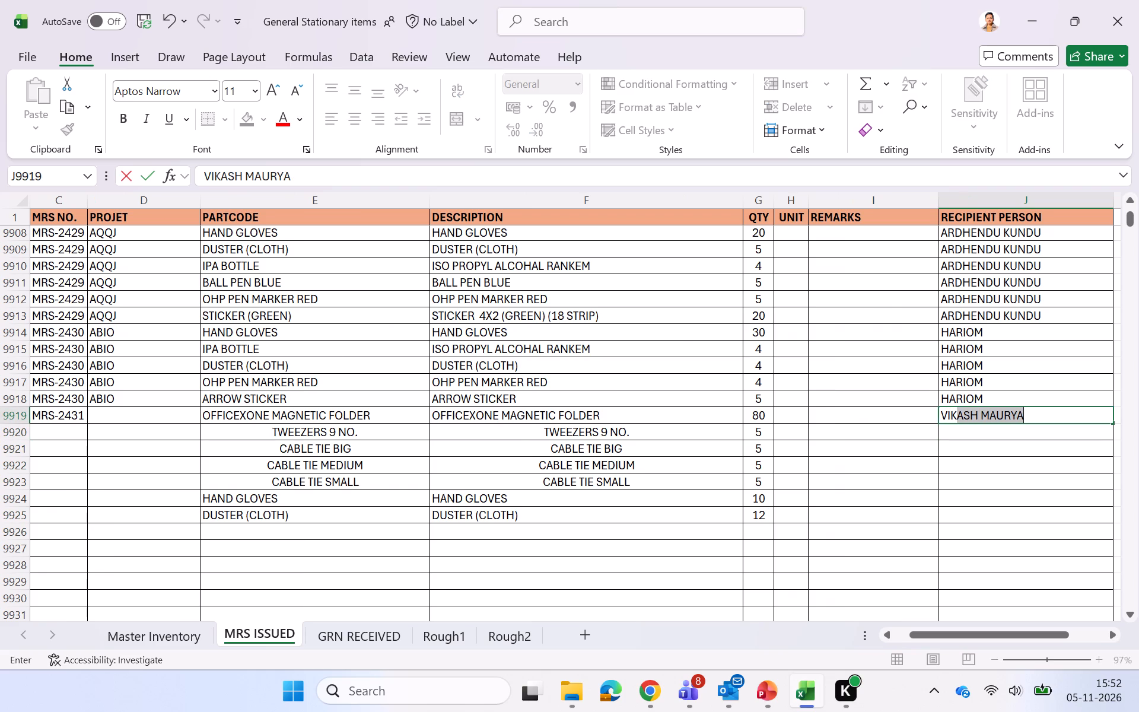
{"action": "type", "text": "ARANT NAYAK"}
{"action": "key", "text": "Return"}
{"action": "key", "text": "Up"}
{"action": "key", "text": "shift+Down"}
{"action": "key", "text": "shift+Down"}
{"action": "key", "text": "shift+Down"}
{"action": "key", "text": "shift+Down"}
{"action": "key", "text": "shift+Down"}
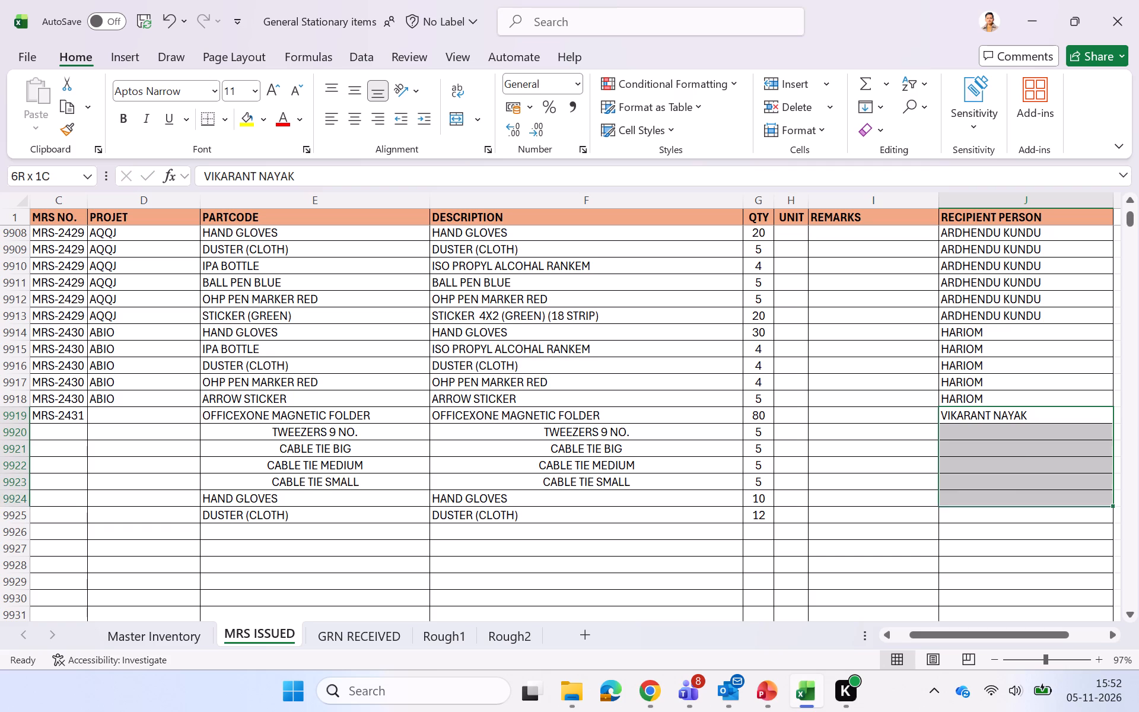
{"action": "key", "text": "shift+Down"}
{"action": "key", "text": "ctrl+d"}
Enter TE - TEAM as the project for MRS-2431 in row 9919.
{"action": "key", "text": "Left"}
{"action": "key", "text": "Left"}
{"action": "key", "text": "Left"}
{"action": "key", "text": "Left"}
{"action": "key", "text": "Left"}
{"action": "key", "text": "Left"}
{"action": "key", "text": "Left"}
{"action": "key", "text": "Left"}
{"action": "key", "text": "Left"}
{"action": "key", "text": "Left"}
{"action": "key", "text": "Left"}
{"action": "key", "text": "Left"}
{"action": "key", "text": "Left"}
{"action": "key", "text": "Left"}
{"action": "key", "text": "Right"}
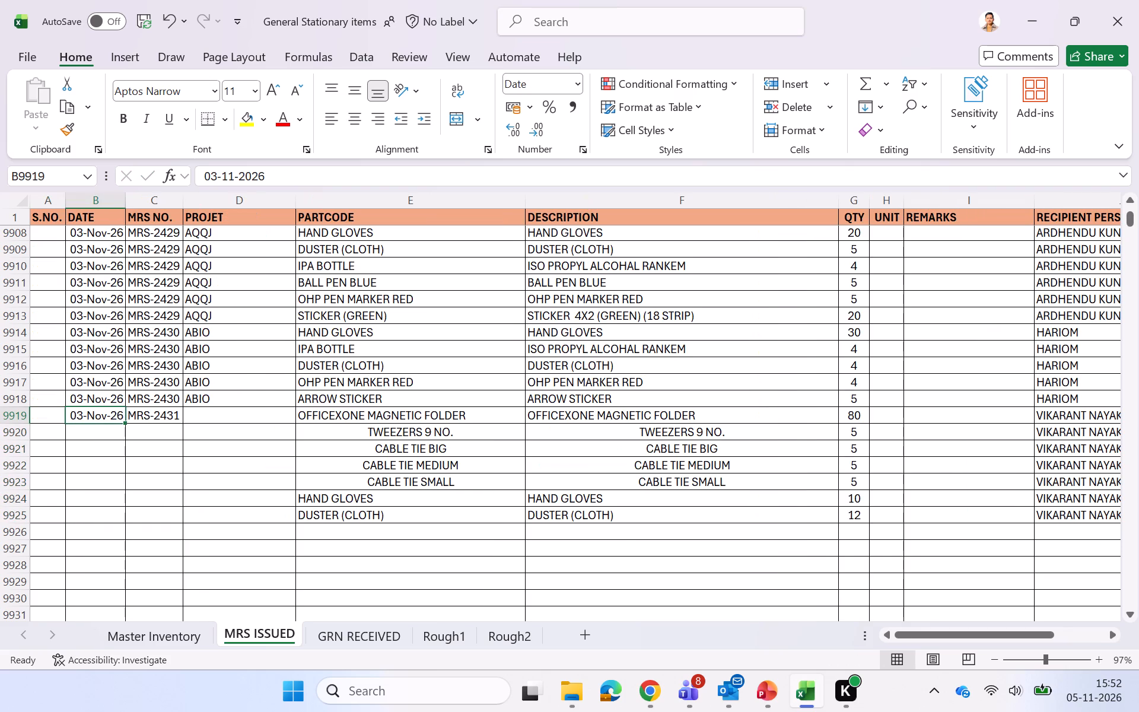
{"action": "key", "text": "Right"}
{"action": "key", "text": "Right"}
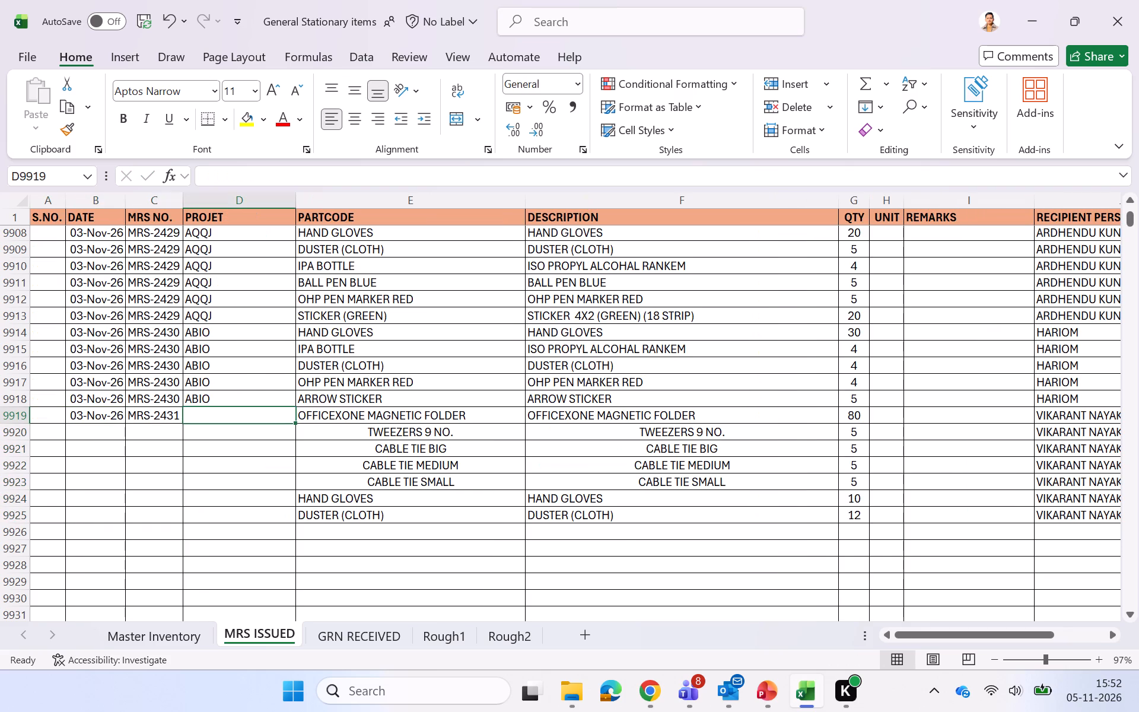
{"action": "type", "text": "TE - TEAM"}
Fill the date, MRS number and project from row 9919 down through row 9925.
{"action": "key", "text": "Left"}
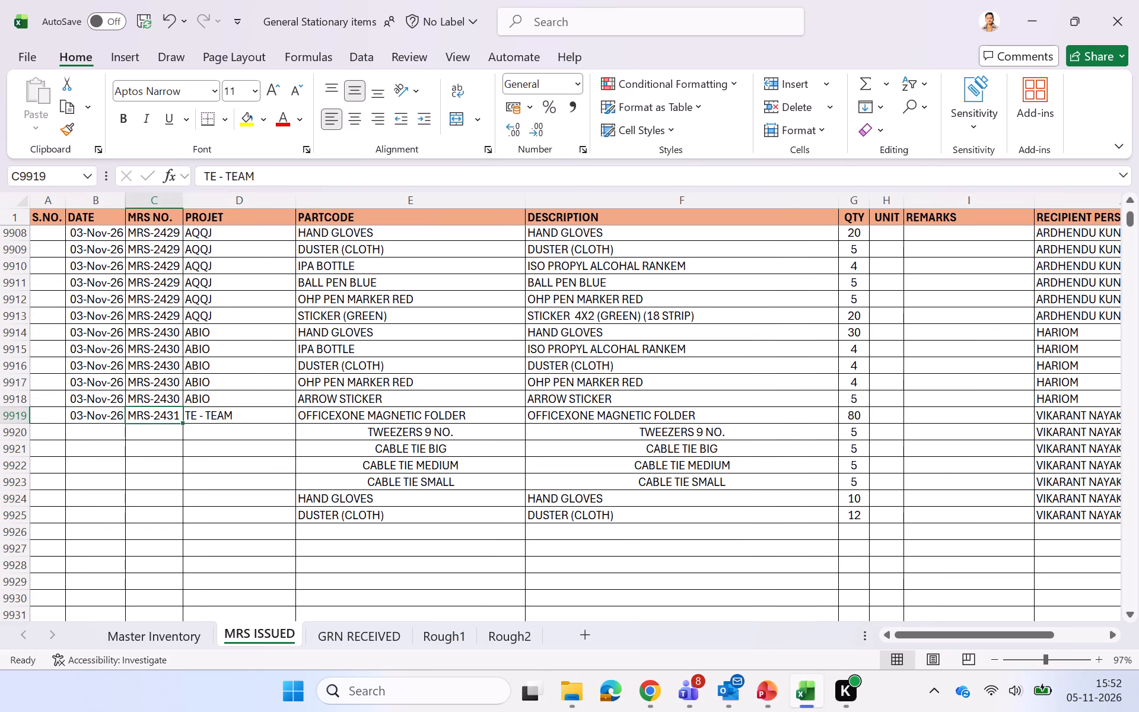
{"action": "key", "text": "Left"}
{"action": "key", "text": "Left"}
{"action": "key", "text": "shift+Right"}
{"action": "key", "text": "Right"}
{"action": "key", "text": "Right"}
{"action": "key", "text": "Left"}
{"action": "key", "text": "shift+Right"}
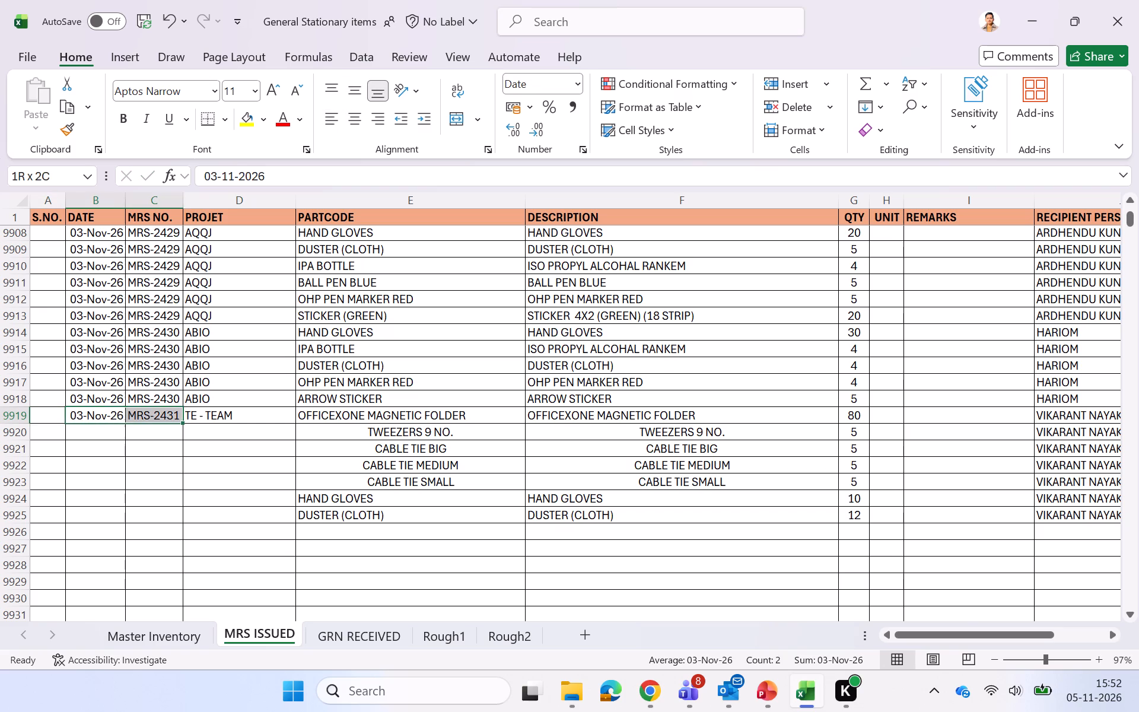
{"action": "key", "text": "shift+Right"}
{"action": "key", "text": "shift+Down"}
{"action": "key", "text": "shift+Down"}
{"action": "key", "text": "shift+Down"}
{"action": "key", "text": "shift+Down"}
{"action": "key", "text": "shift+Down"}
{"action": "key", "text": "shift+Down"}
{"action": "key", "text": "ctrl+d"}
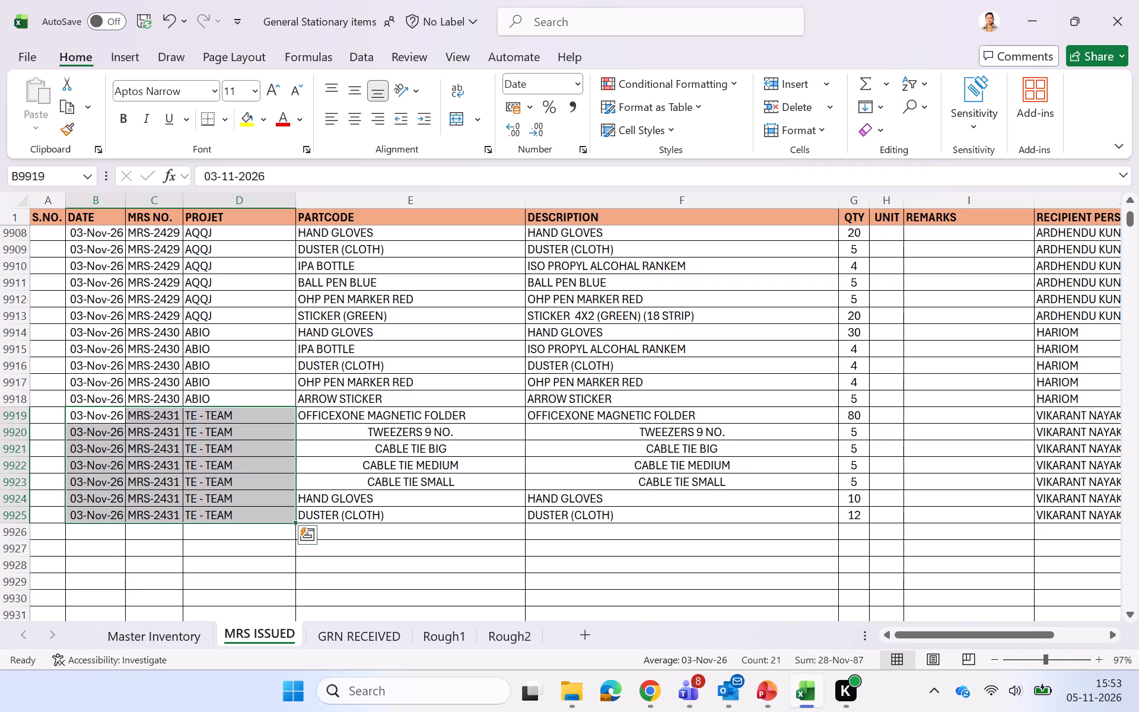
Start requisition MRS-2432 in row 9926 with the date 03-Nov-26 and project FSMF.
{"action": "scroll", "coordinate": [457, 502], "scroll_direction": "down", "scroll_amount": 1}
{"action": "left_click", "coordinate": [74, 463]}
{"action": "key", "text": "Up"}
{"action": "key", "text": "Up"}
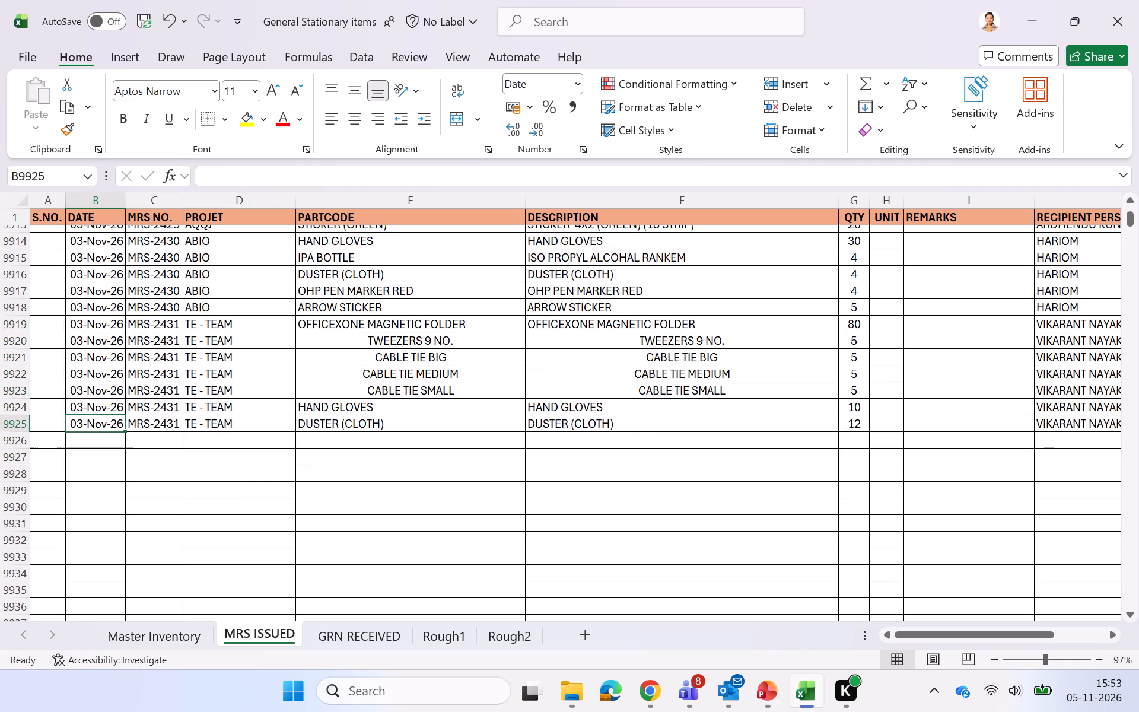
{"action": "key", "text": "ctrl+c"}
{"action": "key", "text": "Down"}
{"action": "key", "text": "ctrl+v"}
{"action": "left_click", "coordinate": [143, 431]}
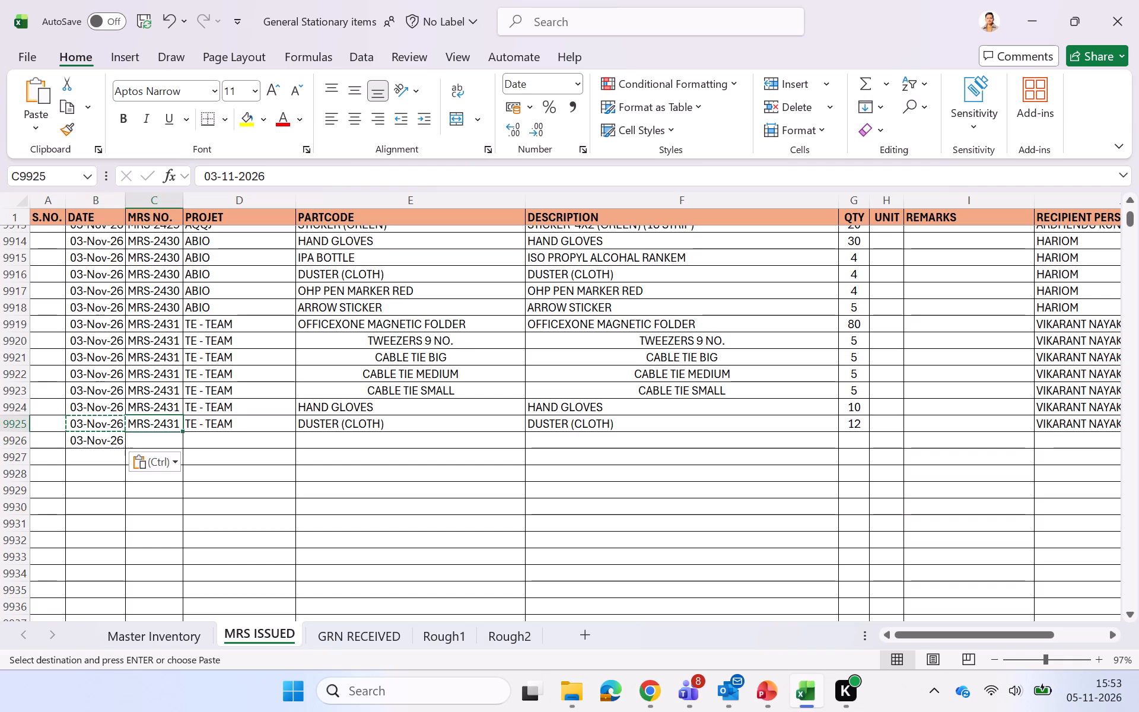
{"action": "double_click", "coordinate": [182, 433]}
{"action": "left_click", "coordinate": [231, 437]}
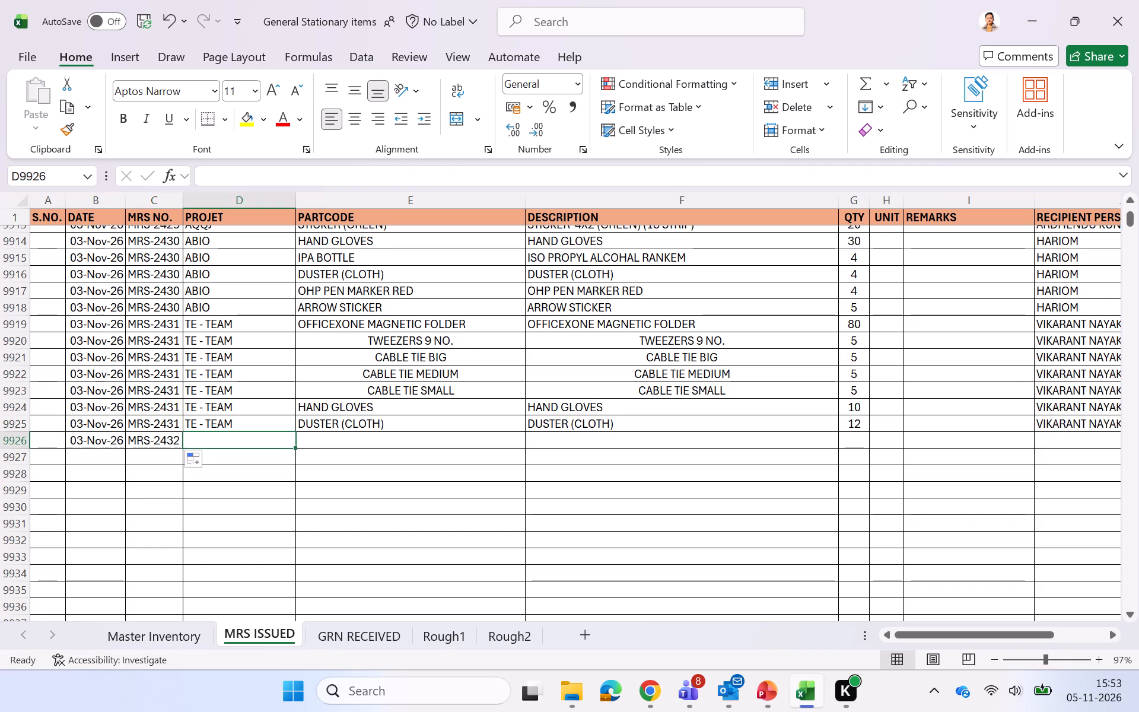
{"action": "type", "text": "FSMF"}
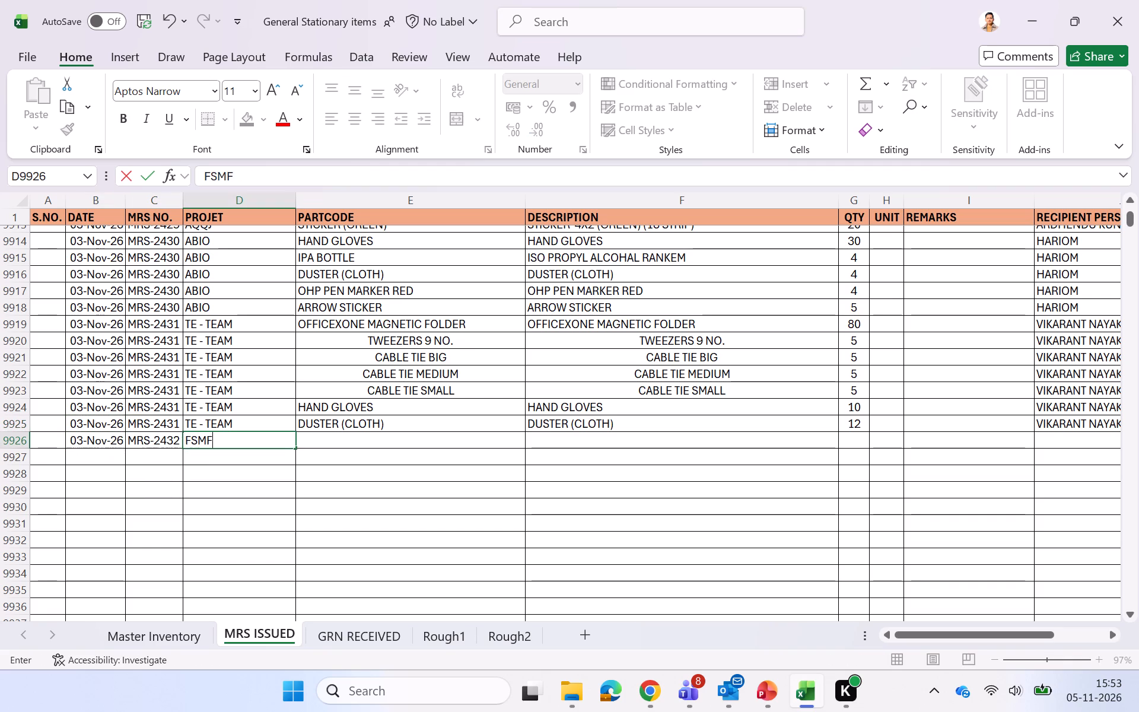
Copy the HAND GLOVES, IPA BOTTLE and DUSTER (CLOTH) partcodes and descriptions from the MRS-2430 entry into rows 9926 to 9928.
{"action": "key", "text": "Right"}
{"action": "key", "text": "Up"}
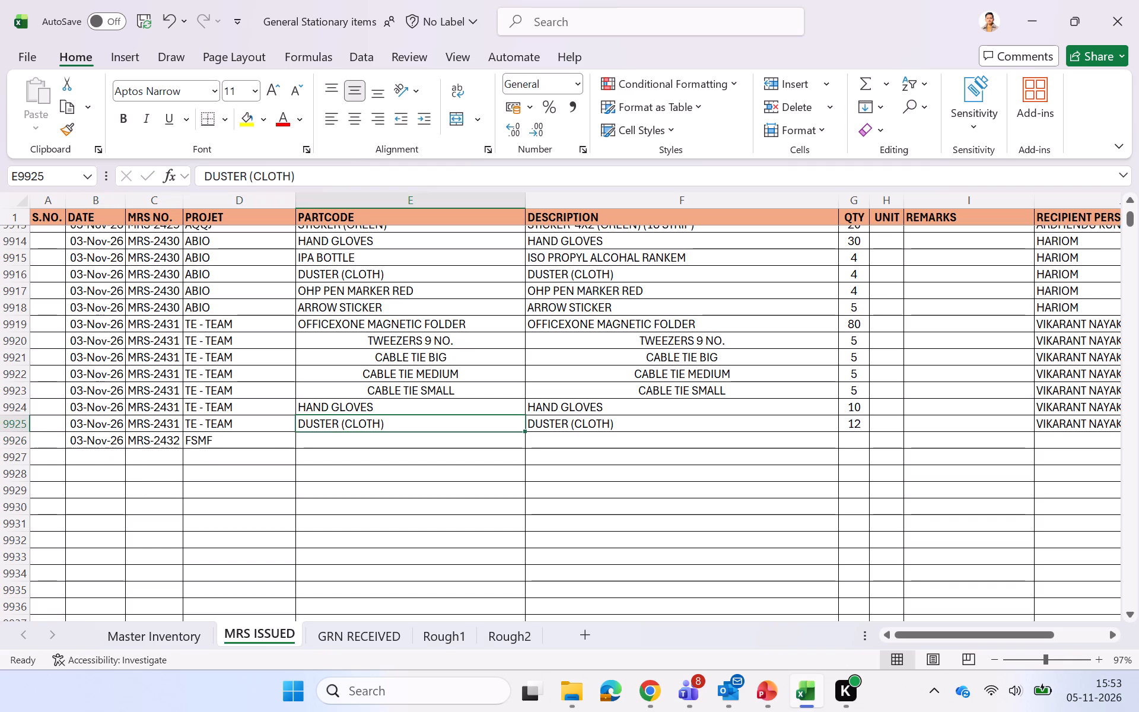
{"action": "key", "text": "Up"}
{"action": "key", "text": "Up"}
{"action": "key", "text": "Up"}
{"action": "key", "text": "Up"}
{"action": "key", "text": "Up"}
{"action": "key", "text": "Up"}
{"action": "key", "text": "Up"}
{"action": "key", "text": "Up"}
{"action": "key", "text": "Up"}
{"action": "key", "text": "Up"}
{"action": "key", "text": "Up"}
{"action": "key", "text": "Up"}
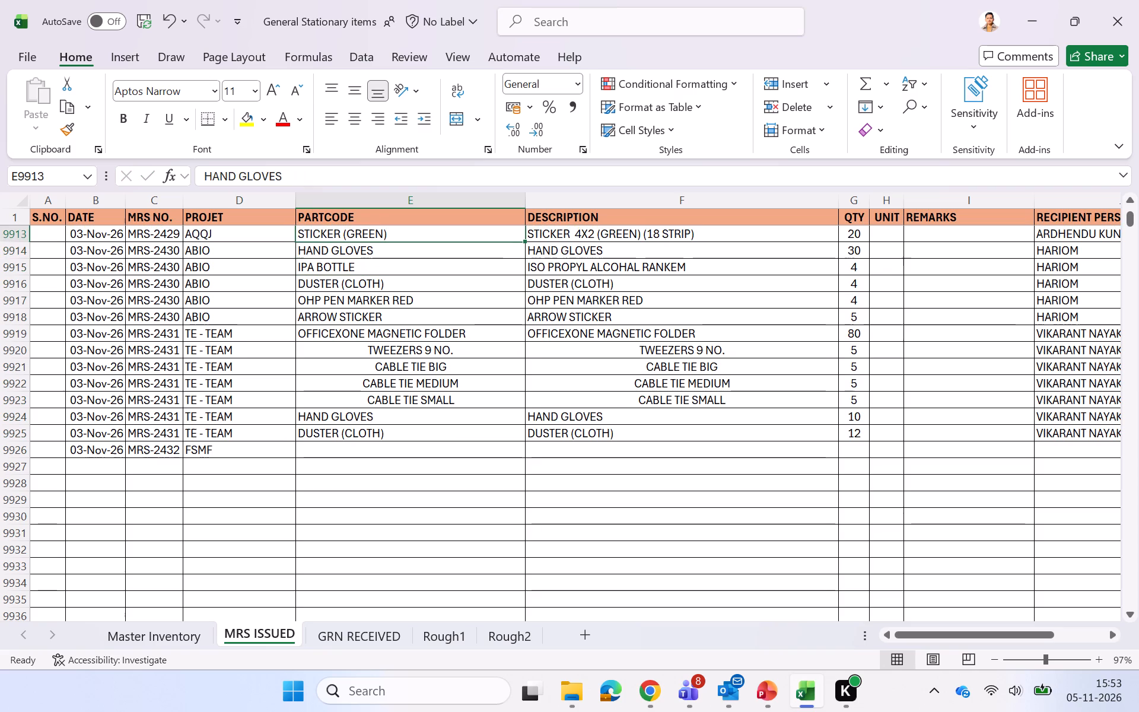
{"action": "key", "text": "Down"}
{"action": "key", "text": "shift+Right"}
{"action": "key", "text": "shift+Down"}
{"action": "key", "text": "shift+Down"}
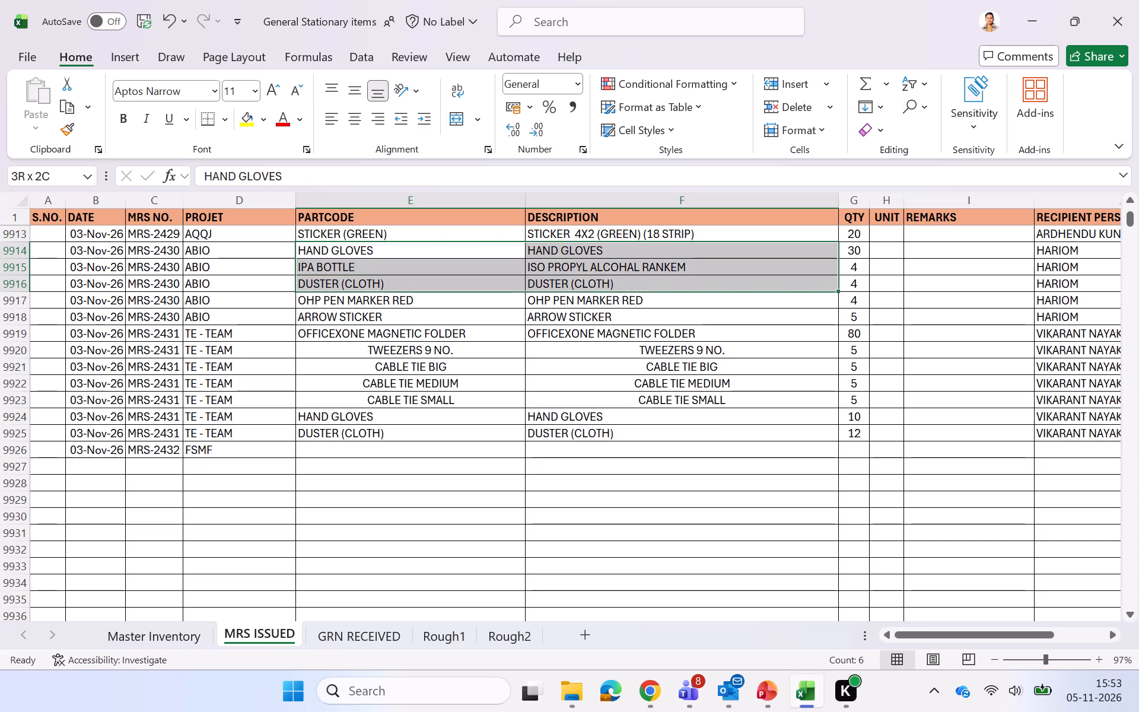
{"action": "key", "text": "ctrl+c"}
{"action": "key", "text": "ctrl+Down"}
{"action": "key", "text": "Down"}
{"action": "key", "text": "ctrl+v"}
Copy the OHP PEN MARKER RED and ARROW STICKER partcodes and descriptions from the MRS-2430 entry into rows 9929 and 9930.
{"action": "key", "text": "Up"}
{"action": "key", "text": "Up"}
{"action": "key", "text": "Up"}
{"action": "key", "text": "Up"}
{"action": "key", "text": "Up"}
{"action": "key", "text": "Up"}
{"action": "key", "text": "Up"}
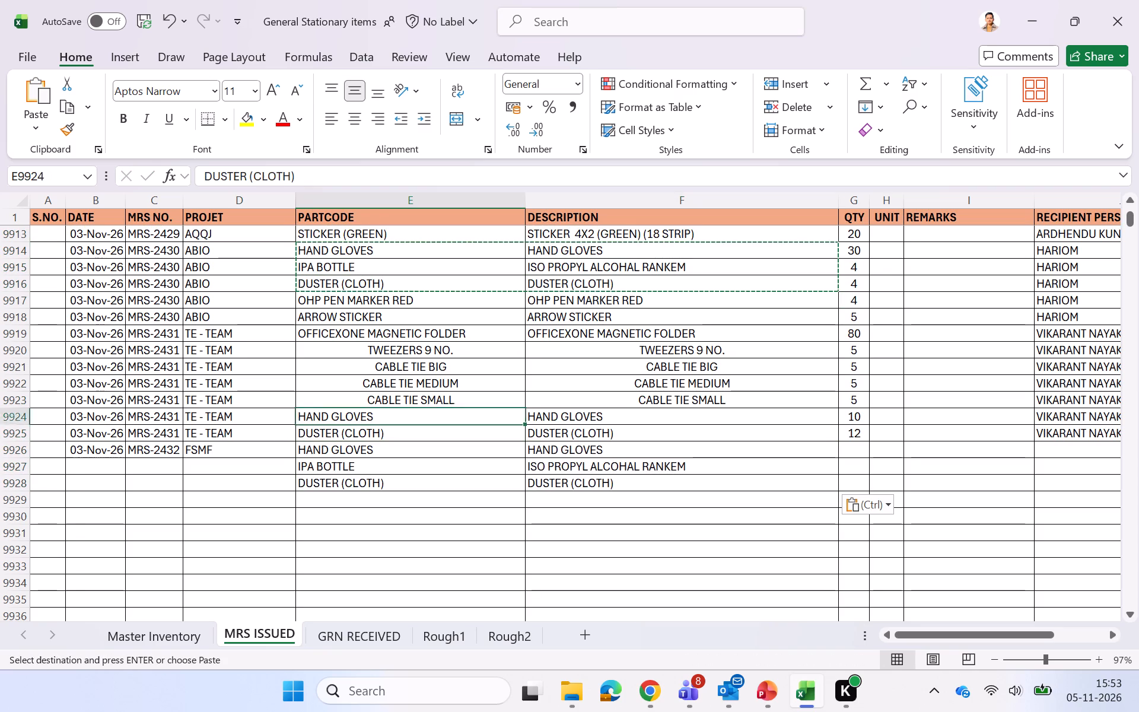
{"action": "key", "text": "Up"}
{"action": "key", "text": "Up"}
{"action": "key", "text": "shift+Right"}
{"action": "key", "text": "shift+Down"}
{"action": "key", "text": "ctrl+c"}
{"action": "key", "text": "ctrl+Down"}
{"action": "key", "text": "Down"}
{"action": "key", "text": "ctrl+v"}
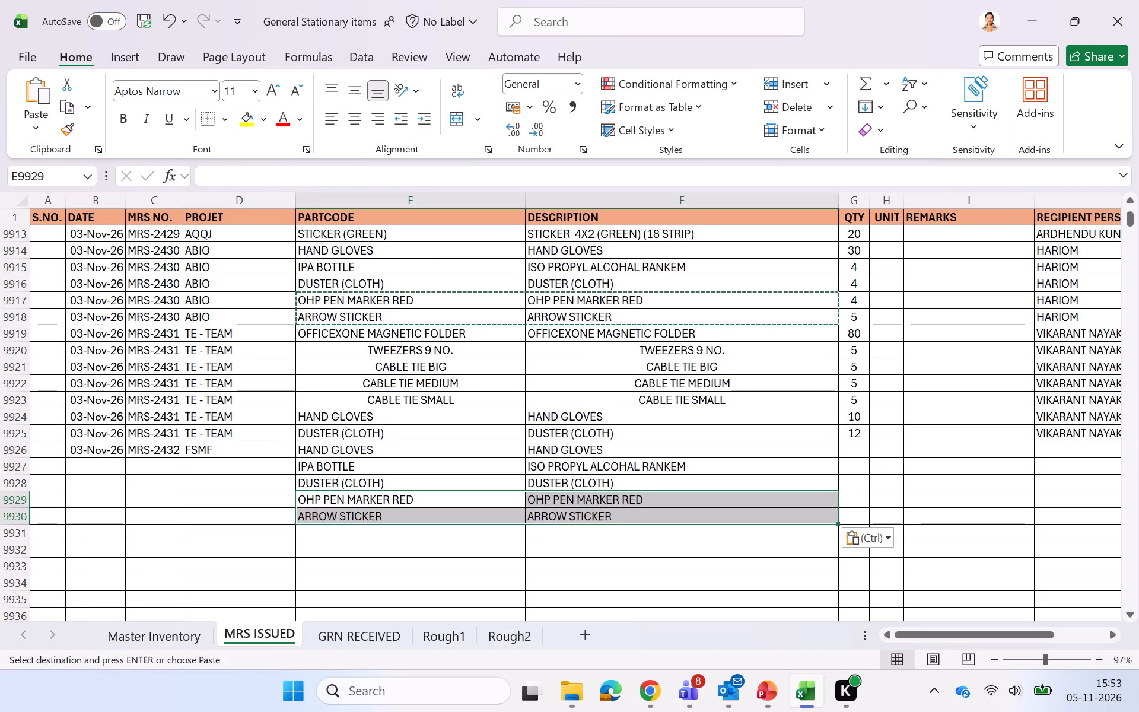
Copy the BRUSH 50 MM partcode and description from the MRS-2411 entry into row 9931.
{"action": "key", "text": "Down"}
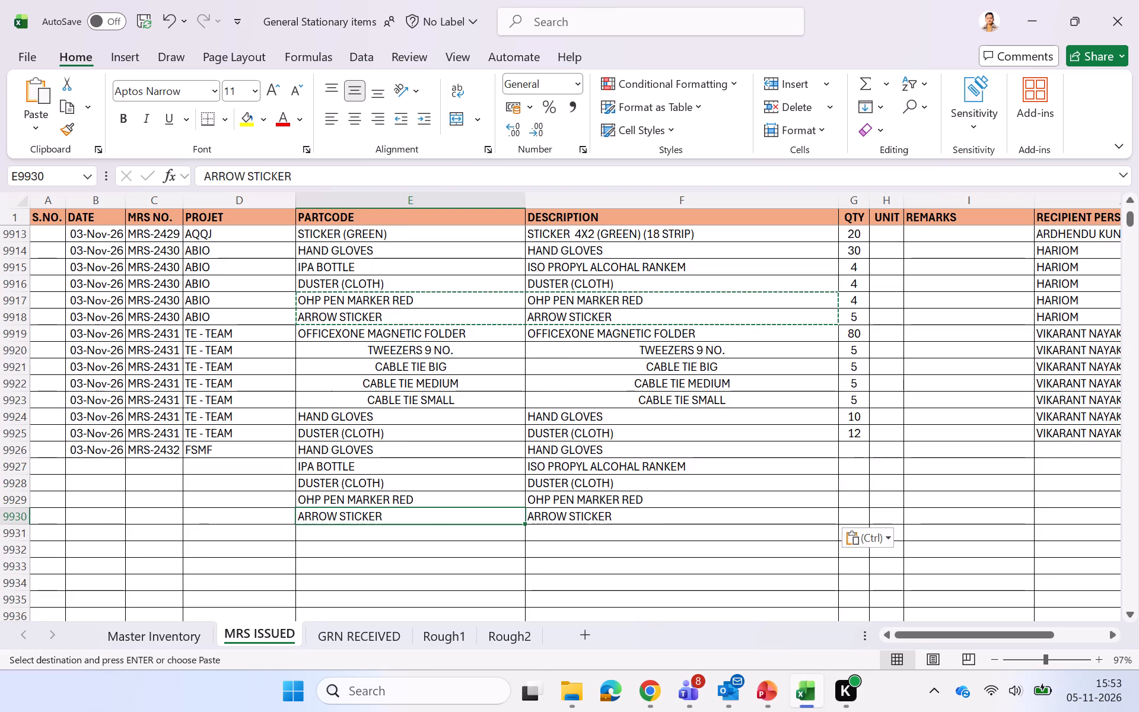
{"action": "scroll", "coordinate": [321, 527], "scroll_direction": "up", "scroll_amount": 2}
{"action": "scroll", "coordinate": [443, 320], "scroll_direction": "up", "scroll_amount": 6}
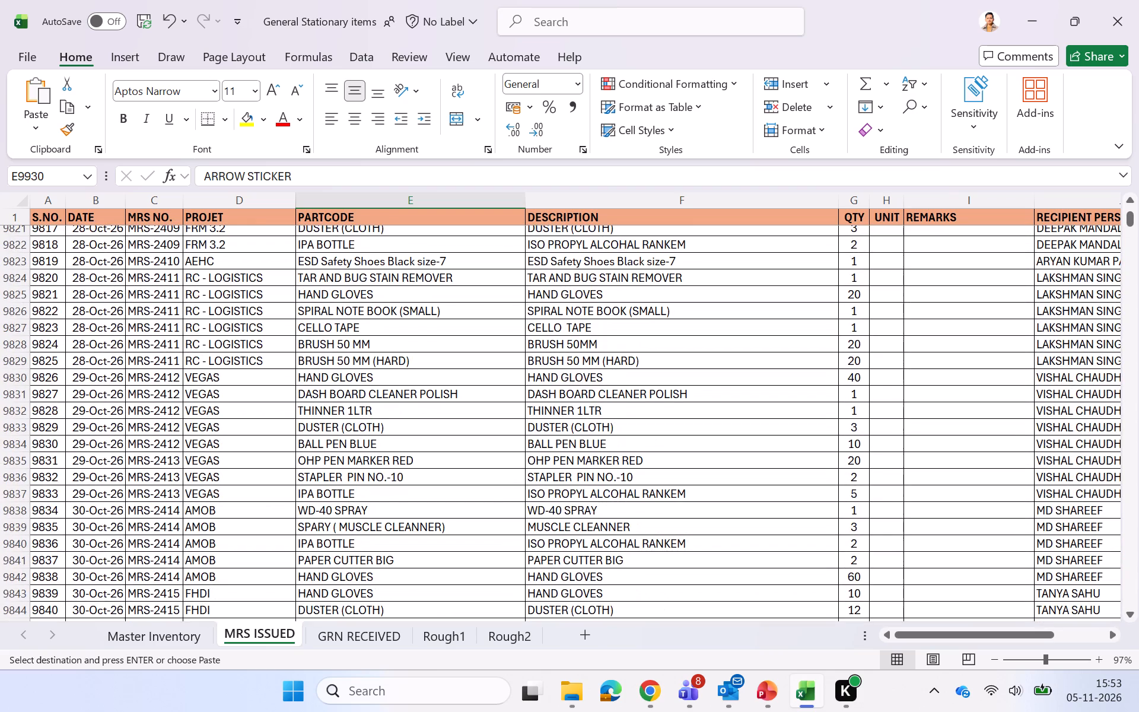
{"action": "left_click", "coordinate": [404, 349]}
{"action": "key", "text": "shift+Right"}
{"action": "key", "text": "ctrl+c"}
{"action": "key", "text": "ctrl+Down"}
{"action": "key", "text": "Down"}
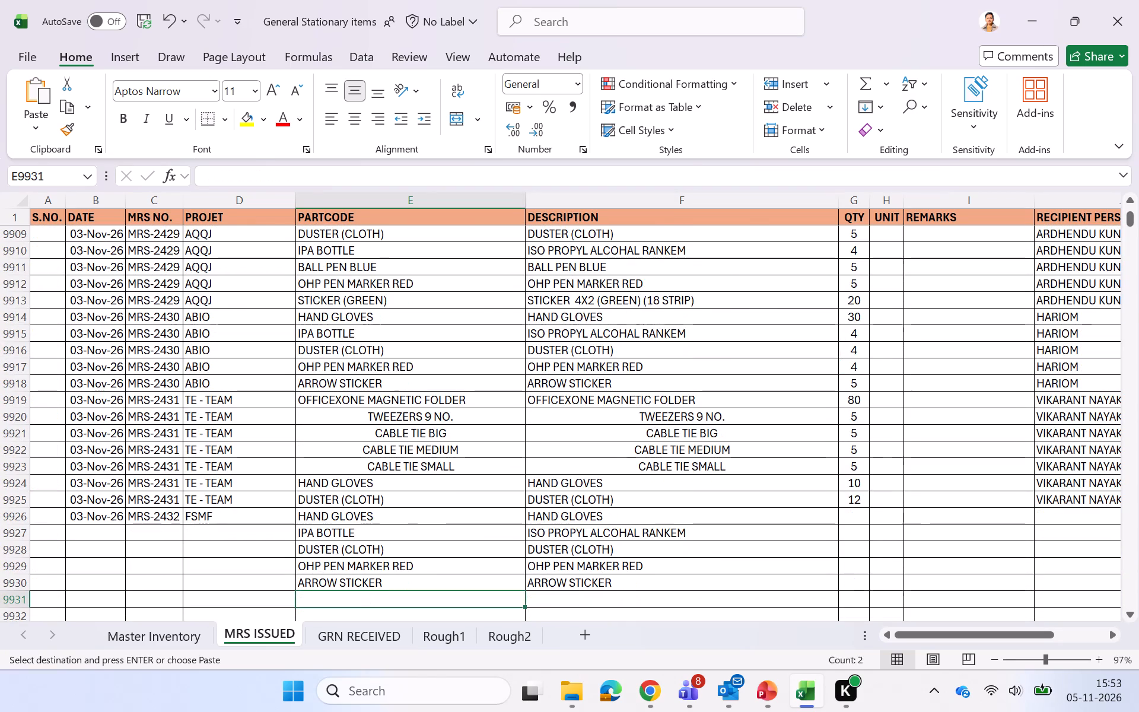
{"action": "key", "text": "ctrl+v"}
Set the quantity of HAND GLOVES in row 9926 to 50.
{"action": "key", "text": "ctrl+Right"}
{"action": "key", "text": "Right"}
{"action": "key", "text": "Up"}
{"action": "key", "text": "Up"}
{"action": "key", "text": "Up"}
{"action": "key", "text": "Up"}
{"action": "key", "text": "Up"}
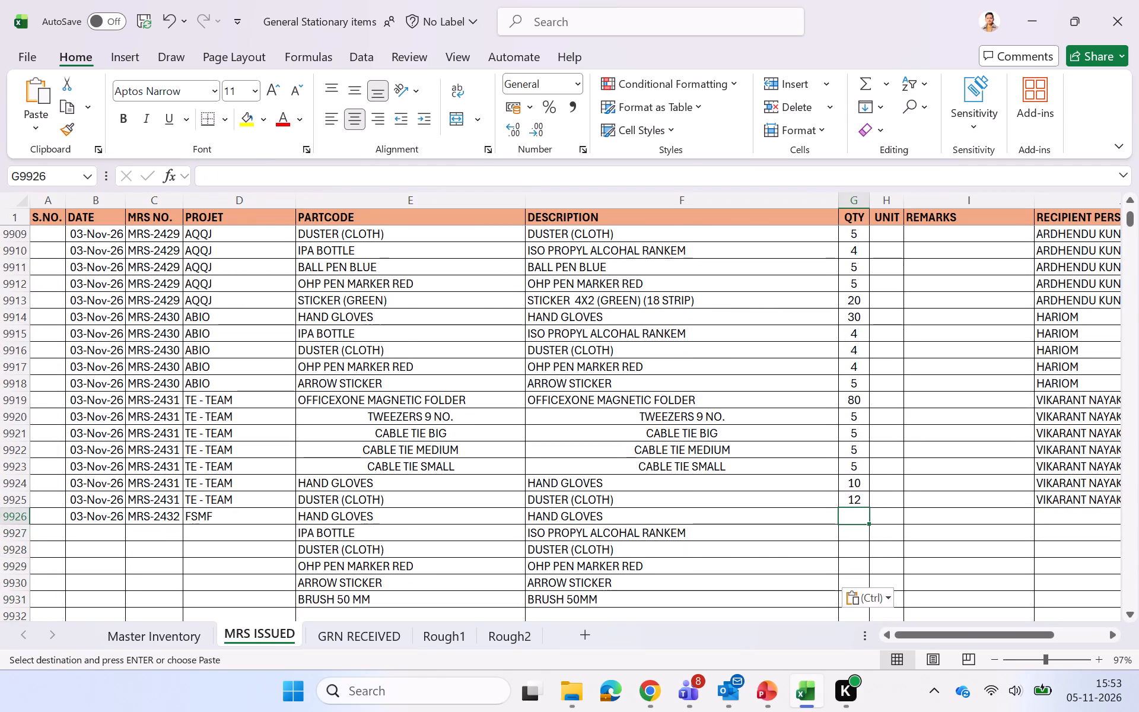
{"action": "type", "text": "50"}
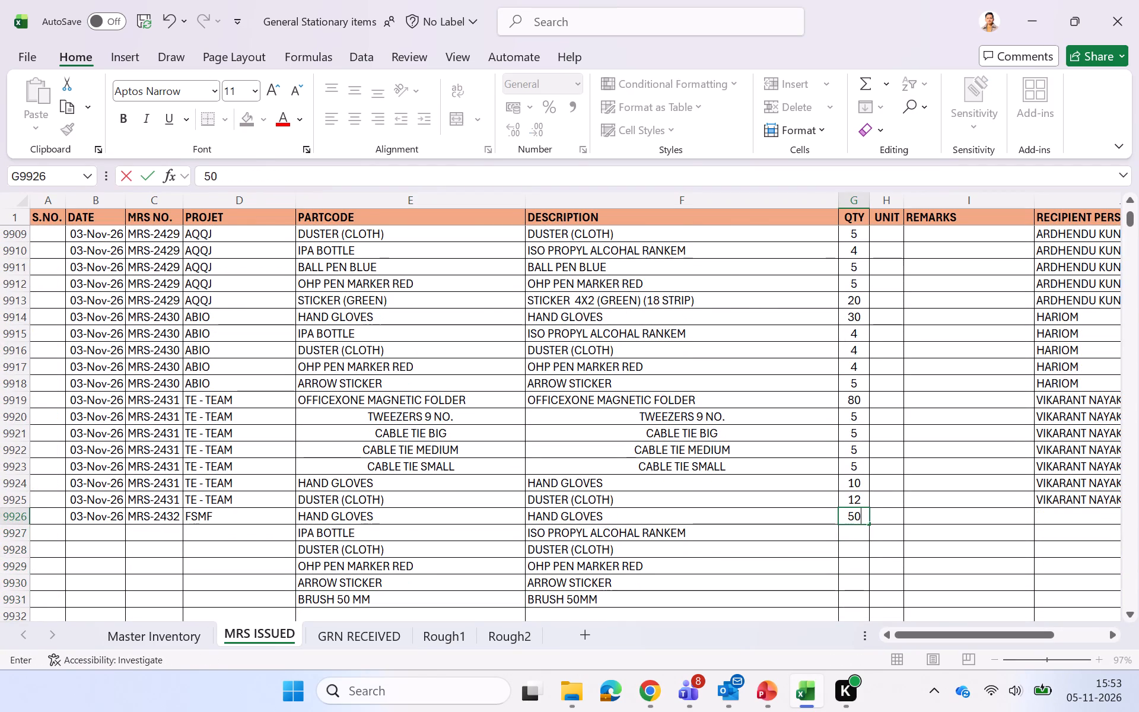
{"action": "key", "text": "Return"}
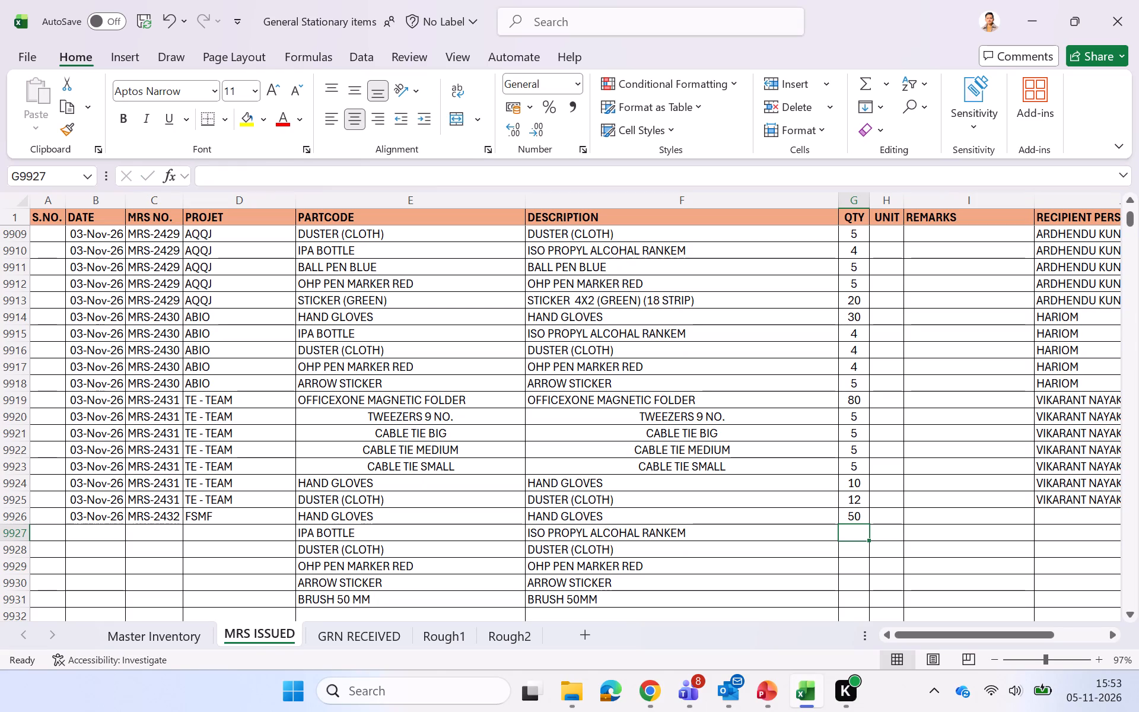
Replace the item in row 9927 with the FEVIKWICK partcode and description copied from the MRS-2425 entry.
{"action": "scroll", "coordinate": [455, 320], "scroll_direction": "up", "scroll_amount": 4}
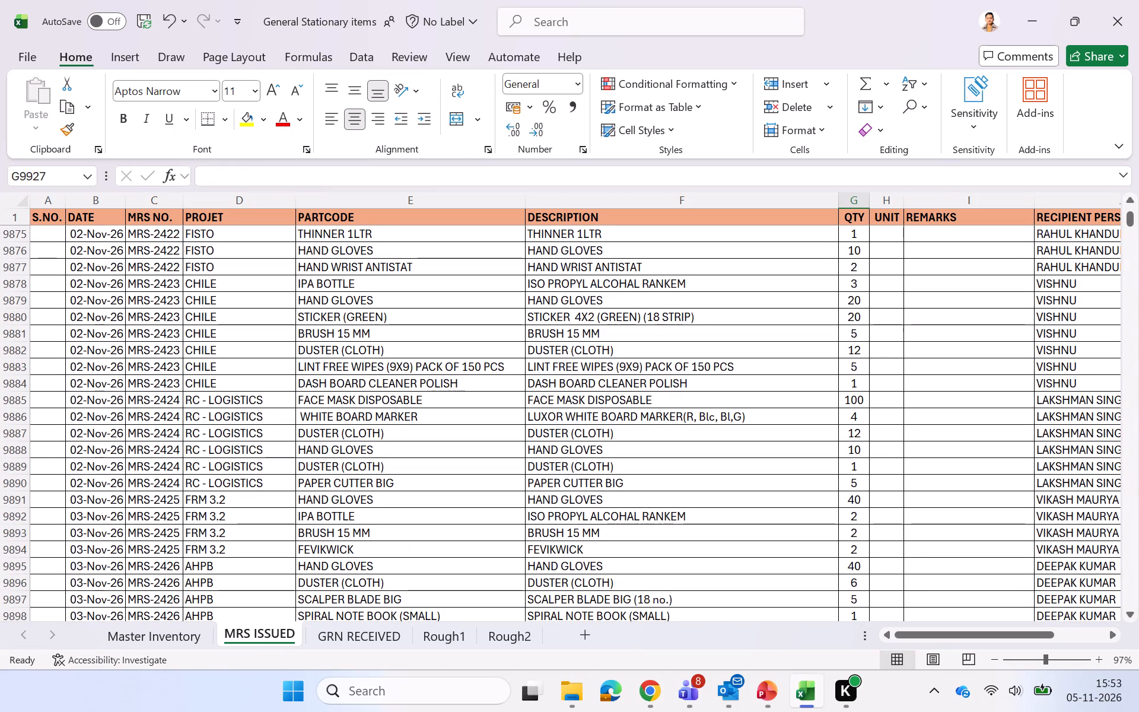
{"action": "left_click", "coordinate": [386, 554]}
{"action": "key", "text": "shift+Right"}
{"action": "key", "text": "ctrl+c"}
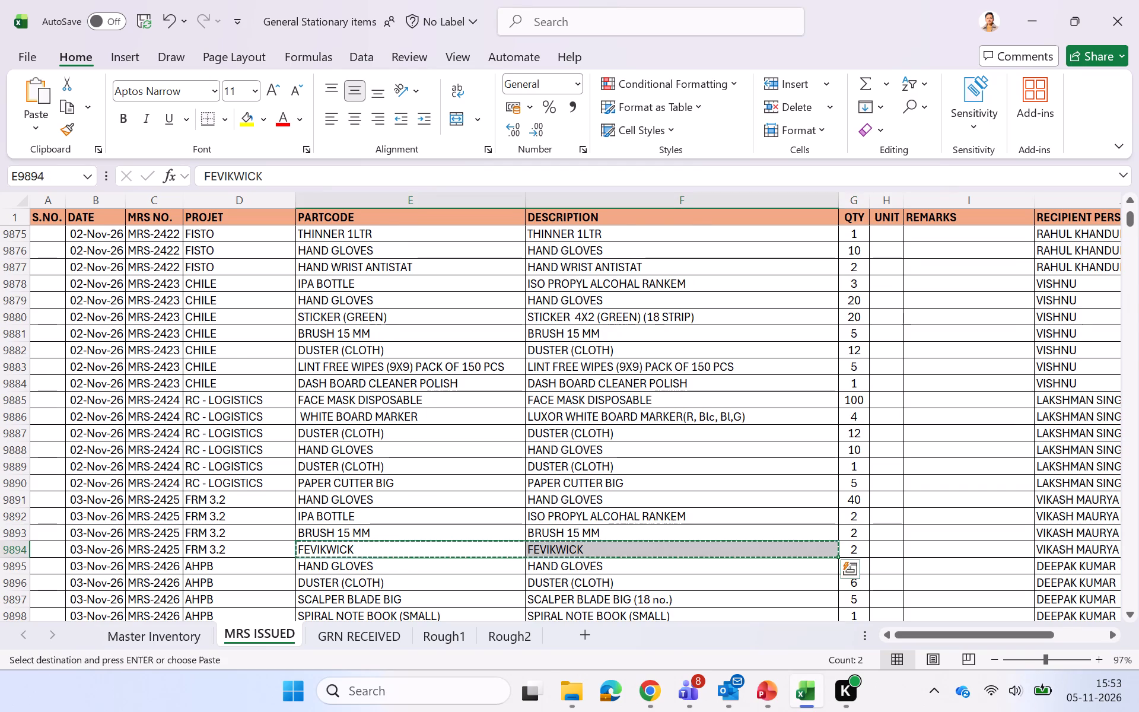
{"action": "scroll", "coordinate": [386, 554], "scroll_direction": "down", "scroll_amount": 4}
{"action": "left_click", "coordinate": [368, 504]}
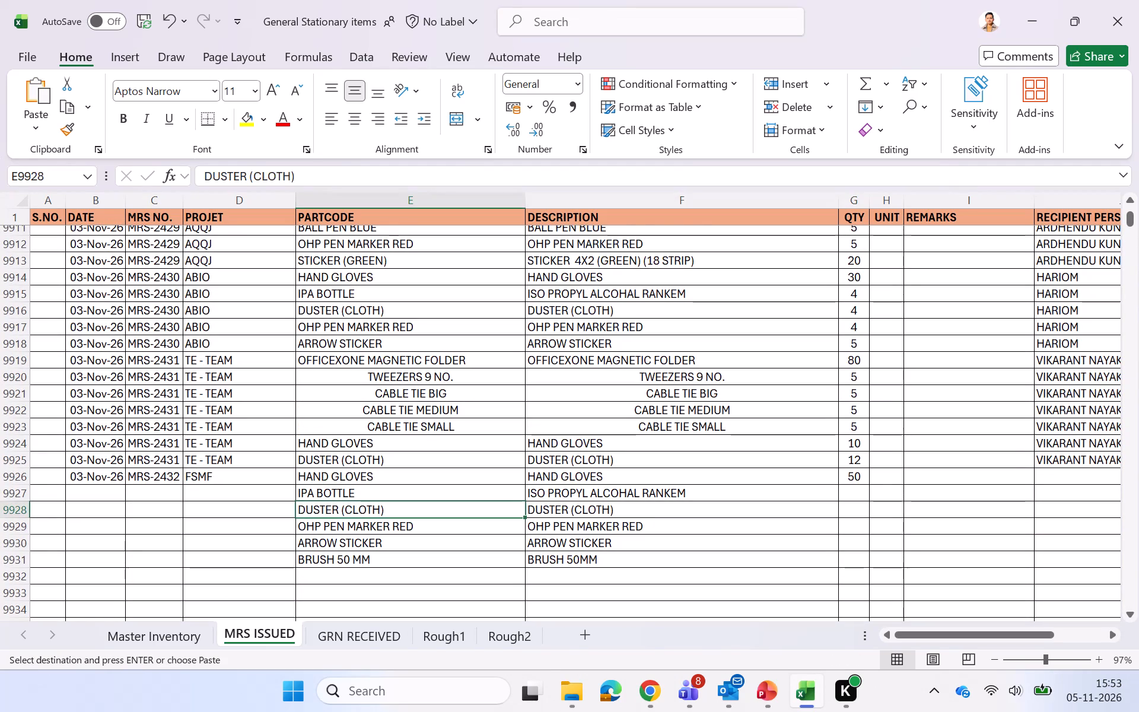
{"action": "key", "text": "Up"}
{"action": "key", "text": "ctrl+v"}
Set the quantities to 5 for FEVIKWICK, 12 for DUSTER (CLOTH) and 5 for OHP PEN MARKER RED in rows 9927 to 9929.
{"action": "key", "text": "Right"}
{"action": "key", "text": "Right"}
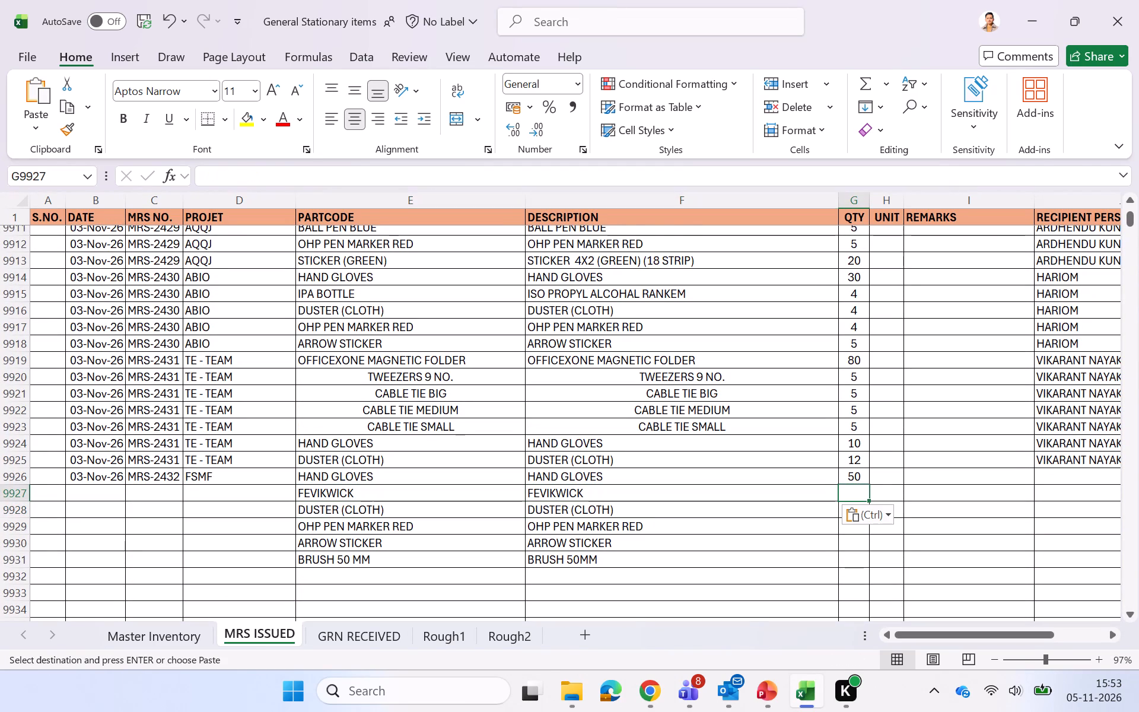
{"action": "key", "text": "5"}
{"action": "key", "text": "Down"}
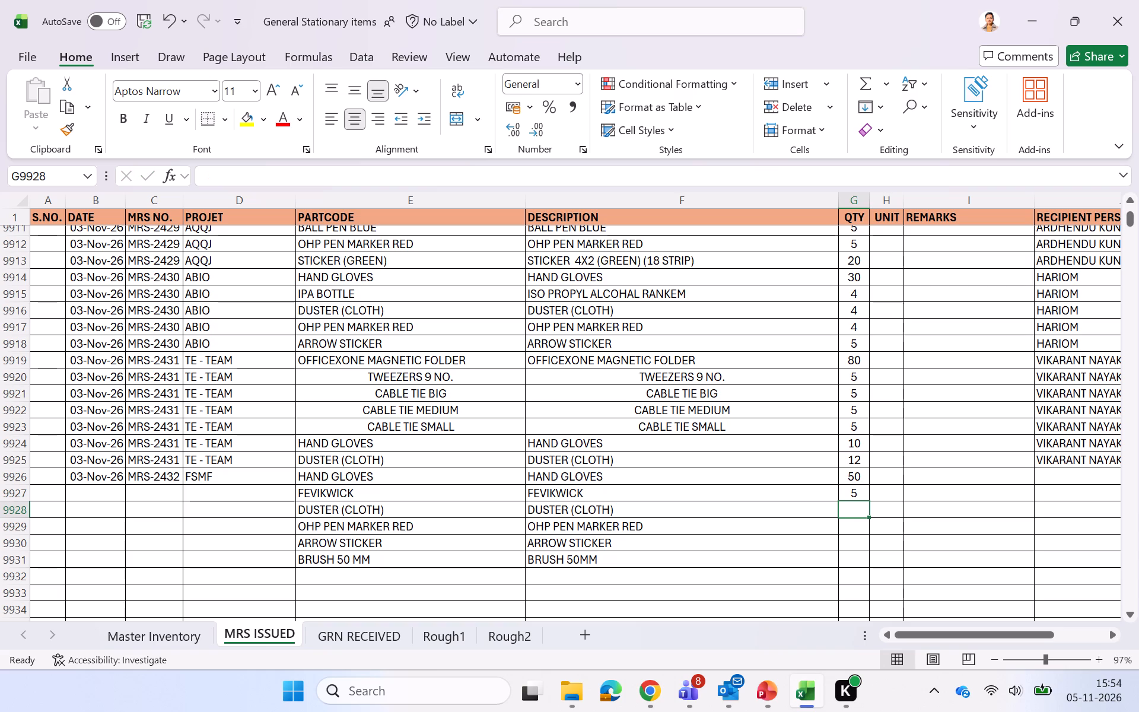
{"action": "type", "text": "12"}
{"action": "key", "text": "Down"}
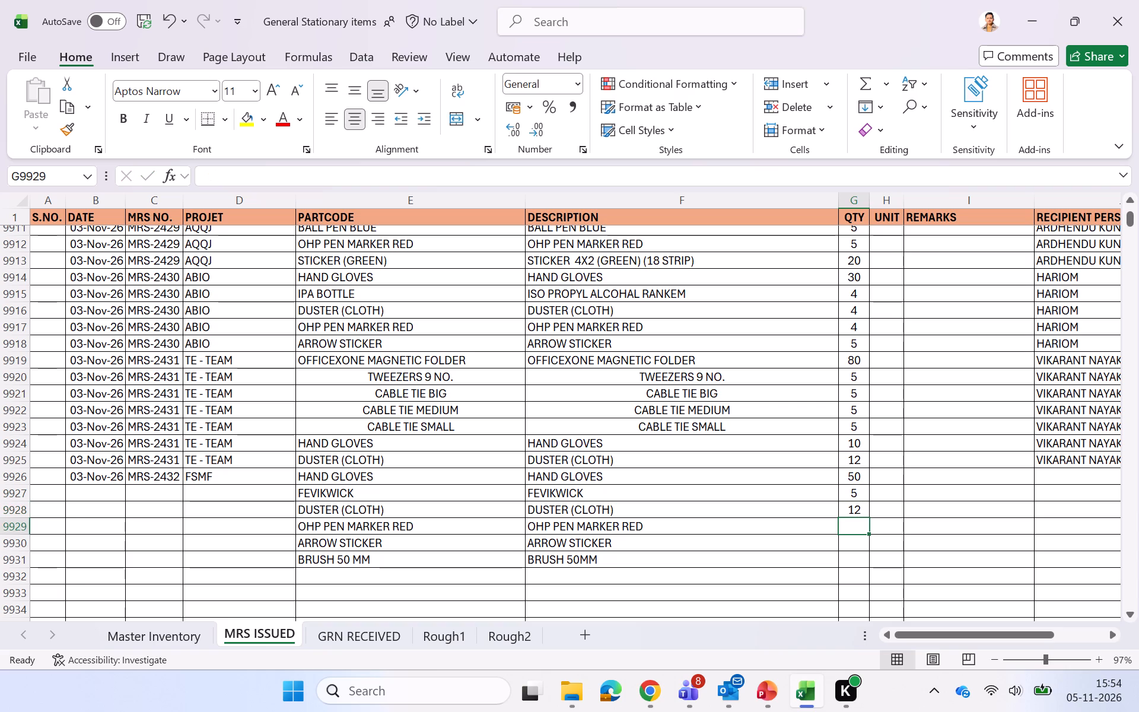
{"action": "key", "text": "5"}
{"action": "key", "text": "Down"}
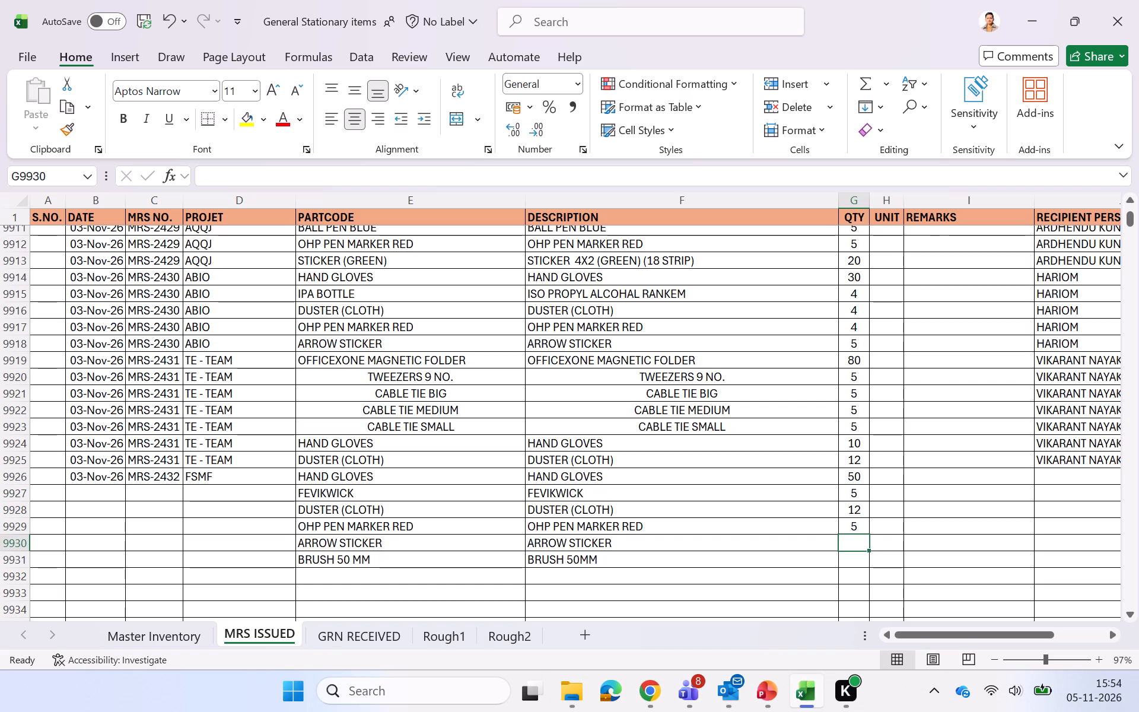
Replace the item in row 9930 with the BALL PEN BLUE partcode and description copied from the MRS-2429 entry.
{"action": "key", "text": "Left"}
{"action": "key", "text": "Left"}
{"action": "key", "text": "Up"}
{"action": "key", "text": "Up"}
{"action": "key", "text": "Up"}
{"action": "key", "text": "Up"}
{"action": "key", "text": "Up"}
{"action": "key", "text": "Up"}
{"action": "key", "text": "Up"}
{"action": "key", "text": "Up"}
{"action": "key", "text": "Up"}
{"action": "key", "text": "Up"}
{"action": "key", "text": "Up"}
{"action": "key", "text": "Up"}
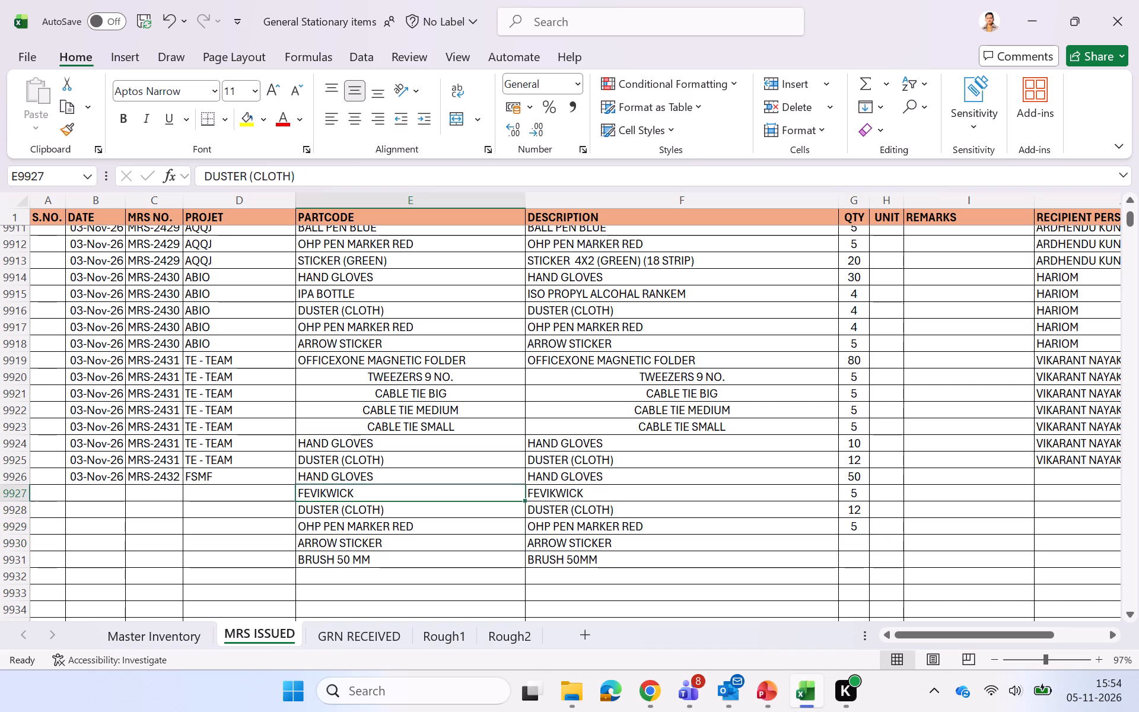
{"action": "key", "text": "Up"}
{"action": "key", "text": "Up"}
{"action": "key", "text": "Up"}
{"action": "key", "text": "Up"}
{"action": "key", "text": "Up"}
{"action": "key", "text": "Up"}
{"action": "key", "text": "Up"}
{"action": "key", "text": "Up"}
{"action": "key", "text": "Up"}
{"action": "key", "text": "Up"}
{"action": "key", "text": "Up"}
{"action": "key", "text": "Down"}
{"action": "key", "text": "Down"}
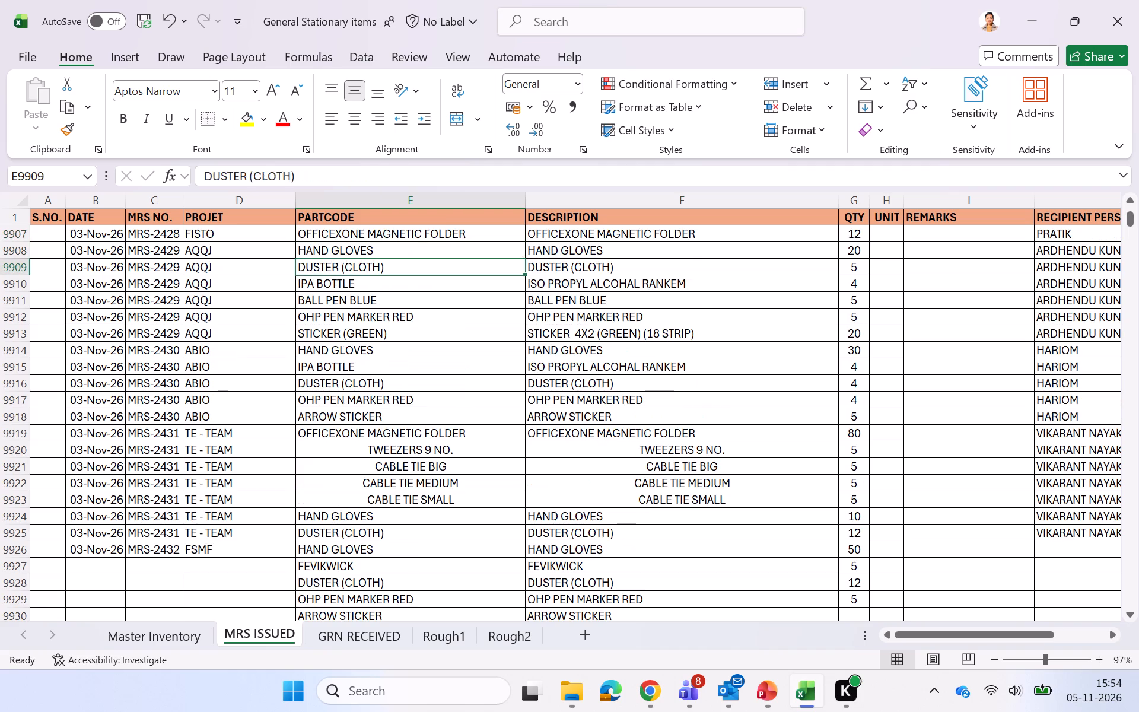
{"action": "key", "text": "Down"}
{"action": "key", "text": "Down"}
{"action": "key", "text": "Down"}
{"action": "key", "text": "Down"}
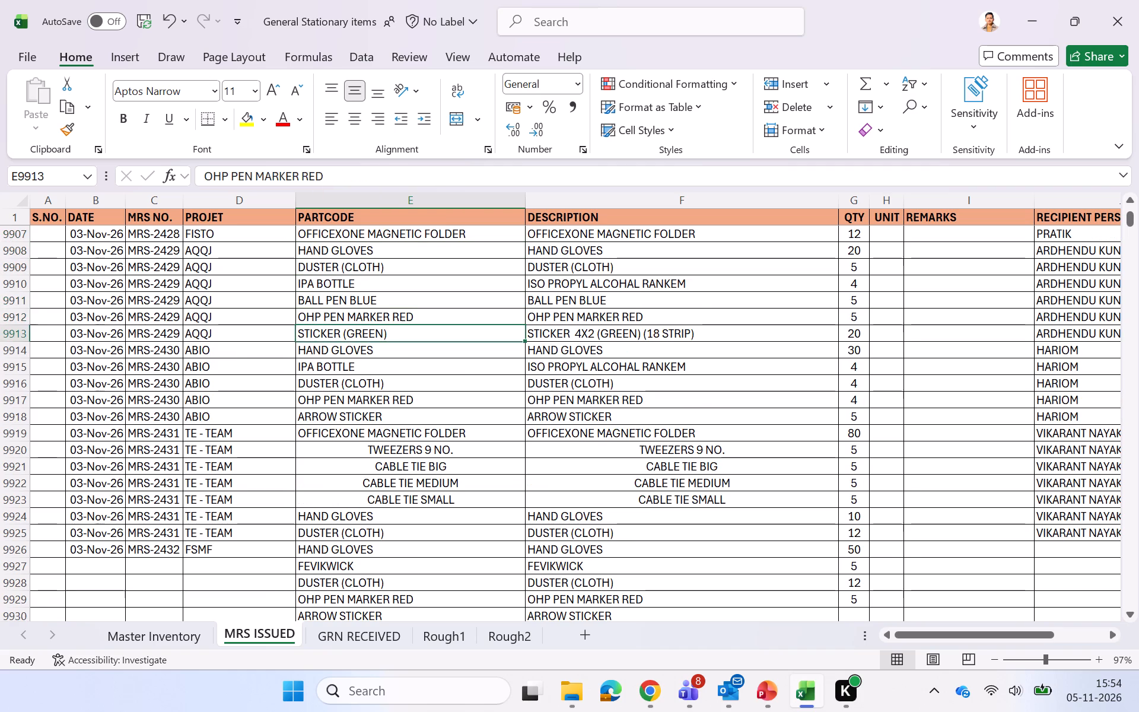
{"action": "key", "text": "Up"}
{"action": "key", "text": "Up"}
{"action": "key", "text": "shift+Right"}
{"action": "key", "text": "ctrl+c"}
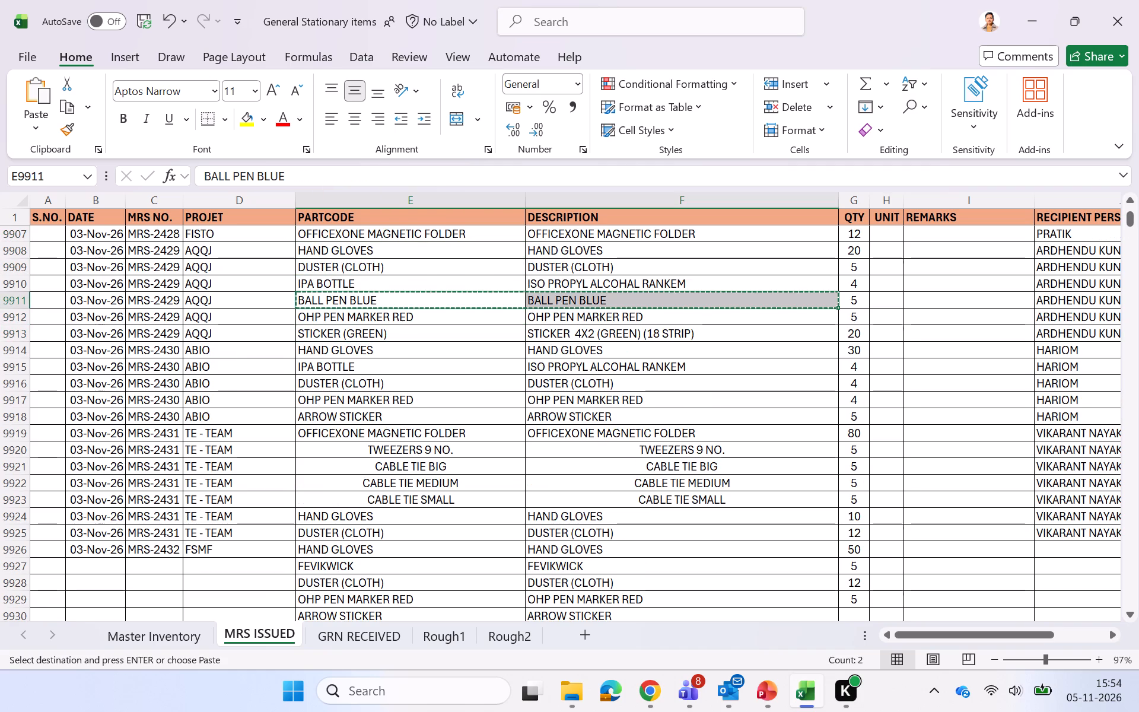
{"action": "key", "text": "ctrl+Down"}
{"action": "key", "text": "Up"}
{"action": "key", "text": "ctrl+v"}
Set the quantities to 10 for BALL PEN BLUE and 5 for BRUSH 50 MM in rows 9930 and 9931.
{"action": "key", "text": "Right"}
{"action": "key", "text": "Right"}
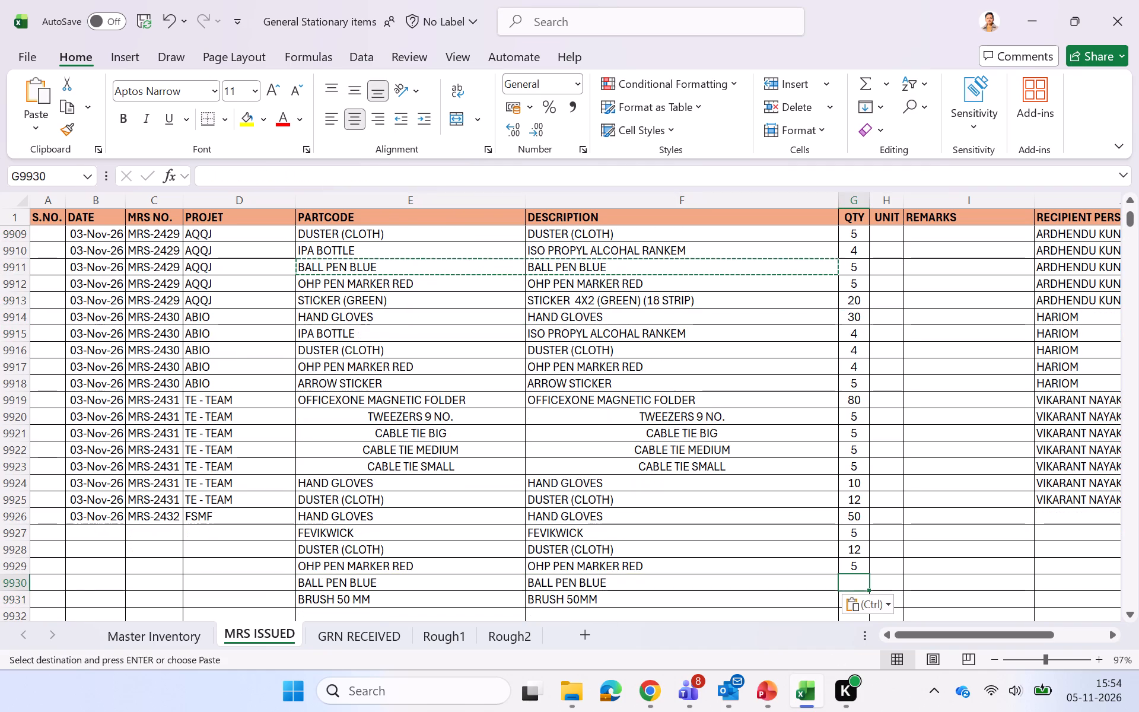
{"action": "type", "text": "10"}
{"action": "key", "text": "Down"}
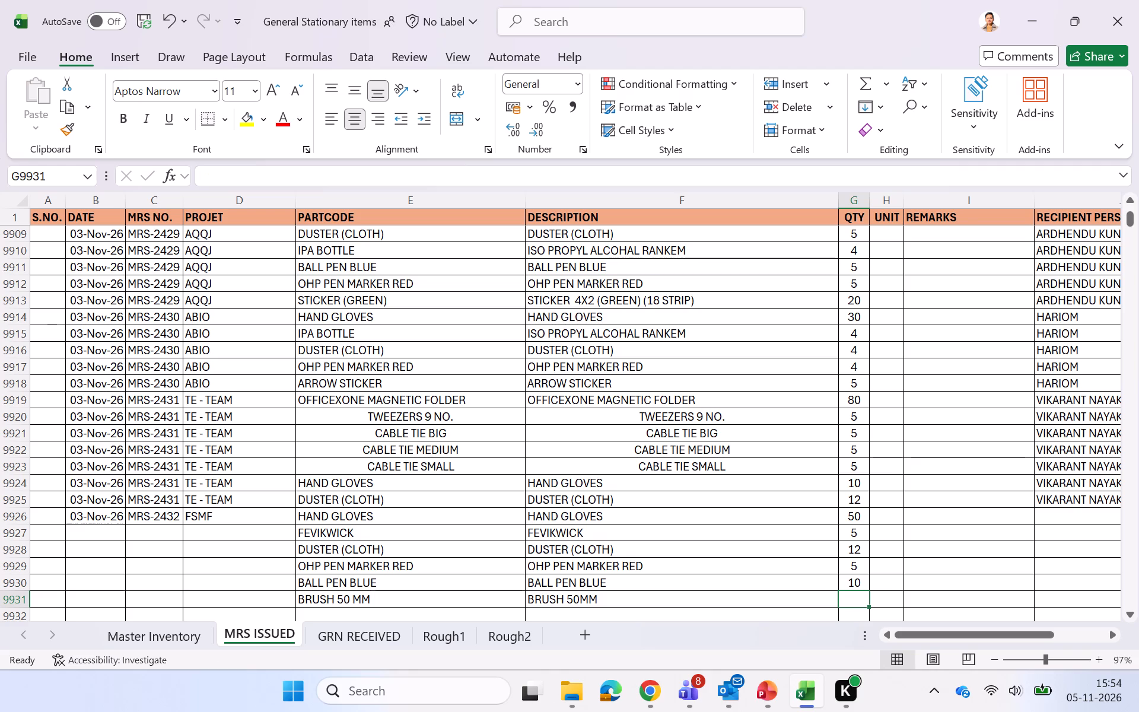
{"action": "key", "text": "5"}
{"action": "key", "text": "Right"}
Enter ASHUTOSH as the recipient person in row 9926 and fill it down through row 9931.
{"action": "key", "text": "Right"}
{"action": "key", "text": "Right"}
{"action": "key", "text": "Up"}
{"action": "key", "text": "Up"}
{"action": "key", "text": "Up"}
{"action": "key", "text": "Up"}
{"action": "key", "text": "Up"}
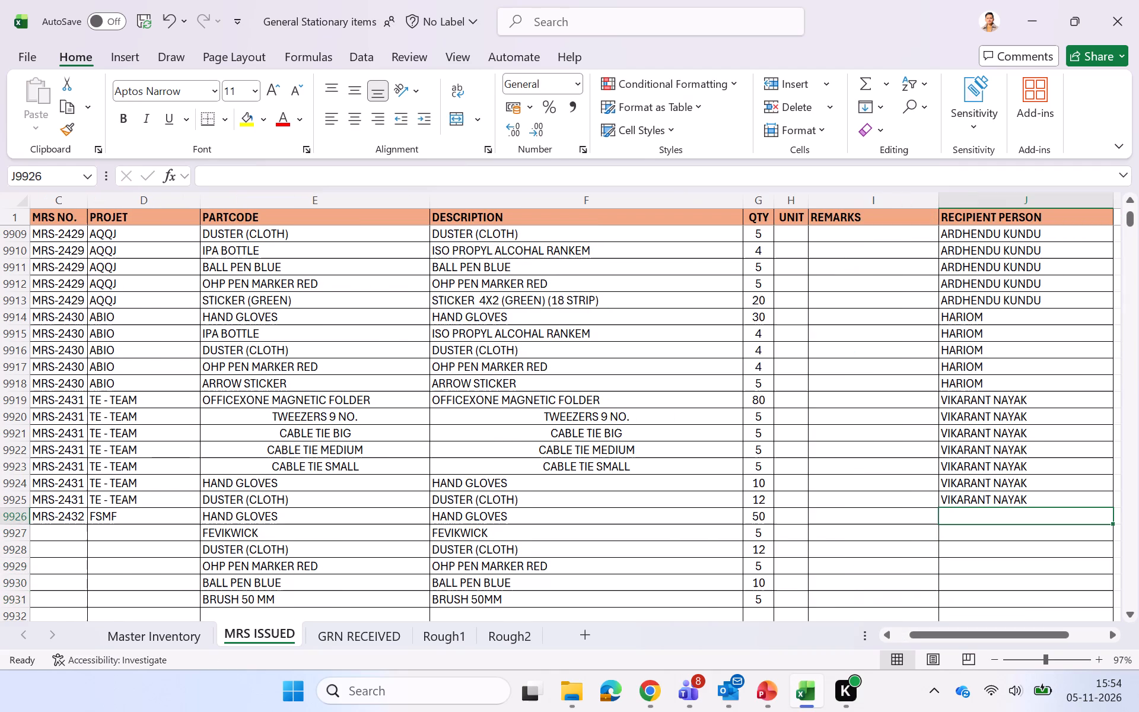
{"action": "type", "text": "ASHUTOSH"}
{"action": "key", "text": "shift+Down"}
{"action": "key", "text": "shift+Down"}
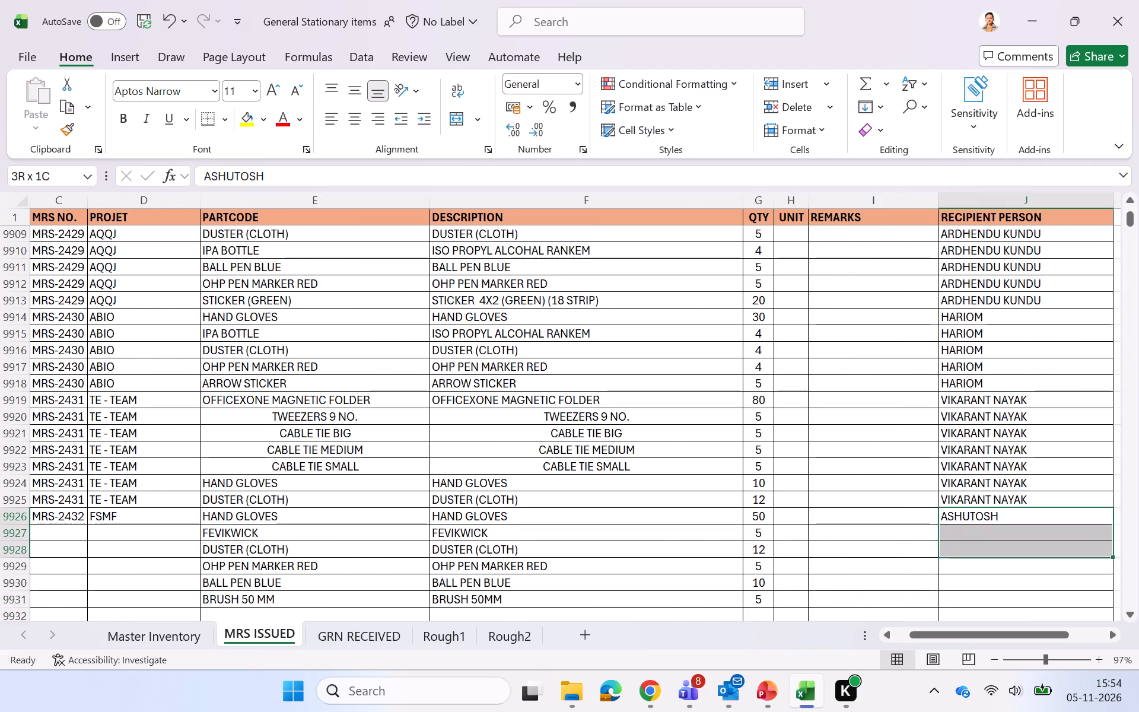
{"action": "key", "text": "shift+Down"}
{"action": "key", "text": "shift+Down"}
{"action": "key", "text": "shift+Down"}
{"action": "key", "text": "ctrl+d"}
Fill the date, MRS number and project from row 9926 down through row 9931.
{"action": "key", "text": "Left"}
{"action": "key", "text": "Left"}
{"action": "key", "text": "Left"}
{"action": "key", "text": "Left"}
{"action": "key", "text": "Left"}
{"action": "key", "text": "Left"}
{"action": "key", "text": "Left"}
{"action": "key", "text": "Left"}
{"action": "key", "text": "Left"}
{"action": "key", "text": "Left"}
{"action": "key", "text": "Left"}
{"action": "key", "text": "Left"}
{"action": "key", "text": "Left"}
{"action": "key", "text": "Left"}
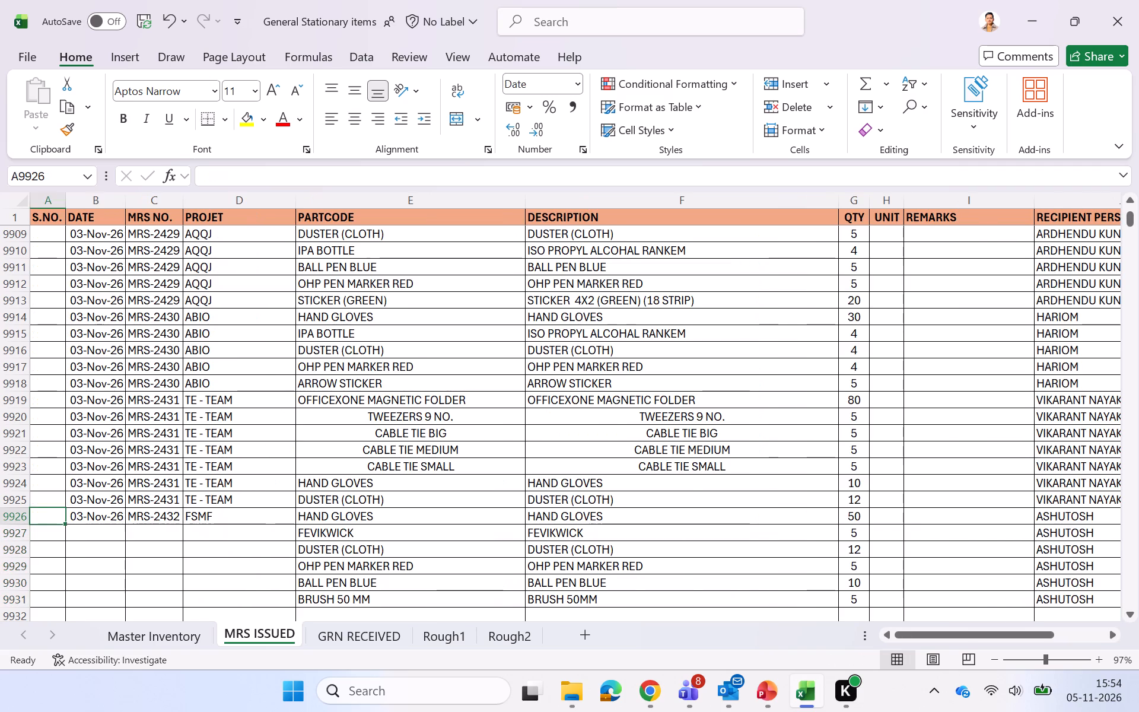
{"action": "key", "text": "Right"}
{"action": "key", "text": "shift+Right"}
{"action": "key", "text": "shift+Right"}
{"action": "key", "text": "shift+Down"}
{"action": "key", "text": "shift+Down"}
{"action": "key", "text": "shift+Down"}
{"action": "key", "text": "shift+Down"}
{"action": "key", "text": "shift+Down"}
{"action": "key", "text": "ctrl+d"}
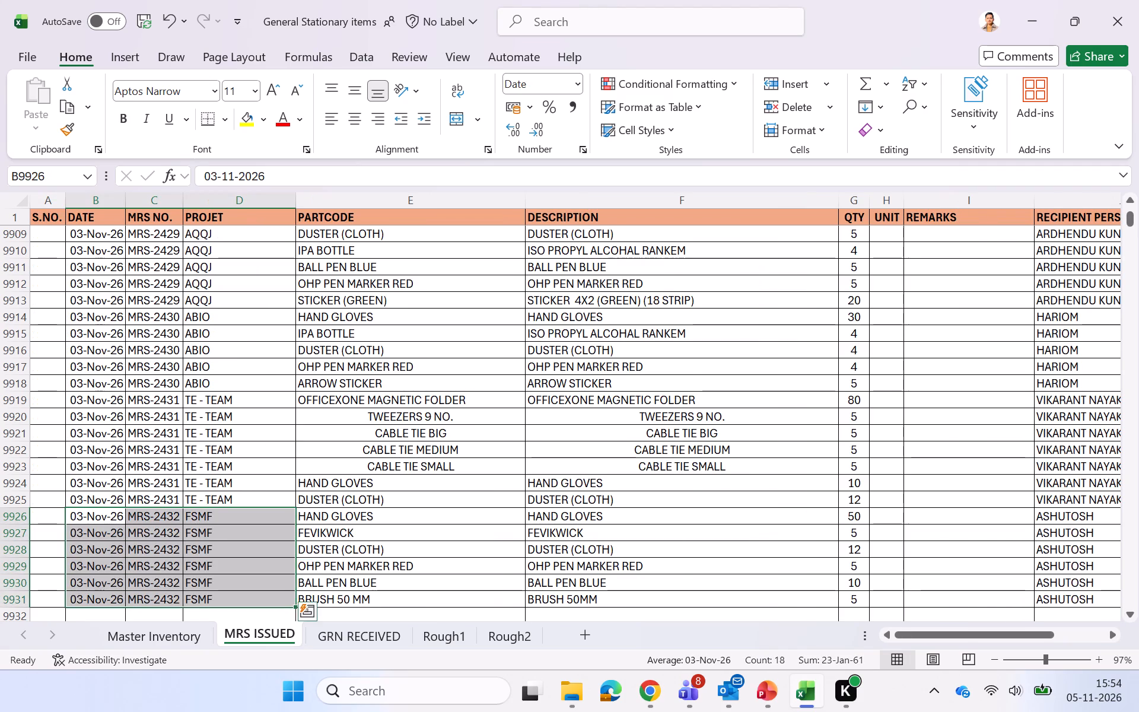
Start the next requisition in row 9932 with date 03-Nov-26, number MRS-2433 and project FRM 3.2.
{"action": "scroll", "coordinate": [368, 504], "scroll_direction": "down", "scroll_amount": 1}
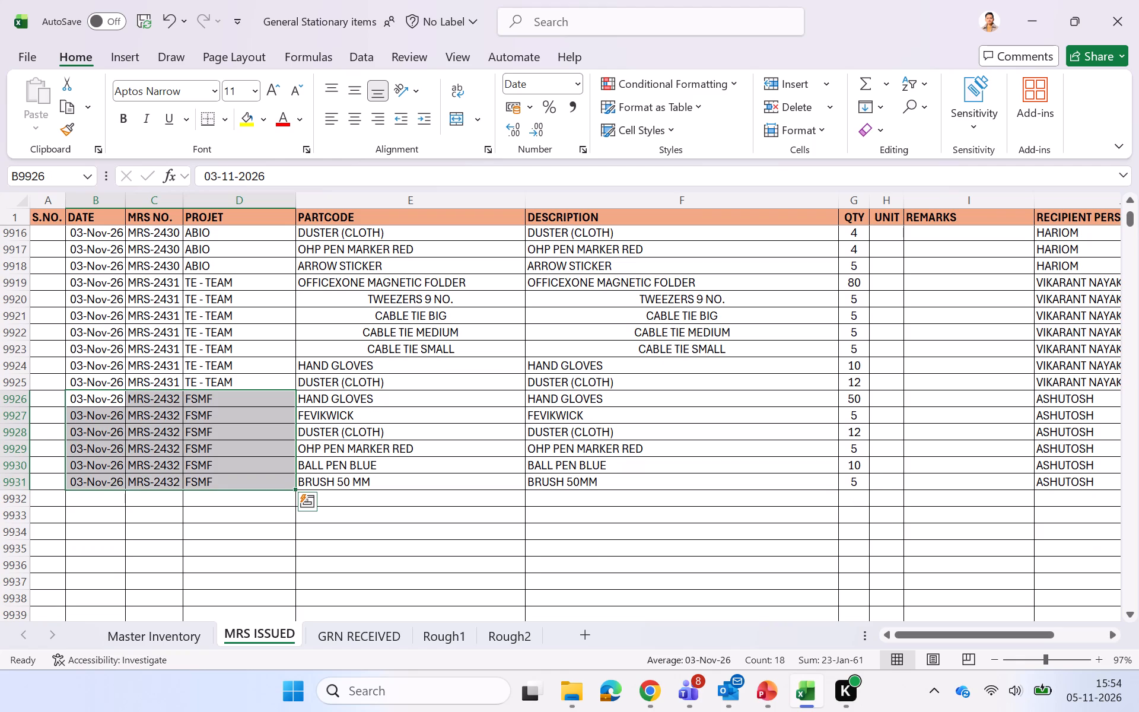
{"action": "scroll", "coordinate": [368, 504], "scroll_direction": "down", "scroll_amount": 1}
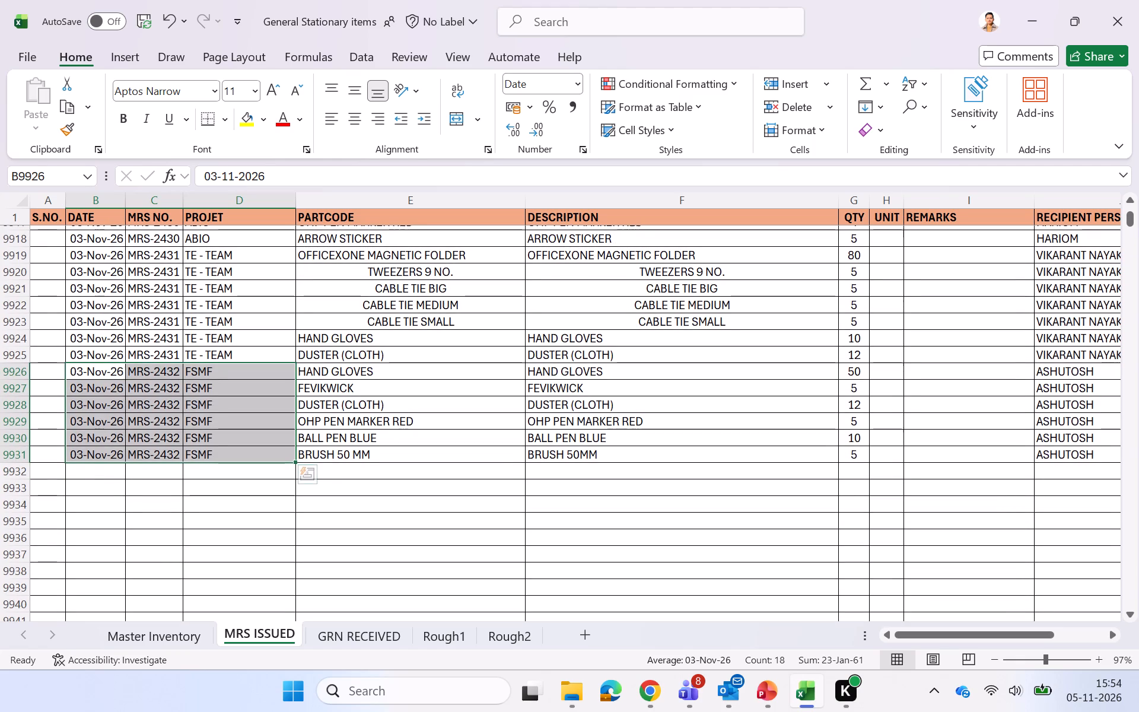
{"action": "left_click", "coordinate": [103, 496]}
{"action": "key", "text": "Up"}
{"action": "key", "text": "Up"}
{"action": "key", "text": "Up"}
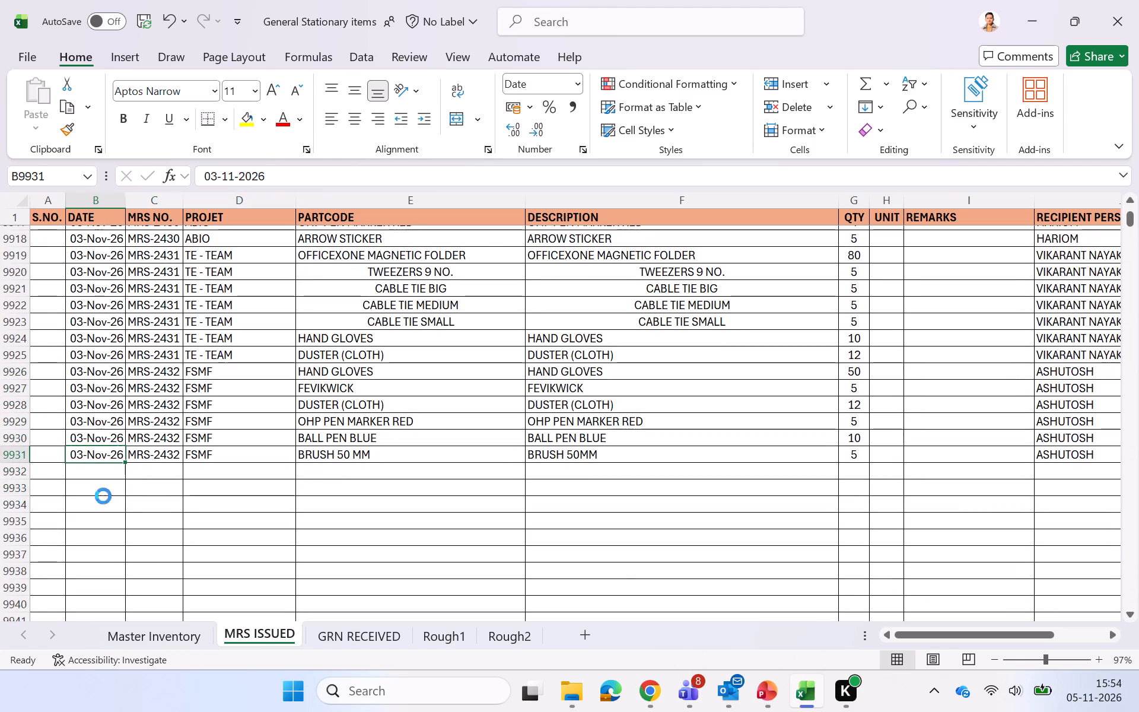
{"action": "key", "text": "ctrl+c"}
{"action": "key", "text": "Down"}
{"action": "key", "text": "ctrl+v"}
{"action": "left_click", "coordinate": [163, 457]}
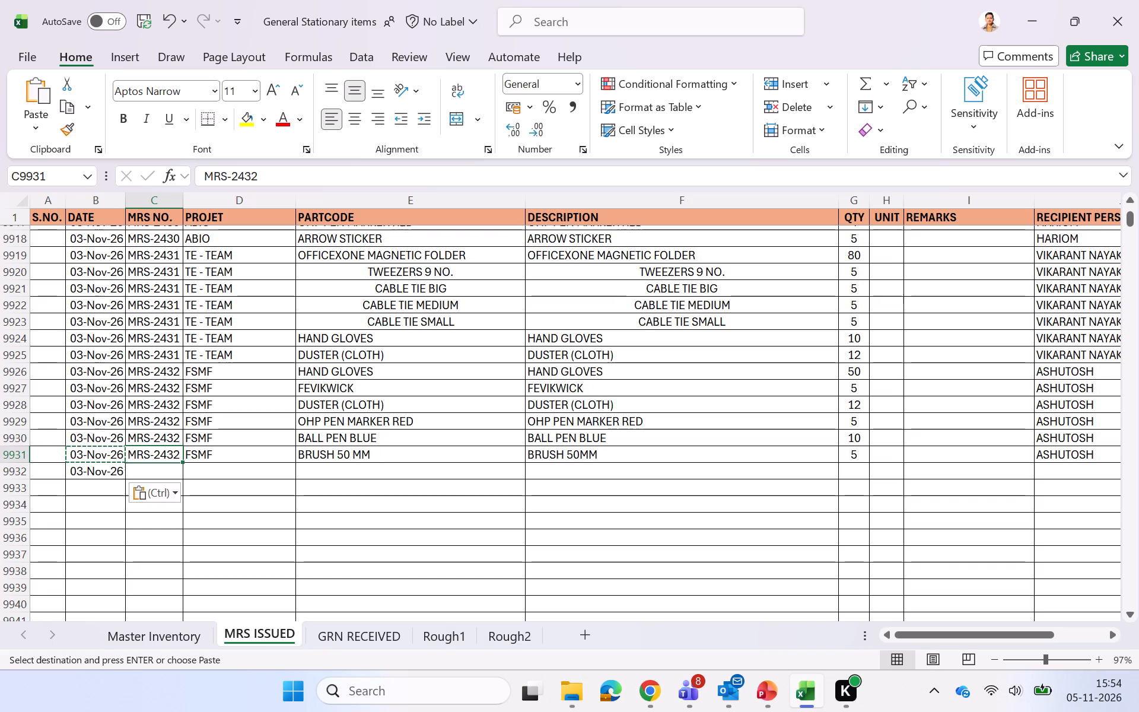
{"action": "double_click", "coordinate": [183, 461]}
{"action": "left_click", "coordinate": [204, 468]}
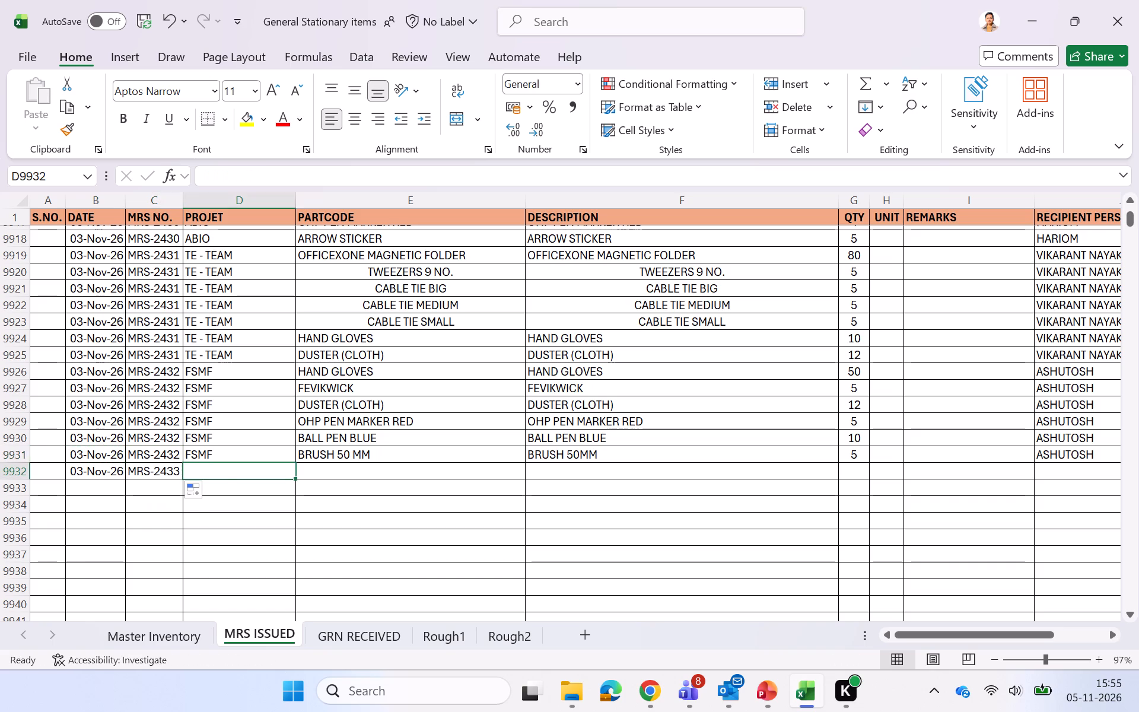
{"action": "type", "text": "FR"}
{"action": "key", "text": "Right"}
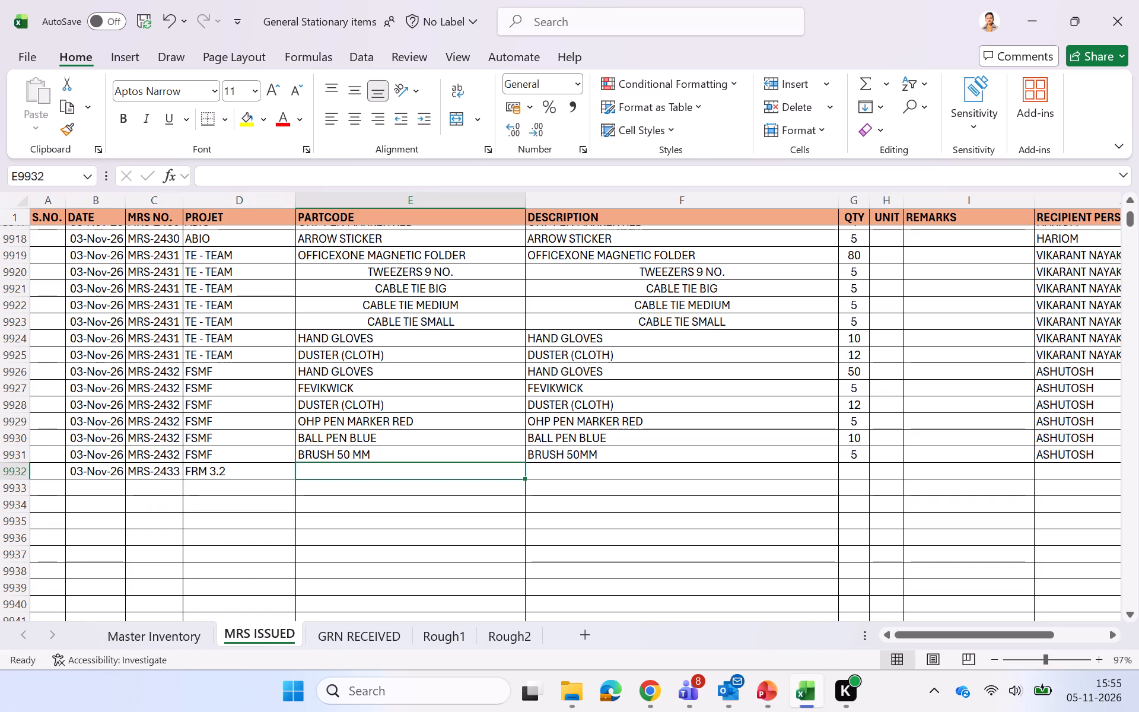
Copy the HAND GLOVES partcode and description from row 9926 into row 9932.
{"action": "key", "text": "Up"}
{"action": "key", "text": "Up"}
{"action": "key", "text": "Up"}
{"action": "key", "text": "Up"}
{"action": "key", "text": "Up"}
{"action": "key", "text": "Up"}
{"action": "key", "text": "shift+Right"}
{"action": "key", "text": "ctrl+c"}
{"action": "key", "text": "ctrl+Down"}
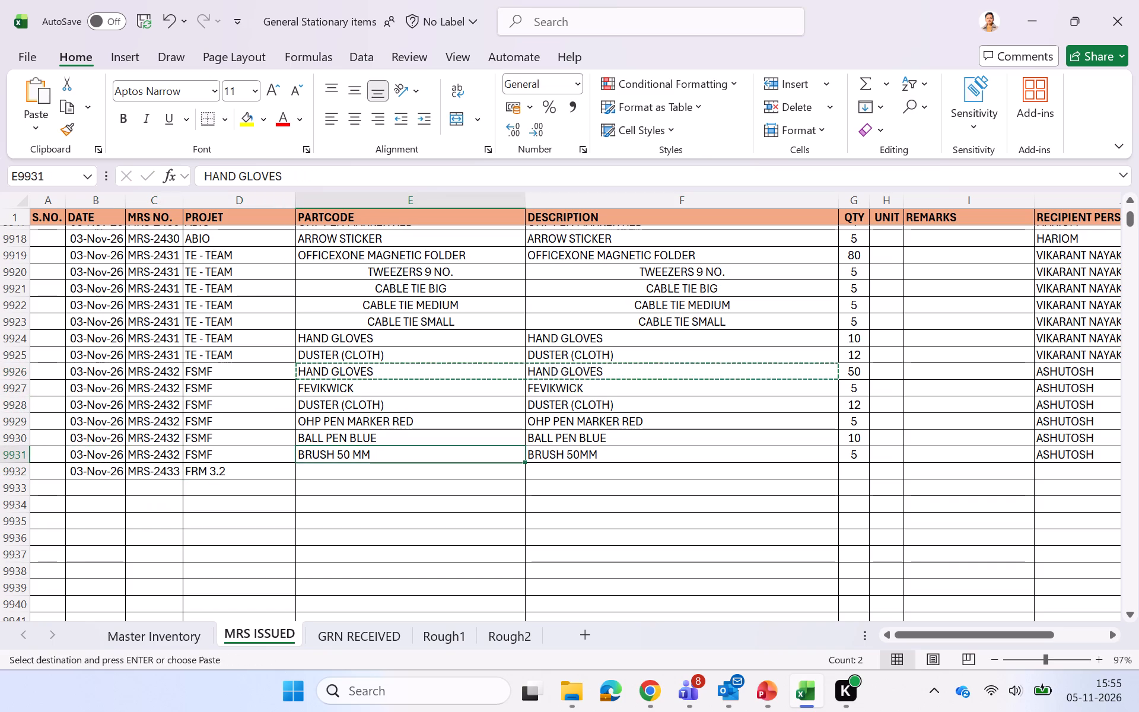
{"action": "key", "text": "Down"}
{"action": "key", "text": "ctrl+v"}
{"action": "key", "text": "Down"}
Copy the DUSTER (CLOTH) partcode and description from row 9925 into row 9933.
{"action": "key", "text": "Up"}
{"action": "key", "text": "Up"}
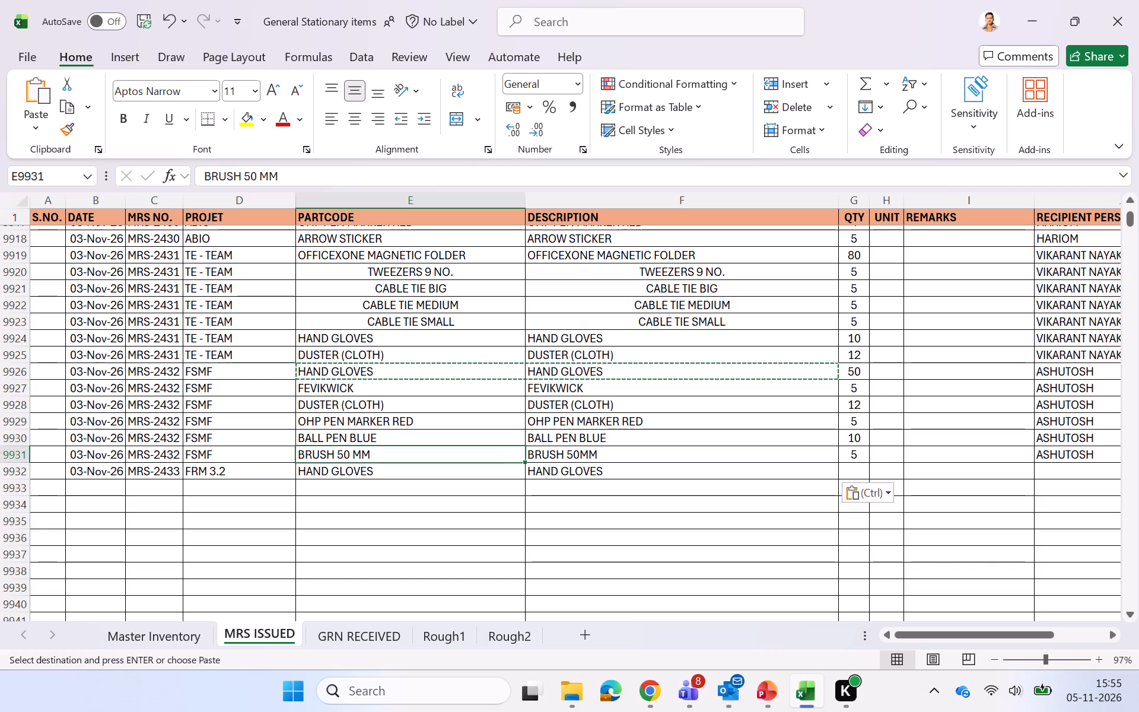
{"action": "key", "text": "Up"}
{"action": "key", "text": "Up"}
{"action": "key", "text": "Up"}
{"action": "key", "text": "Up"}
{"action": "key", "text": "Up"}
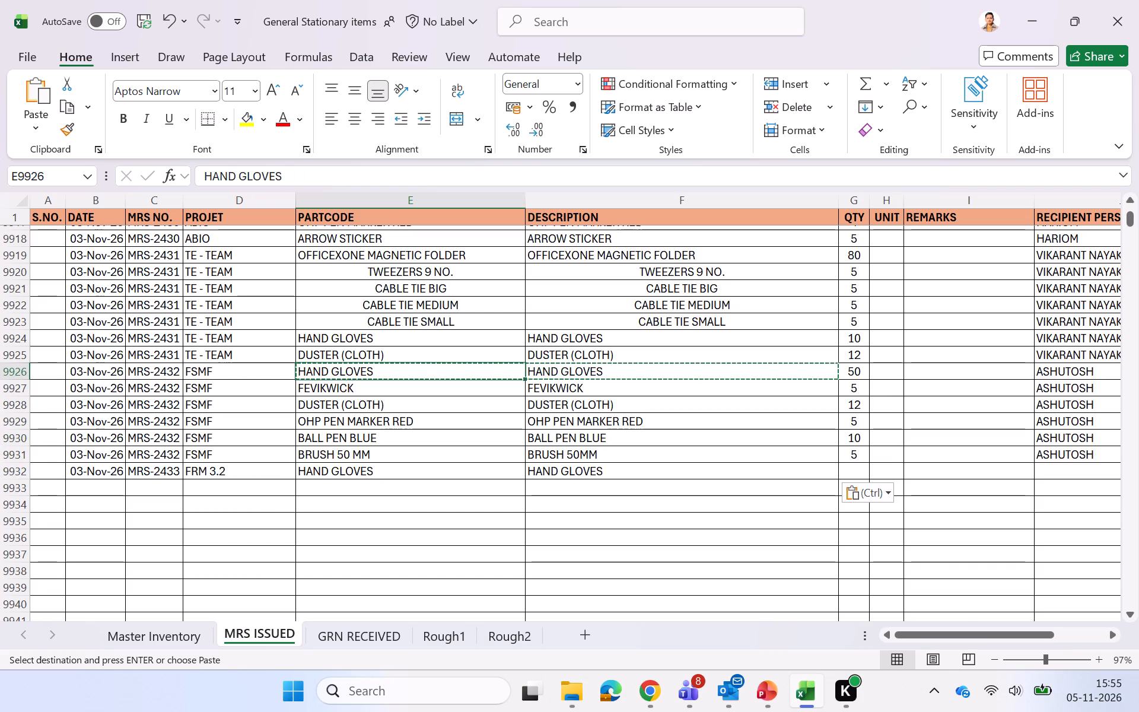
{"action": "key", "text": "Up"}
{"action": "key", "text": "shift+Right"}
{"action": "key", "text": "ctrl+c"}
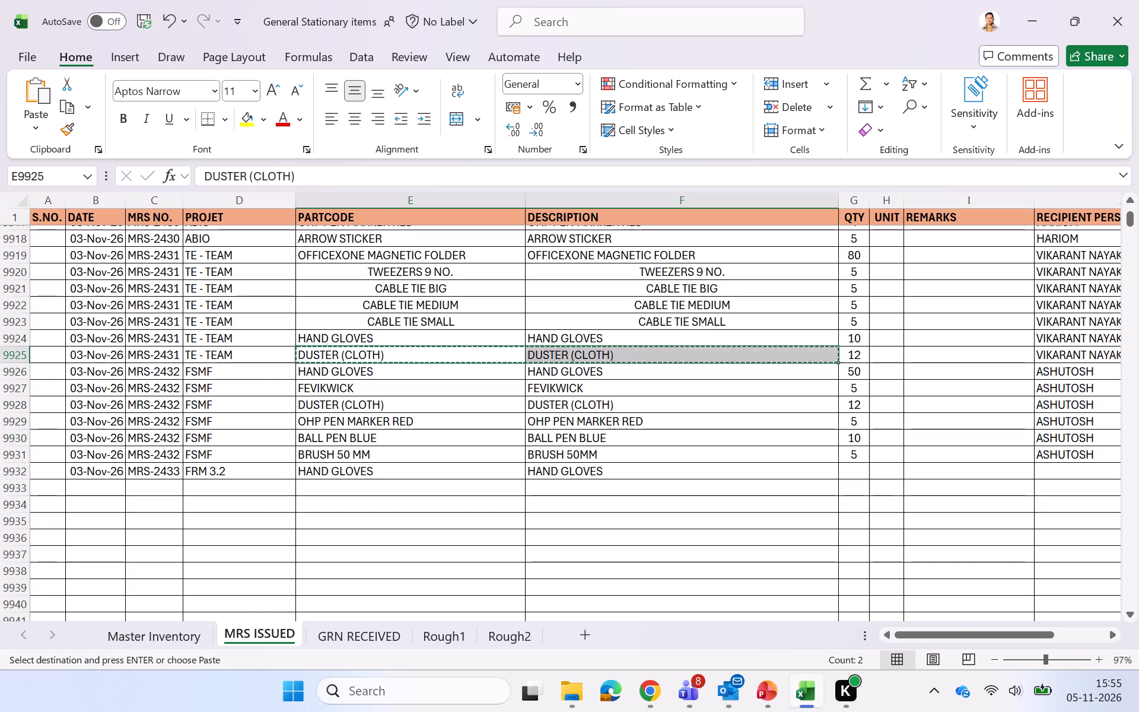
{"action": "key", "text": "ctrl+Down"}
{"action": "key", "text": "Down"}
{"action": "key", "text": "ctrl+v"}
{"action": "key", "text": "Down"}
Copy the OHP PEN MARKER RED and BALL PEN BLUE partcodes and descriptions from rows 9929 and 9930 into rows 9934 and 9935.
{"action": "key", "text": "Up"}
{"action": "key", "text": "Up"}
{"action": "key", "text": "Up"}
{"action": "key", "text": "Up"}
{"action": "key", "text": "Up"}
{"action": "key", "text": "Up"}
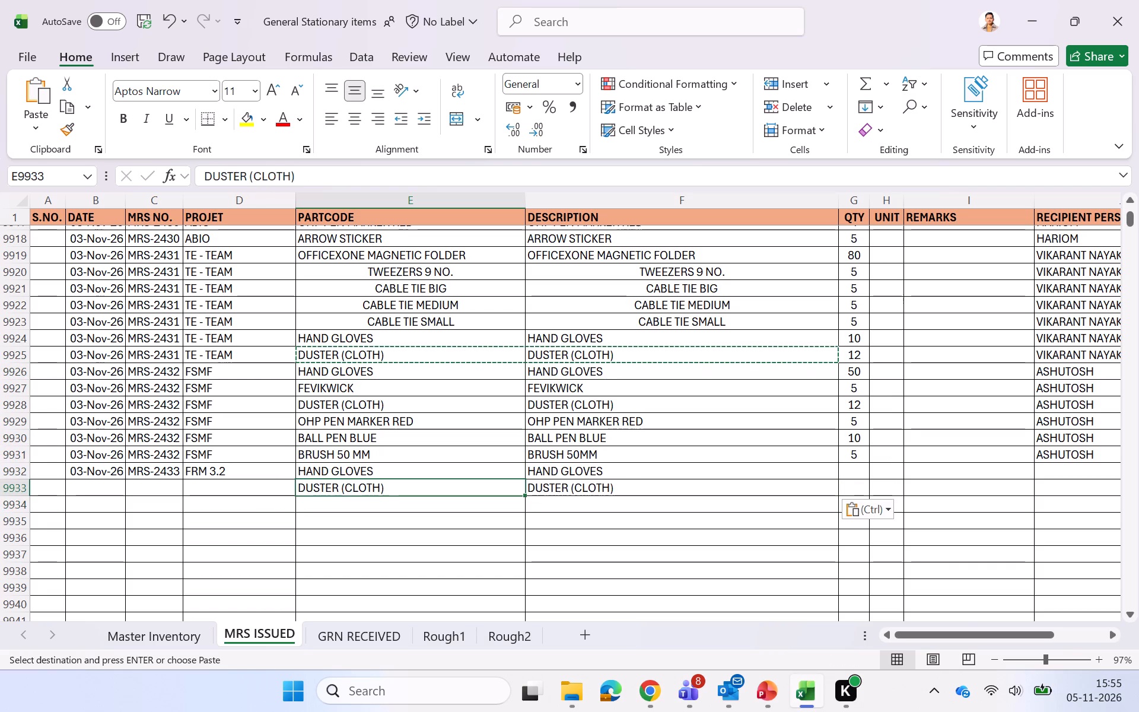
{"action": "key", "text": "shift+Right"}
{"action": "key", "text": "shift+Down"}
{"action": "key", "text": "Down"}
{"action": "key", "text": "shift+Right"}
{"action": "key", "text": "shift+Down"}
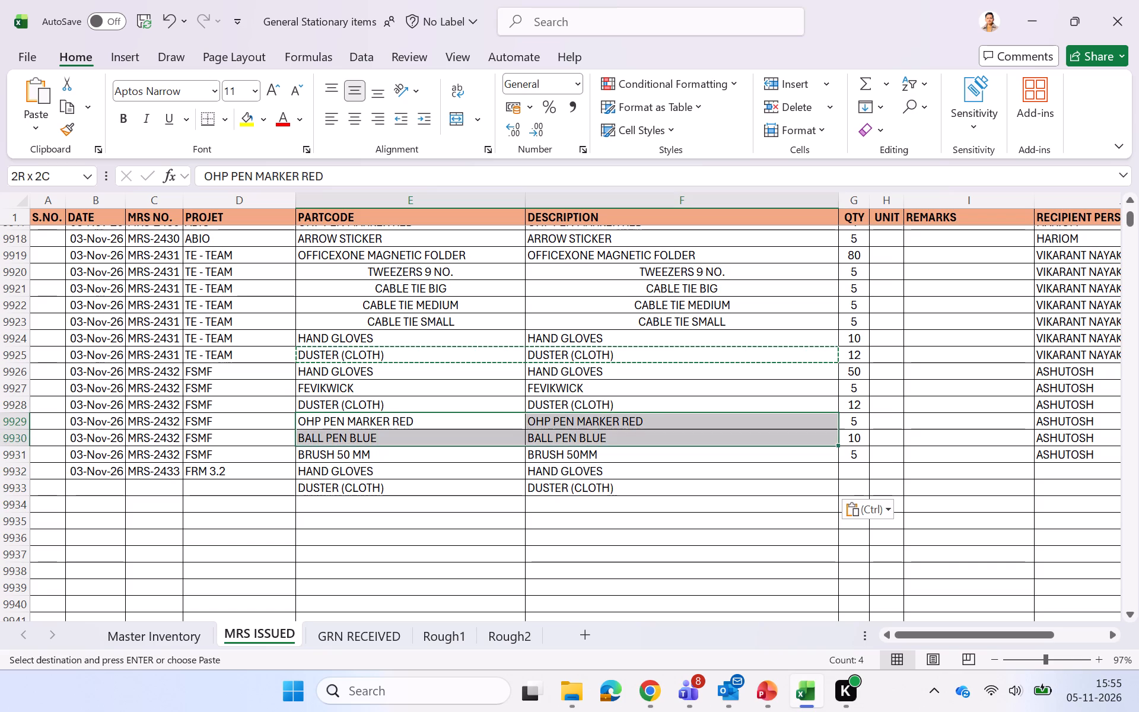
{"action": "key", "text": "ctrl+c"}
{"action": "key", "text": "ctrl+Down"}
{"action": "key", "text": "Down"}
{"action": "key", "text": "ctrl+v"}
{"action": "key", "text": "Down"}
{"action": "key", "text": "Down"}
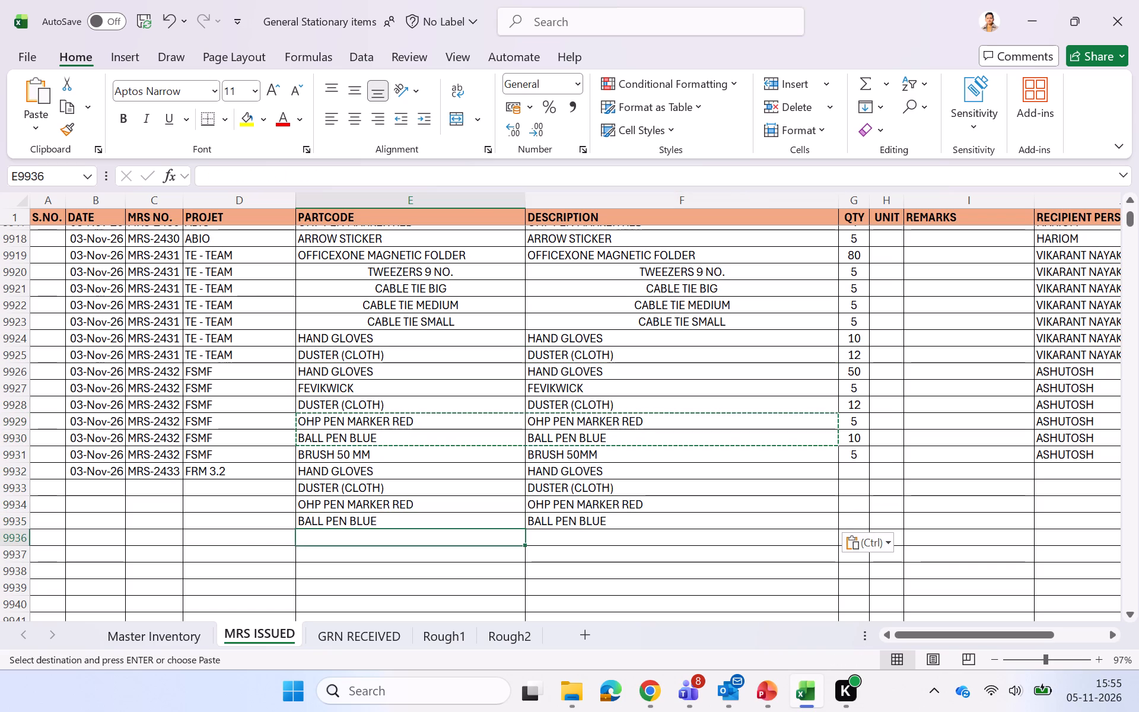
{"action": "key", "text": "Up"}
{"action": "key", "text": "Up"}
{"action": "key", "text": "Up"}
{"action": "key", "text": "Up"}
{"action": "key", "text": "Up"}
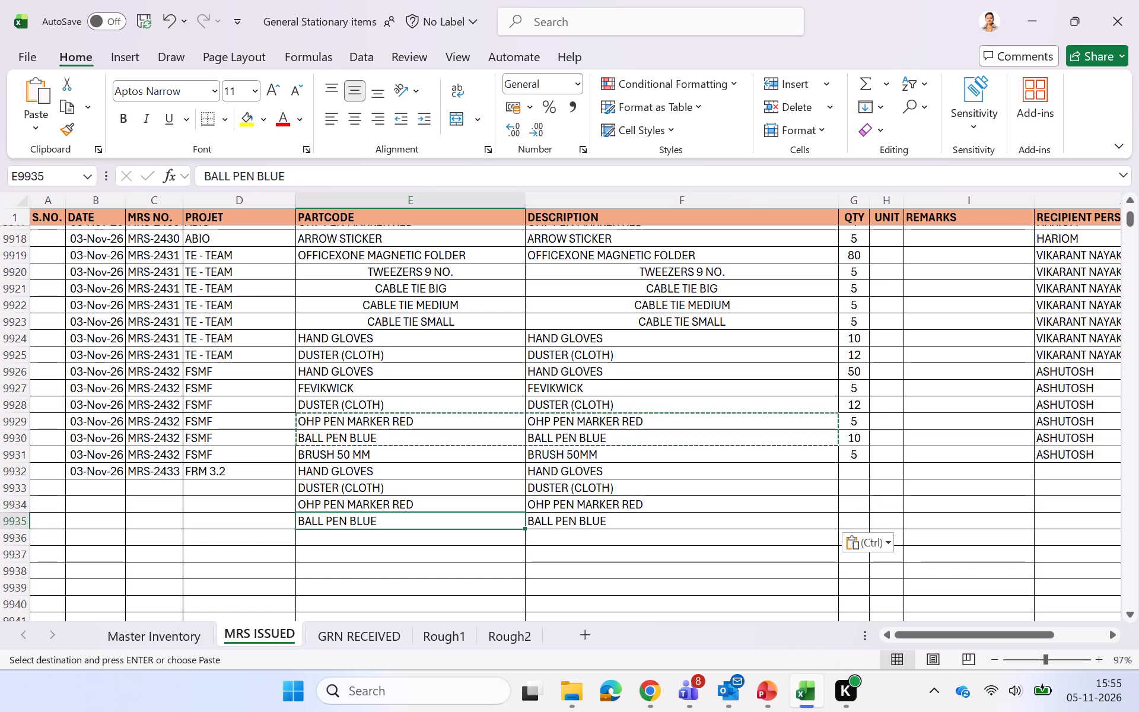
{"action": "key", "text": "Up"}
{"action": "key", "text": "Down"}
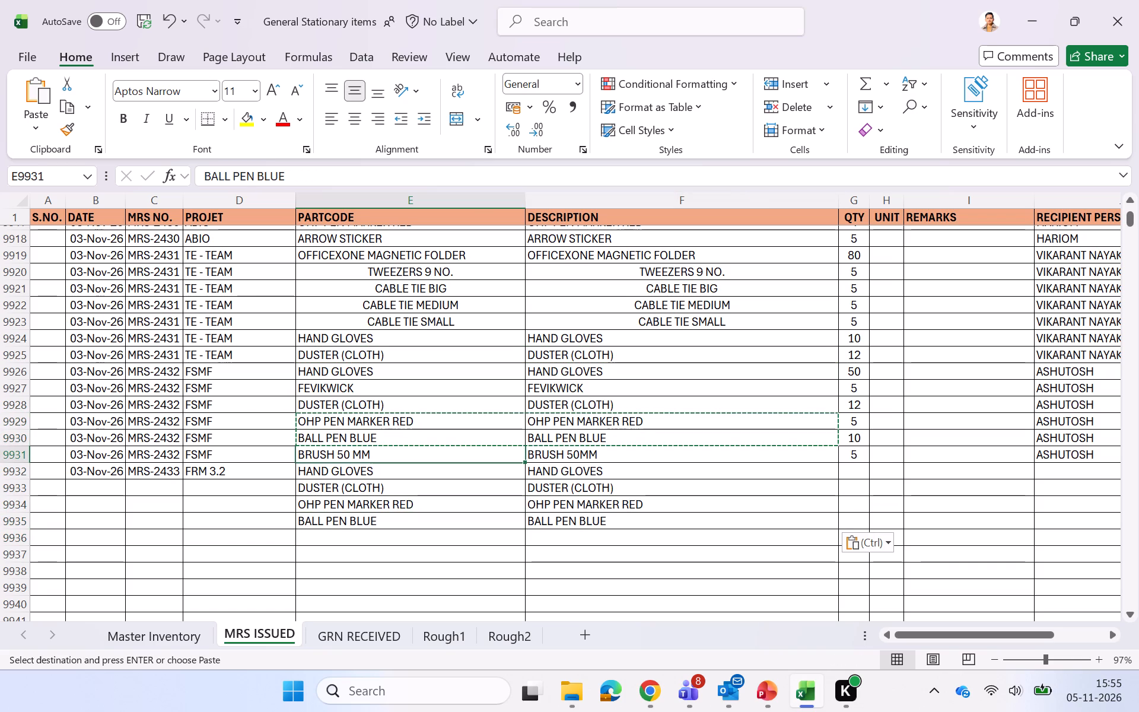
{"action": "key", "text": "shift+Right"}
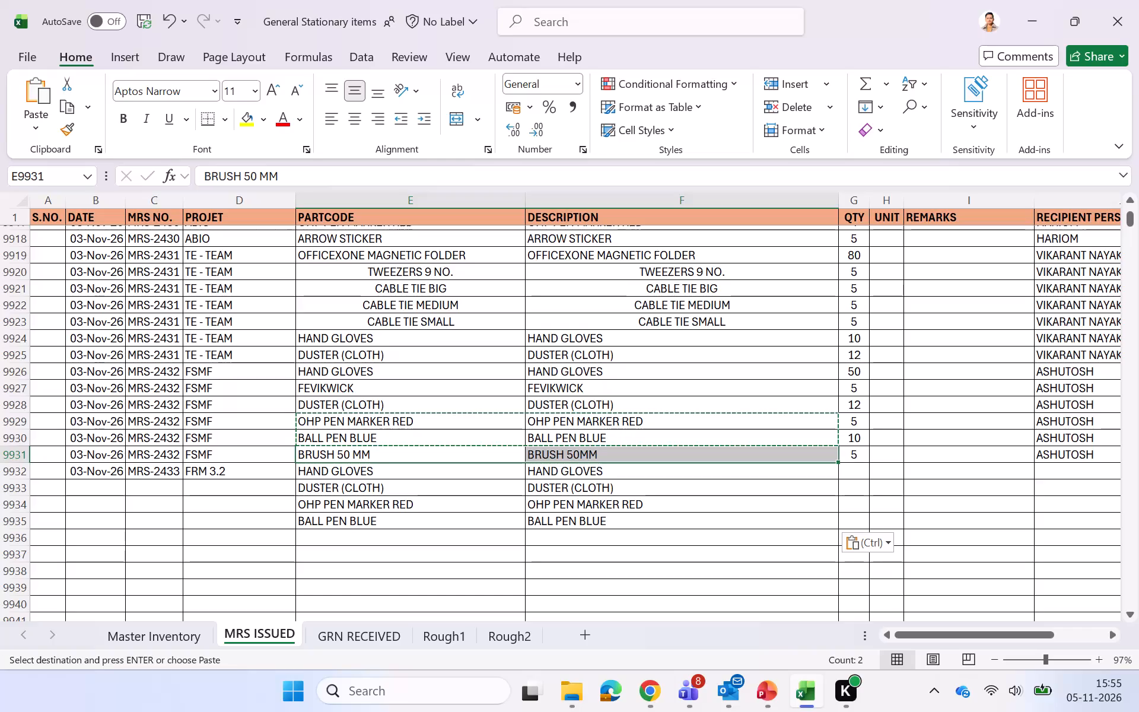
Copy the BRUSH 15 MM partcode and description from the MRS-2425 entry into row 9936.
{"action": "scroll", "coordinate": [204, 468], "scroll_direction": "up", "scroll_amount": 1}
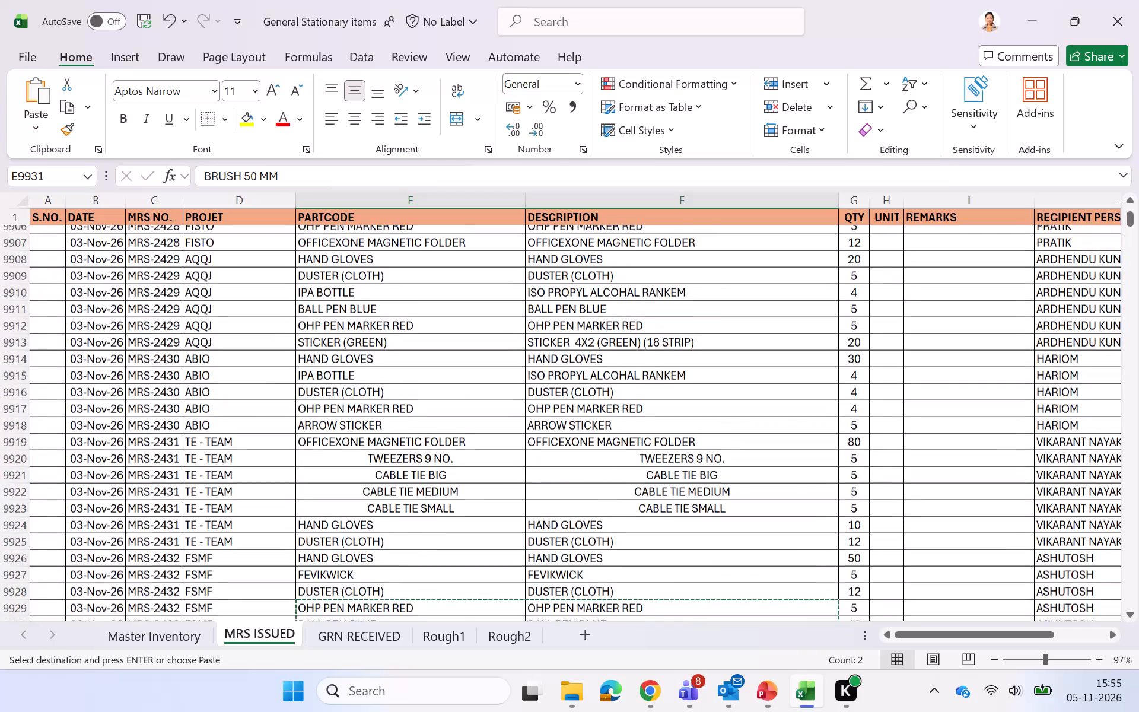
{"action": "scroll", "coordinate": [204, 468], "scroll_direction": "up", "scroll_amount": 1}
{"action": "scroll", "coordinate": [501, 287], "scroll_direction": "up", "scroll_amount": 2}
{"action": "left_click", "coordinate": [436, 294]}
{"action": "key", "text": "Down"}
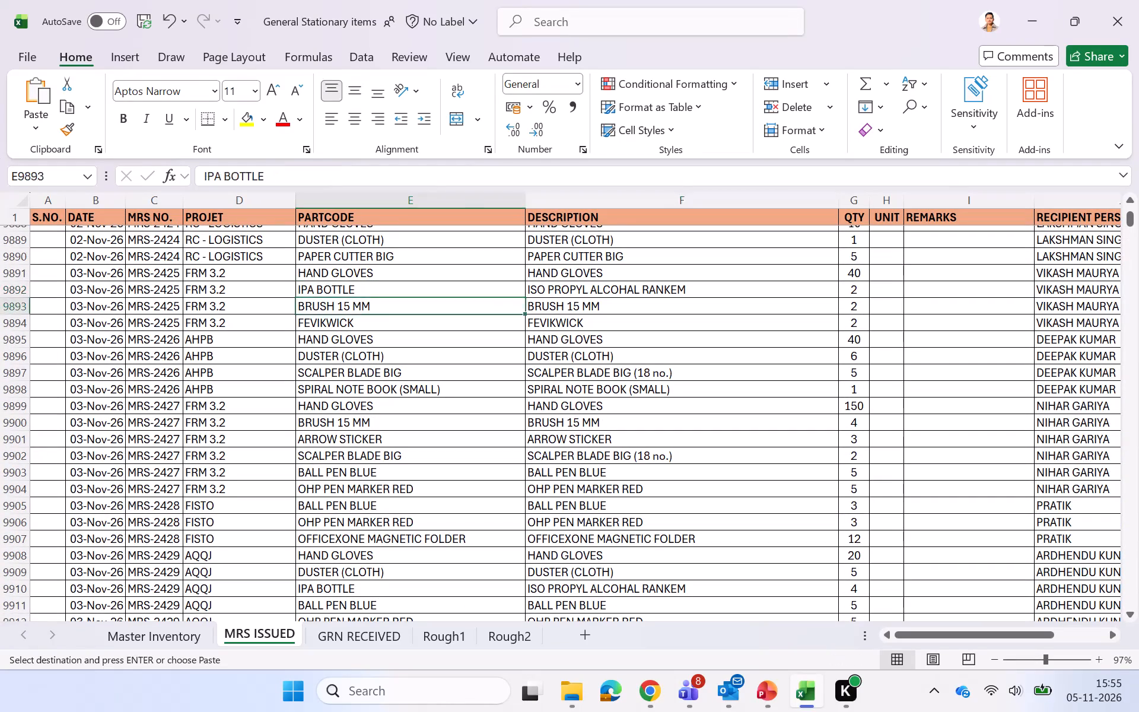
{"action": "key", "text": "shift+Right"}
{"action": "key", "text": "ctrl+c"}
{"action": "key", "text": "ctrl+Down"}
{"action": "key", "text": "Down"}
{"action": "key", "text": "ctrl+v"}
{"action": "key", "text": "Down"}
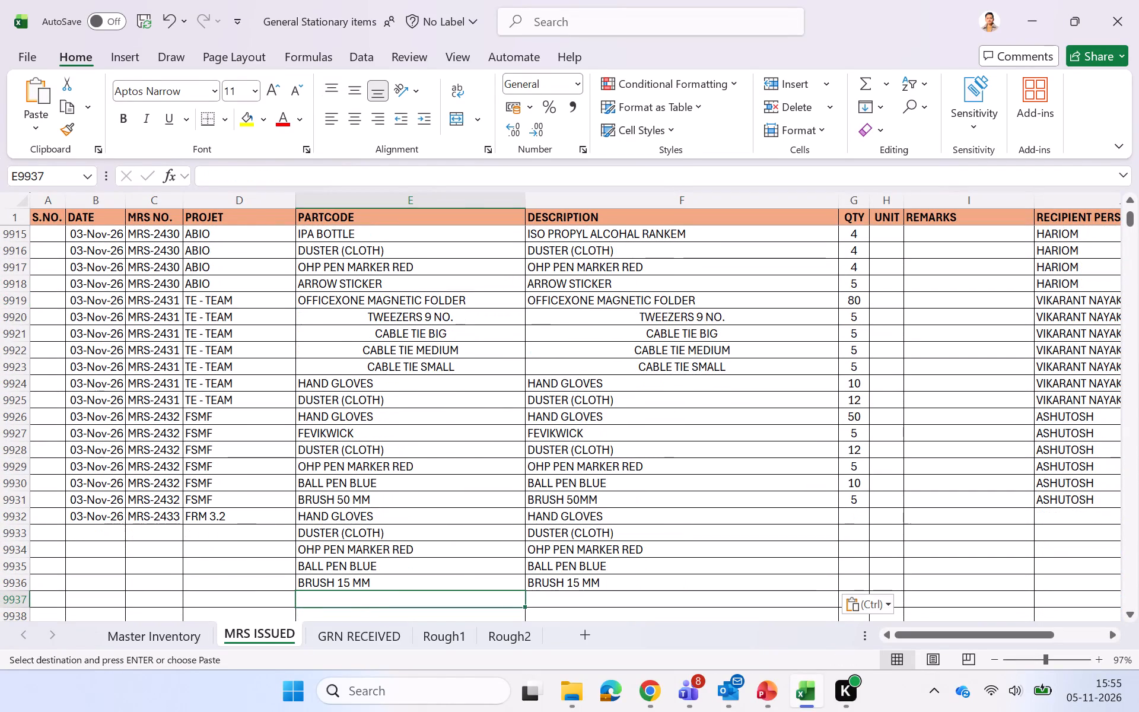
Copy the ARROW STICKER partcode and description from row 9918 into row 9937.
{"action": "key", "text": "Up"}
{"action": "key", "text": "Up"}
{"action": "key", "text": "Up"}
{"action": "key", "text": "Up"}
{"action": "key", "text": "Up"}
{"action": "key", "text": "Up"}
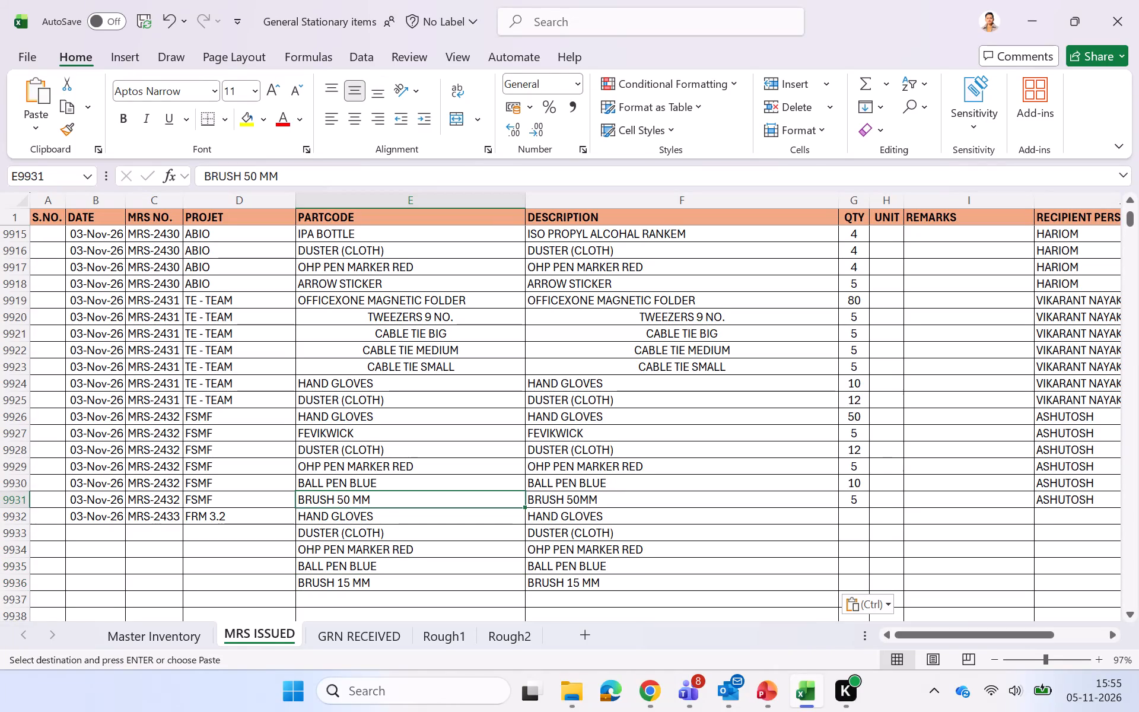
{"action": "left_click", "coordinate": [436, 294]}
{"action": "key", "text": "Up"}
{"action": "key", "text": "shift+Right"}
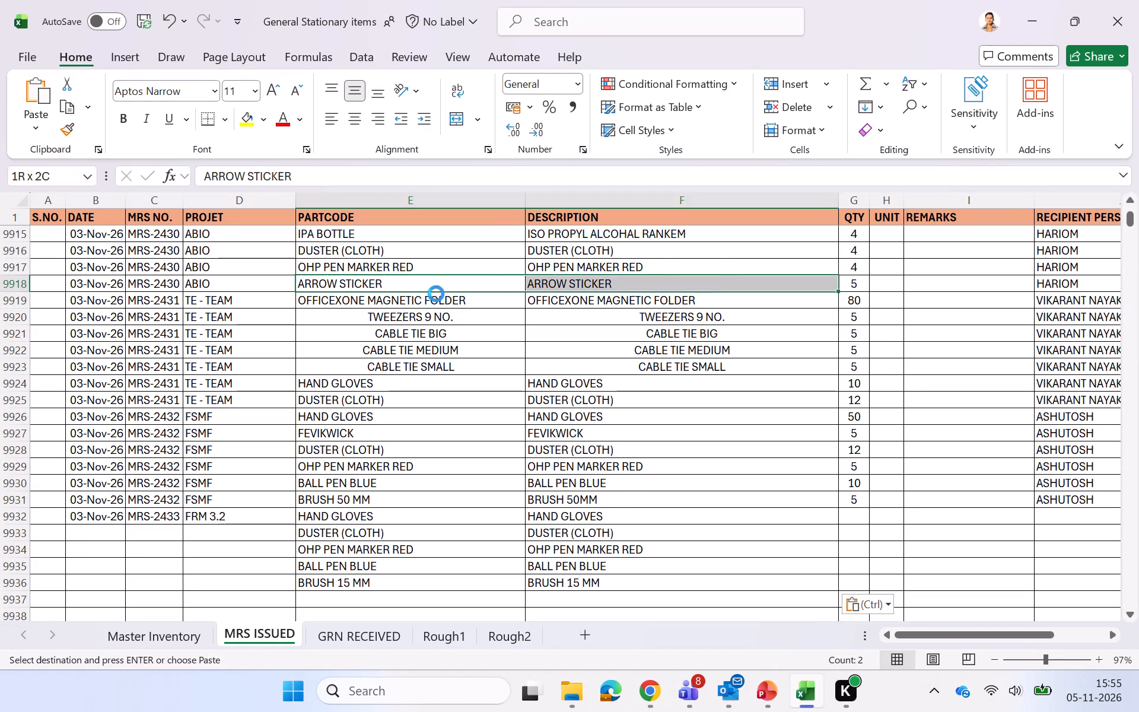
{"action": "key", "text": "ctrl+c"}
{"action": "key", "text": "ctrl+Down"}
{"action": "key", "text": "Down"}
{"action": "key", "text": "ctrl+v"}
Enter the MRS-2433 quantities 50, 4, 5, 5, 5 and 20 in rows 9932 to 9937.
{"action": "key", "text": "ctrl+Right"}
{"action": "key", "text": "Right"}
{"action": "key", "text": "Up"}
{"action": "key", "text": "Up"}
{"action": "key", "text": "Up"}
{"action": "key", "text": "Up"}
{"action": "key", "text": "Up"}
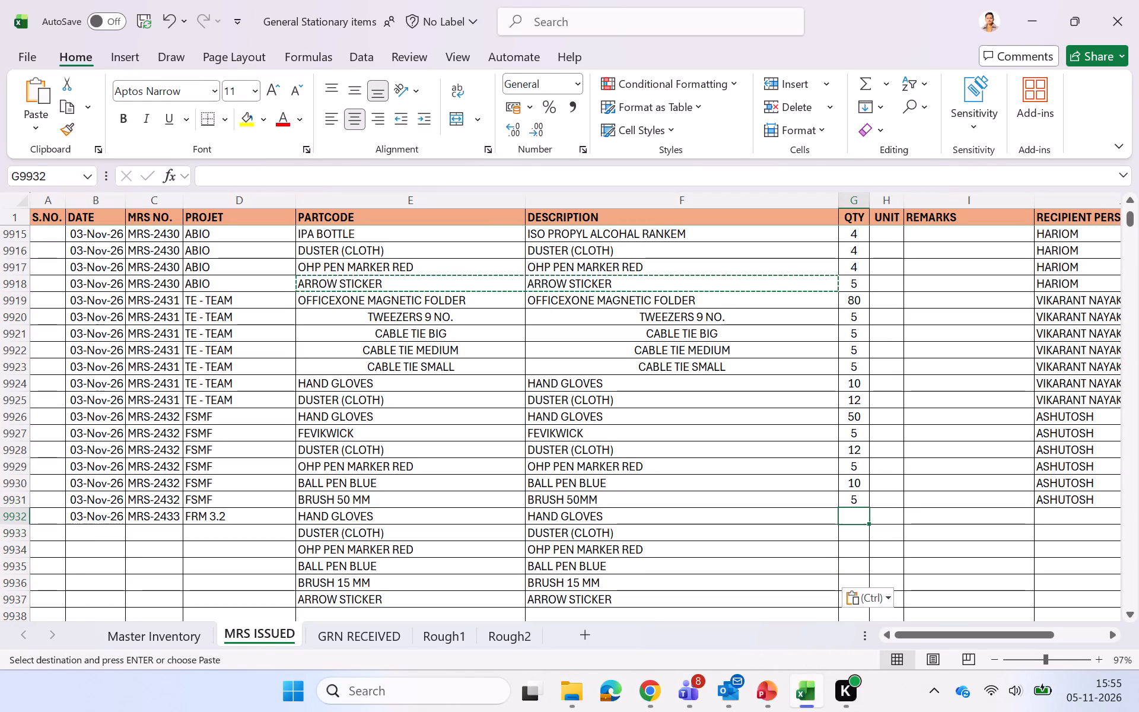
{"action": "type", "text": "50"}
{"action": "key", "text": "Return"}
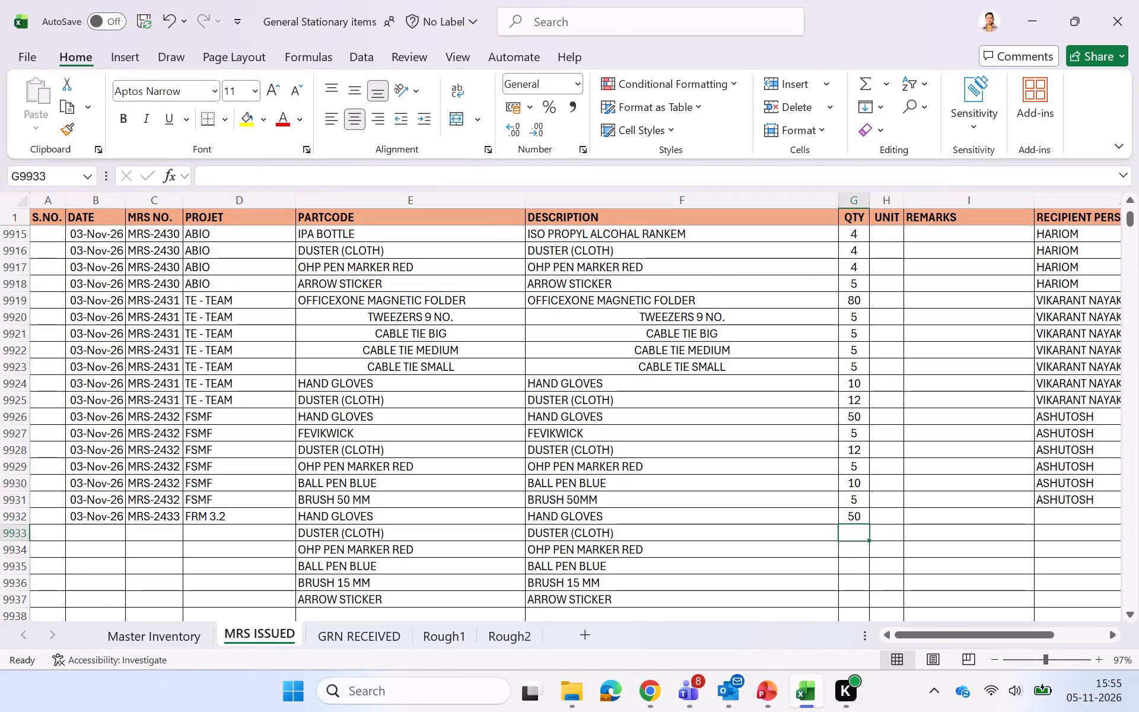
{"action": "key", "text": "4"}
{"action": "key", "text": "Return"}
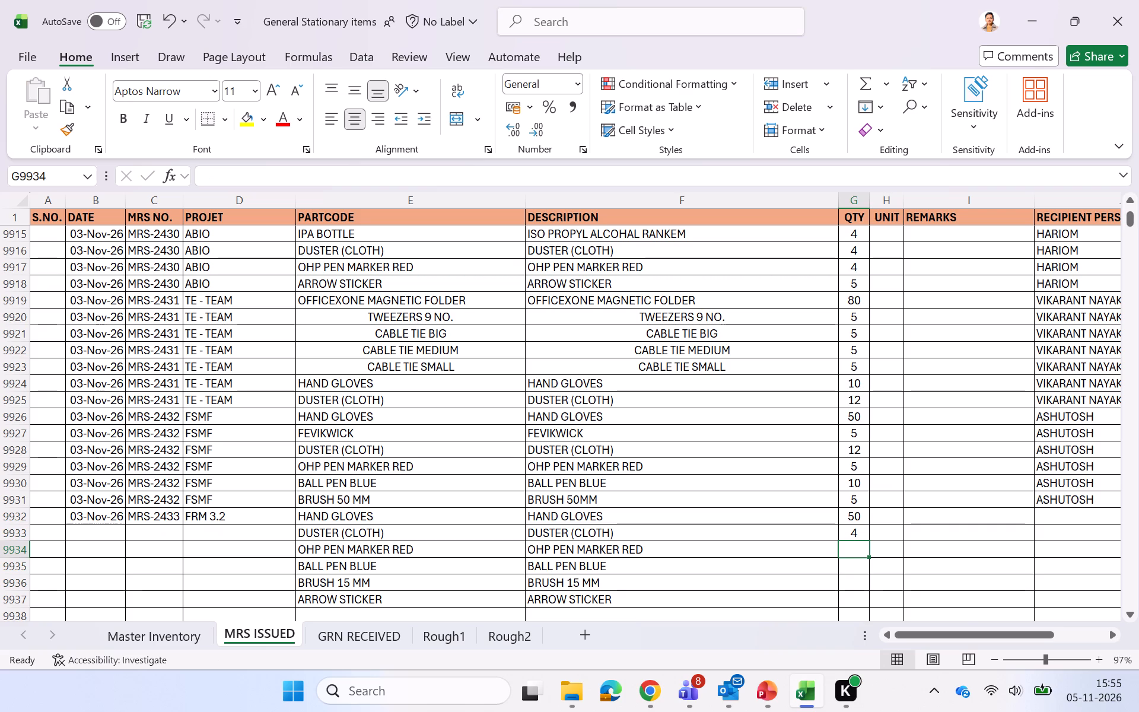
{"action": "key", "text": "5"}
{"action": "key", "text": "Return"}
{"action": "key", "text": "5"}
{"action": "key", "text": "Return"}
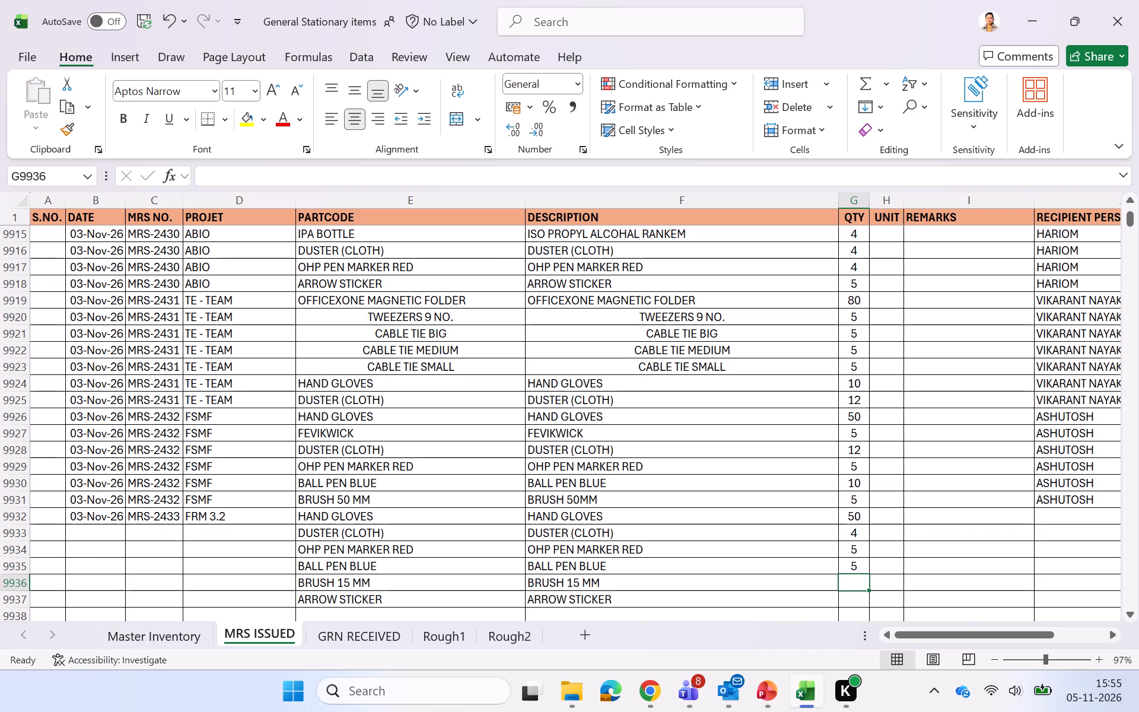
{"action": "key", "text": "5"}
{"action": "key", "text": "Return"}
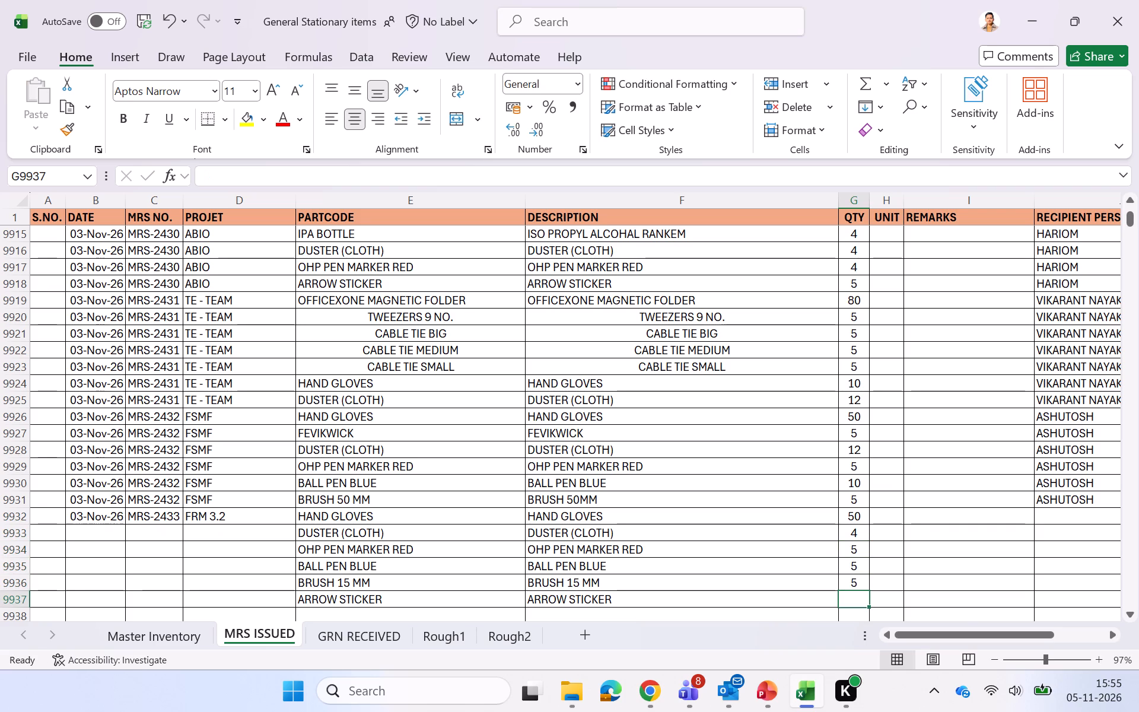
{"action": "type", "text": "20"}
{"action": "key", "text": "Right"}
Enter the MRS-2433 recipient's name in row 9932 and fill it down through row 9937.
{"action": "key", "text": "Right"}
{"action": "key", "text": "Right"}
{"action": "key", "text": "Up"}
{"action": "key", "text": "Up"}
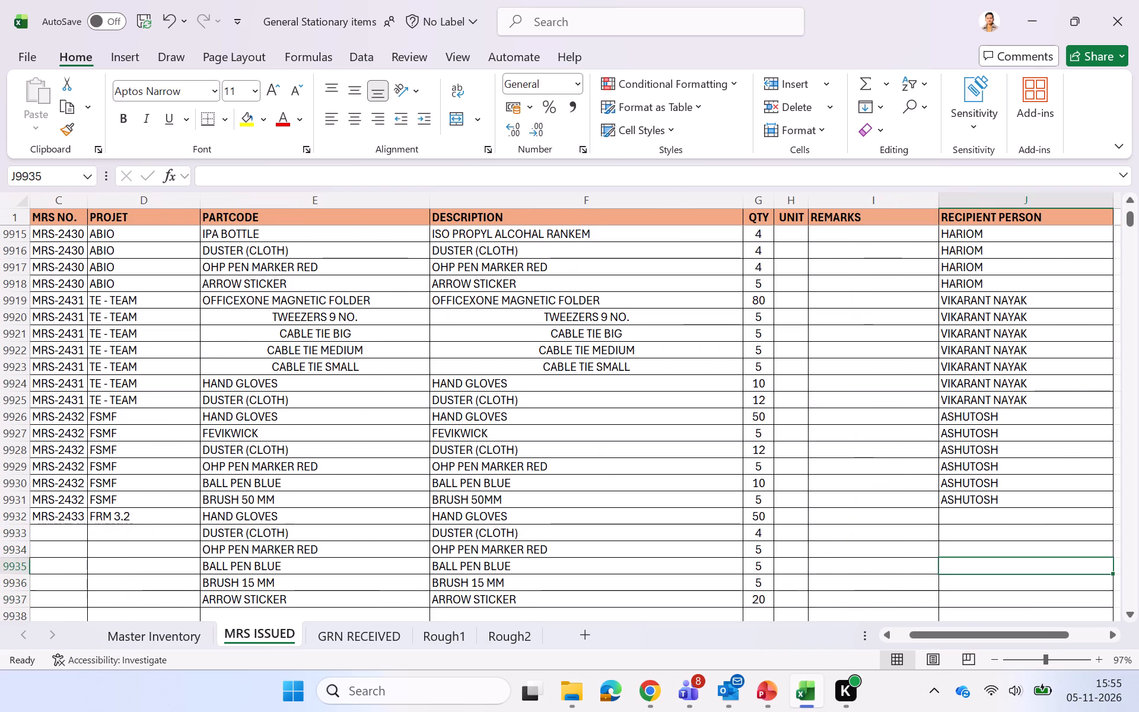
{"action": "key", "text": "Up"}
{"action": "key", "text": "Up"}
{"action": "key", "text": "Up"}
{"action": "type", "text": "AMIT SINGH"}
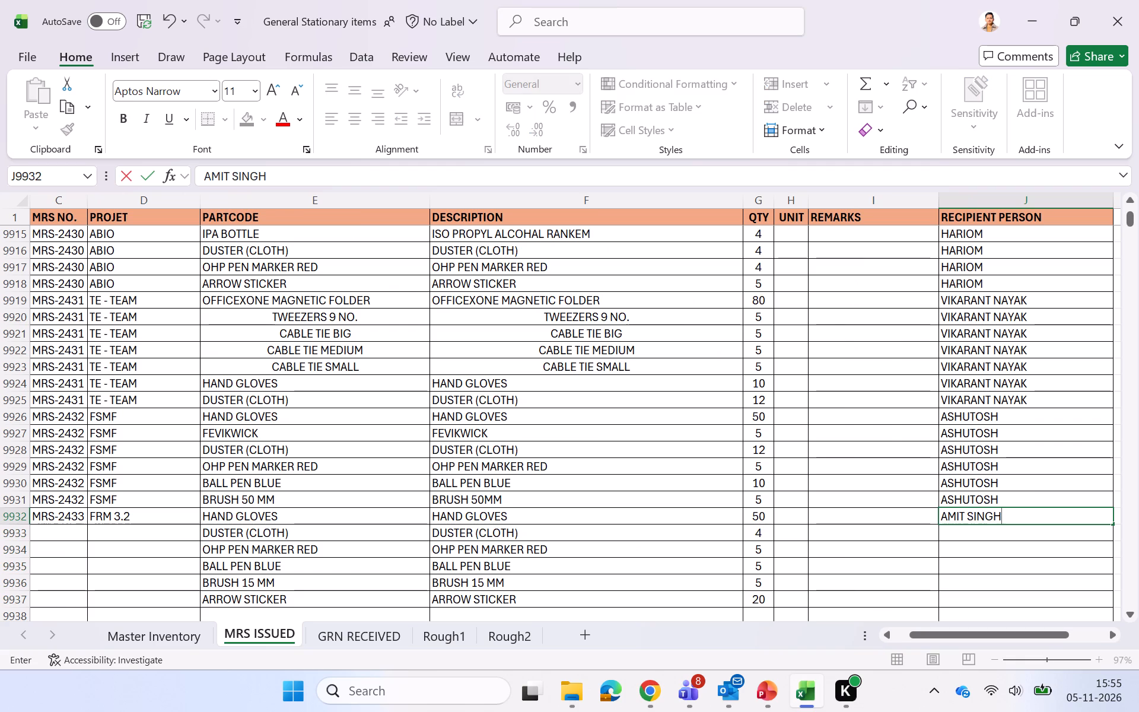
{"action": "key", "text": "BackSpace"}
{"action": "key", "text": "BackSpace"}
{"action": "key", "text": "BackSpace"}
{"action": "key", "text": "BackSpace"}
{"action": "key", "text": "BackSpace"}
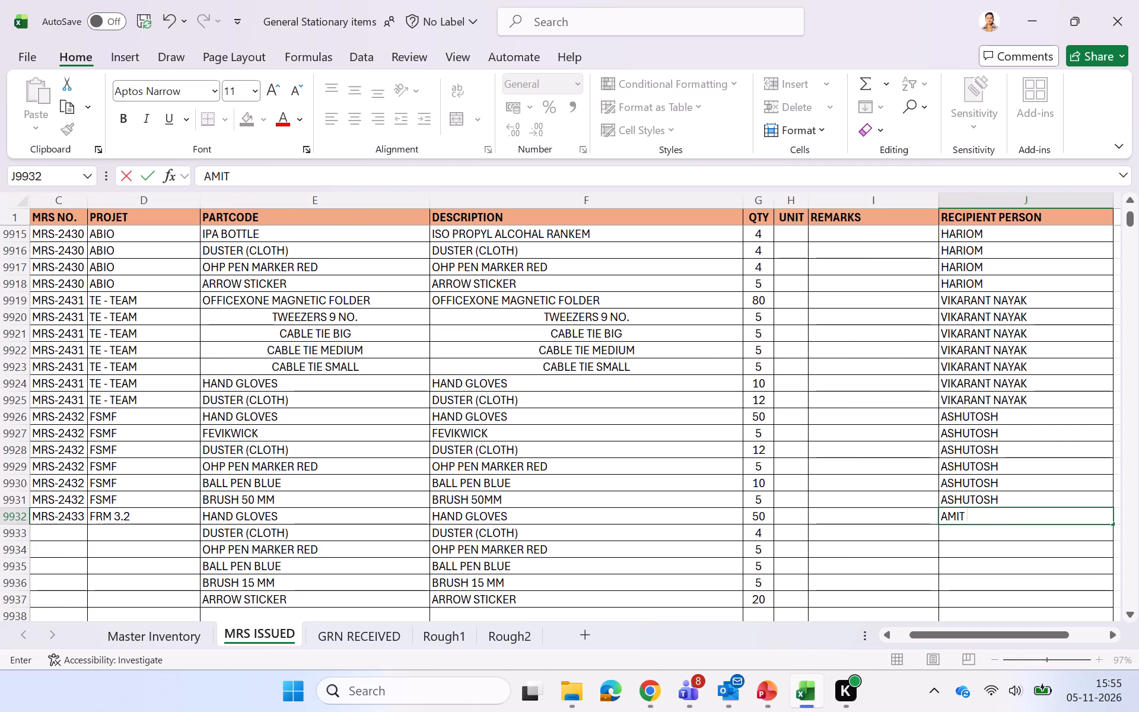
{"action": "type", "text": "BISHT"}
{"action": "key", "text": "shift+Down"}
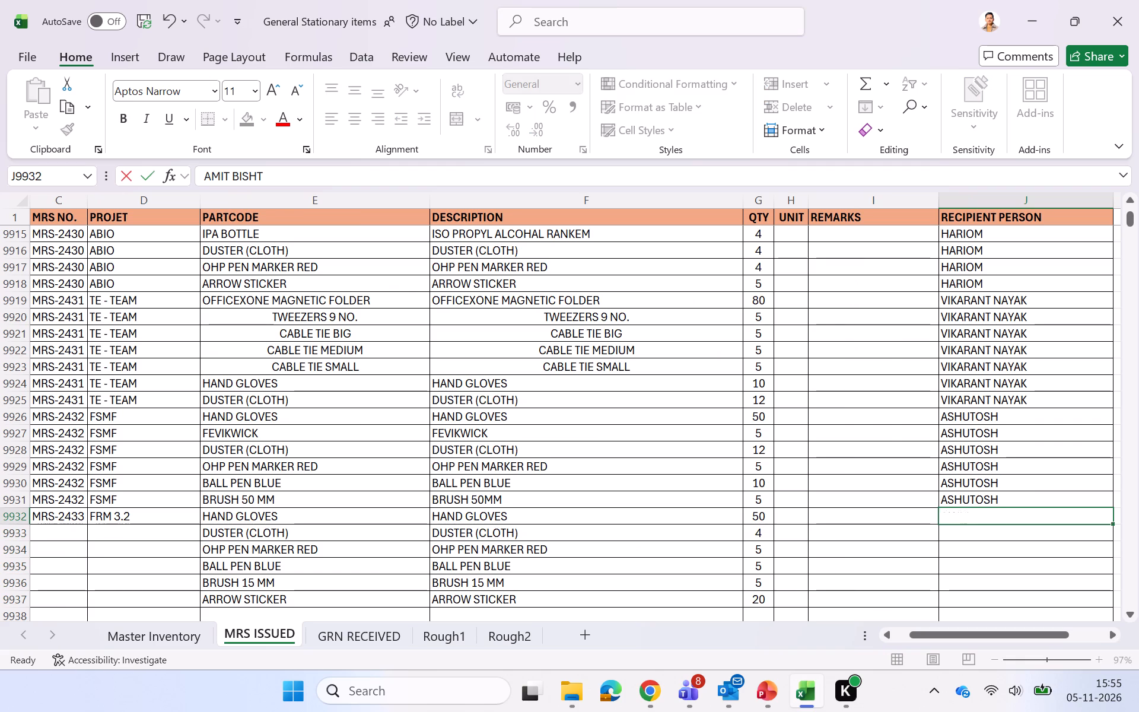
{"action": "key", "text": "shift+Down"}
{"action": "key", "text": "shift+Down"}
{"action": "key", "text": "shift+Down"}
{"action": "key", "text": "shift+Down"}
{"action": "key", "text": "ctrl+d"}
Fill the date 03-Nov-26, MRS-2433 and project FRM 3.2 from row 9932 down through row 9937.
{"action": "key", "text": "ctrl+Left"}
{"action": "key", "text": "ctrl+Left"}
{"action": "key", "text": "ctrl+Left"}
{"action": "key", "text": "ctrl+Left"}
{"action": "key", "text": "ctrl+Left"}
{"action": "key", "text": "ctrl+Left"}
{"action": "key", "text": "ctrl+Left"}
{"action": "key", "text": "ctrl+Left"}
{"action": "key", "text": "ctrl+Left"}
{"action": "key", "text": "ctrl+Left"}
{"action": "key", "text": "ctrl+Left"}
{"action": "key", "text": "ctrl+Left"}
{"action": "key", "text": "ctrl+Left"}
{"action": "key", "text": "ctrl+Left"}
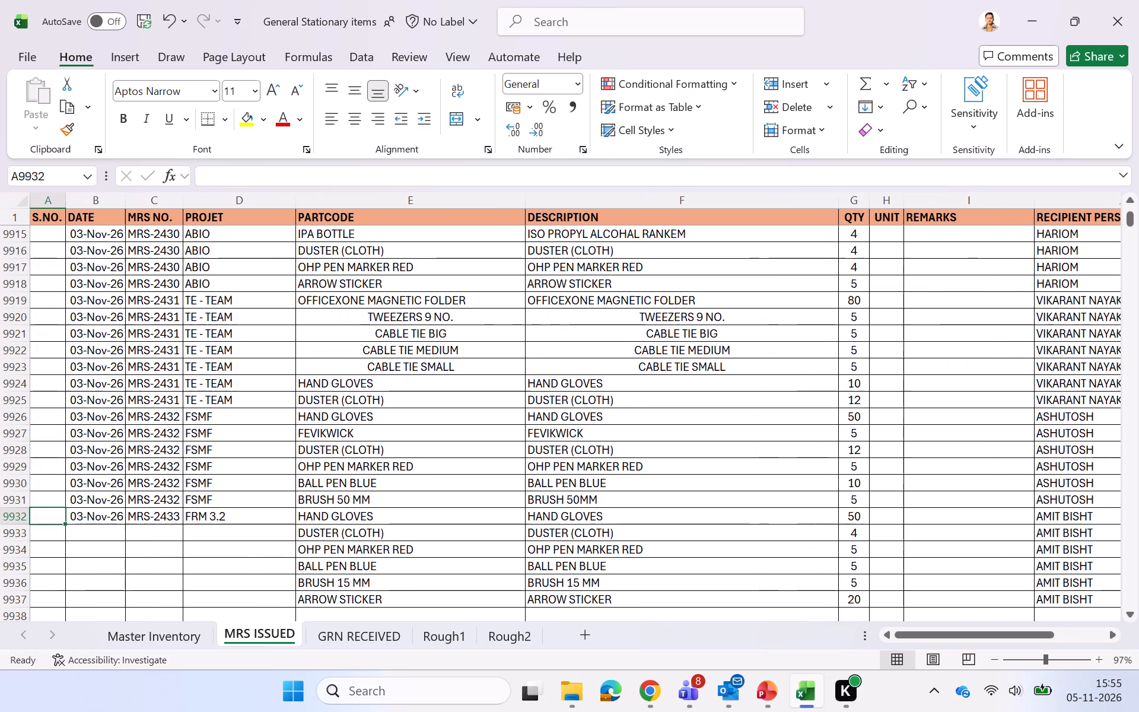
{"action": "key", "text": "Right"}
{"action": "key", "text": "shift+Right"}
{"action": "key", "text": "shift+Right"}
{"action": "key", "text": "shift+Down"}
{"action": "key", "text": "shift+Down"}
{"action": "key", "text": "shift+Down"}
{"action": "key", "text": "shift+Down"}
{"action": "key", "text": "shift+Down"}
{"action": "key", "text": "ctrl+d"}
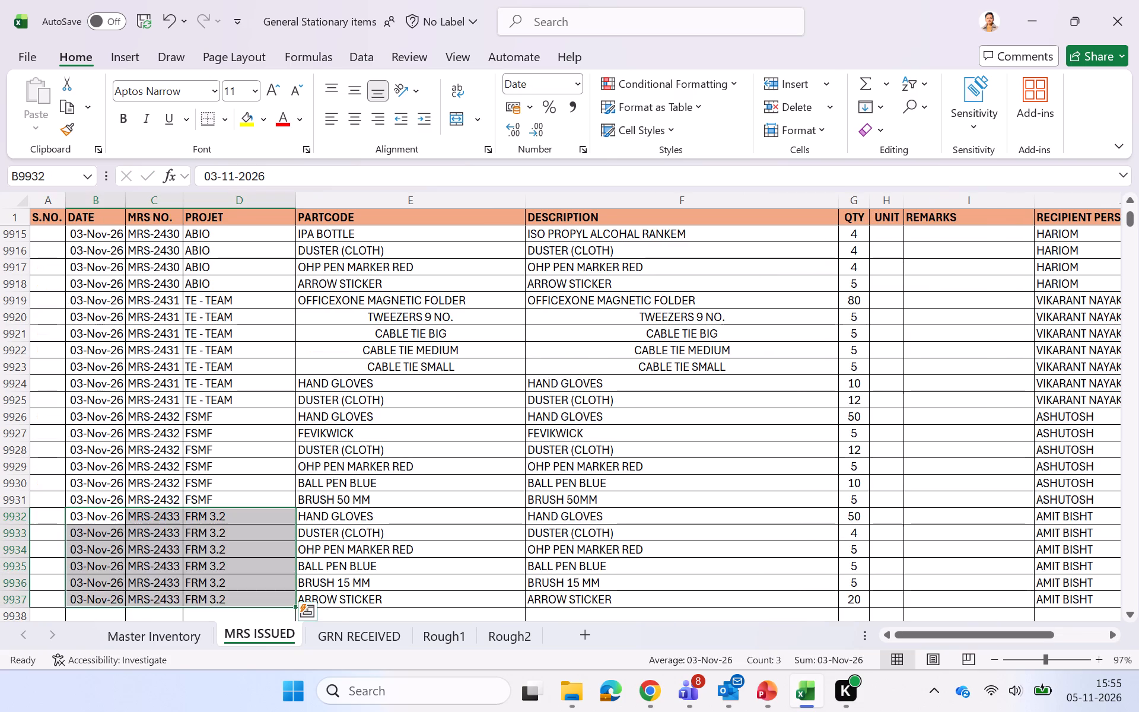
Start a new requisition in row 9938 with date 04-Nov-26, number MRS-2434 and project REWORK.
{"action": "scroll", "coordinate": [436, 294], "scroll_direction": "down", "scroll_amount": 1}
{"action": "left_click", "coordinate": [440, 402]}
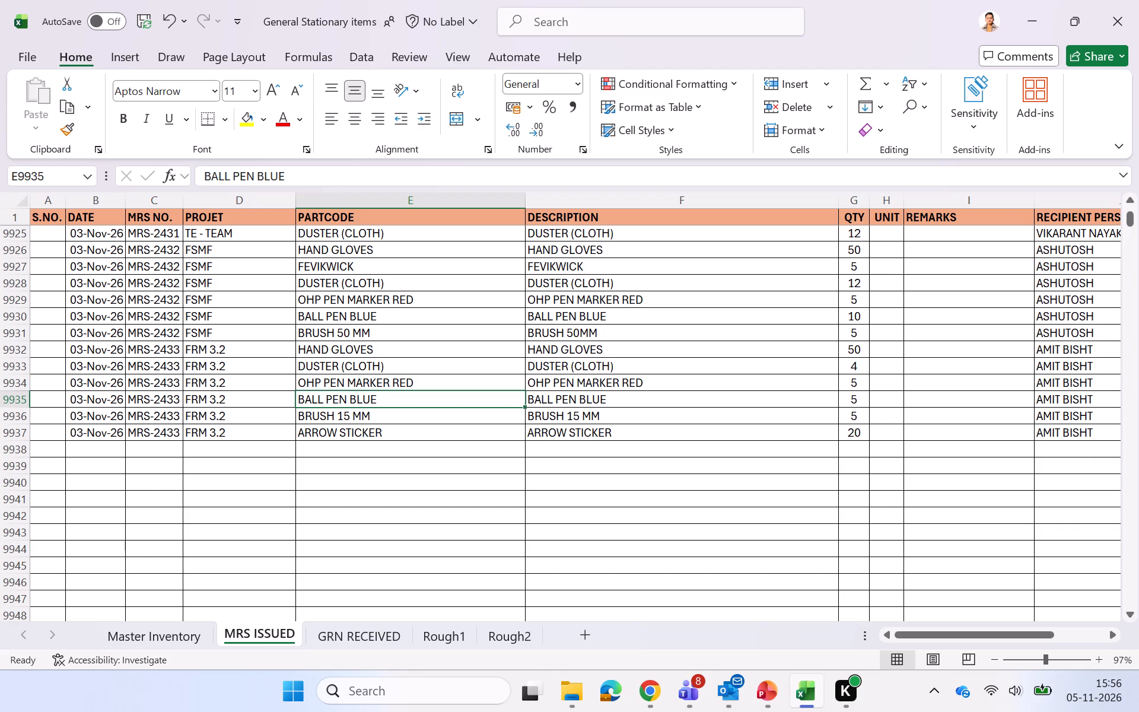
{"action": "scroll", "coordinate": [440, 402], "scroll_direction": "down", "scroll_amount": 1}
{"action": "left_click", "coordinate": [101, 421]}
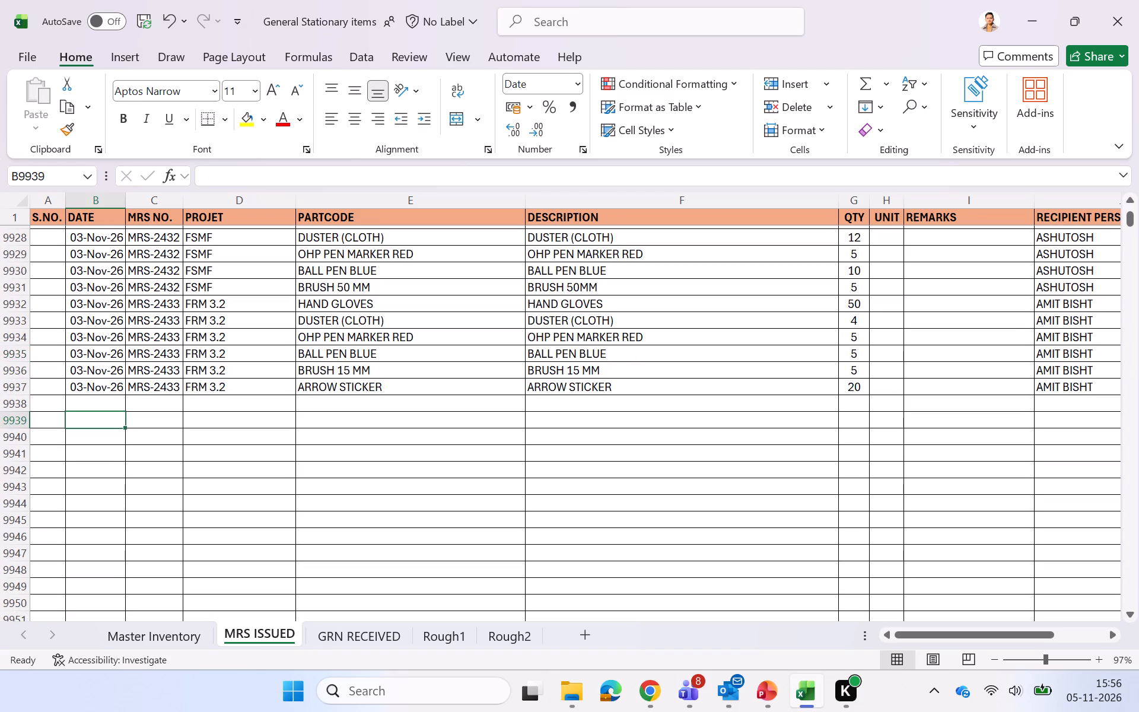
{"action": "key", "text": "Up"}
{"action": "key", "text": "Up"}
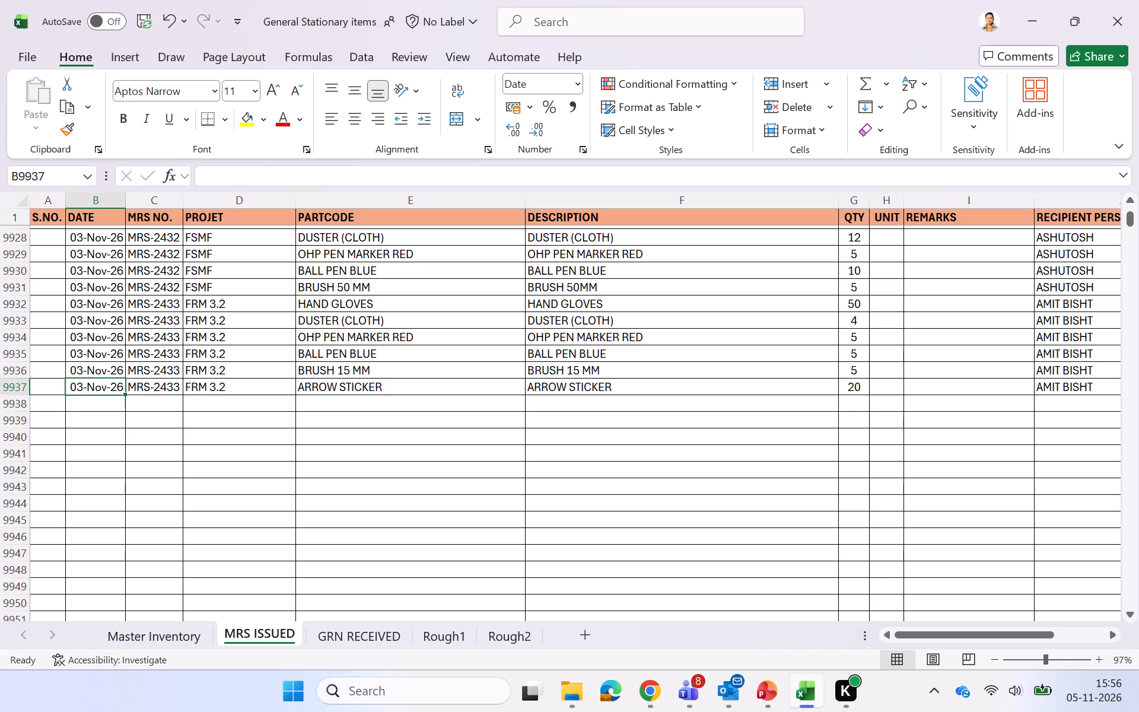
{"action": "left_click_drag", "start_coordinate": [128, 396], "coordinate": [124, 405]}
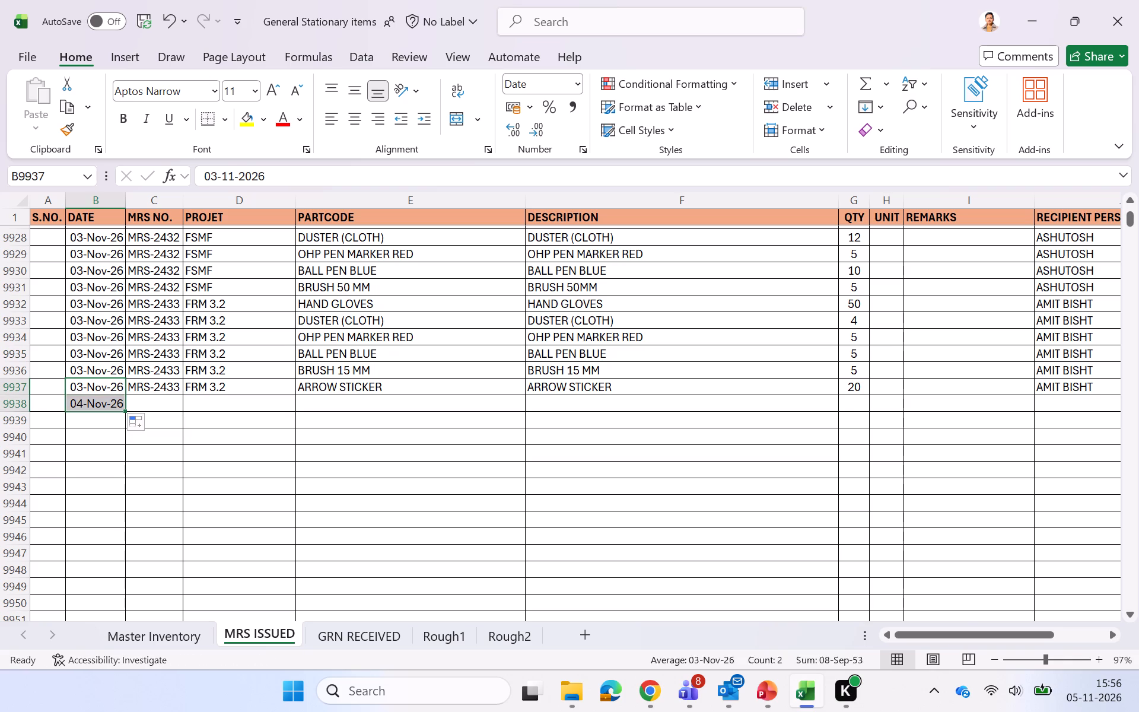
{"action": "left_click", "coordinate": [158, 383]}
{"action": "double_click", "coordinate": [184, 395]}
{"action": "left_click", "coordinate": [203, 403]}
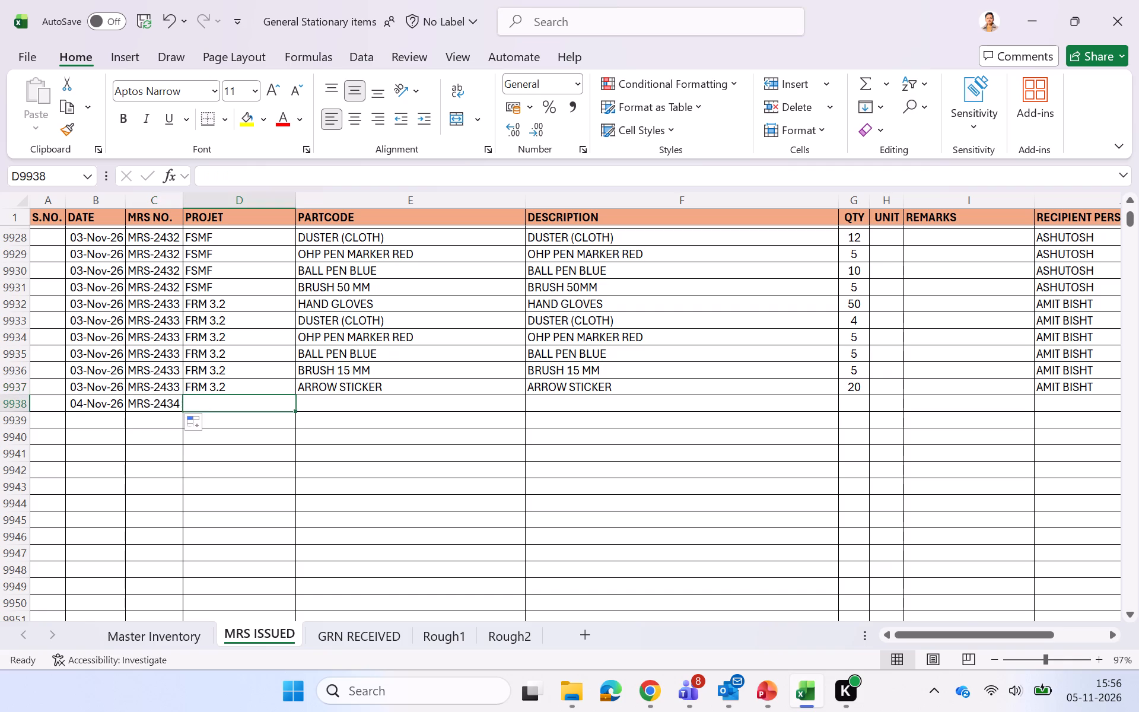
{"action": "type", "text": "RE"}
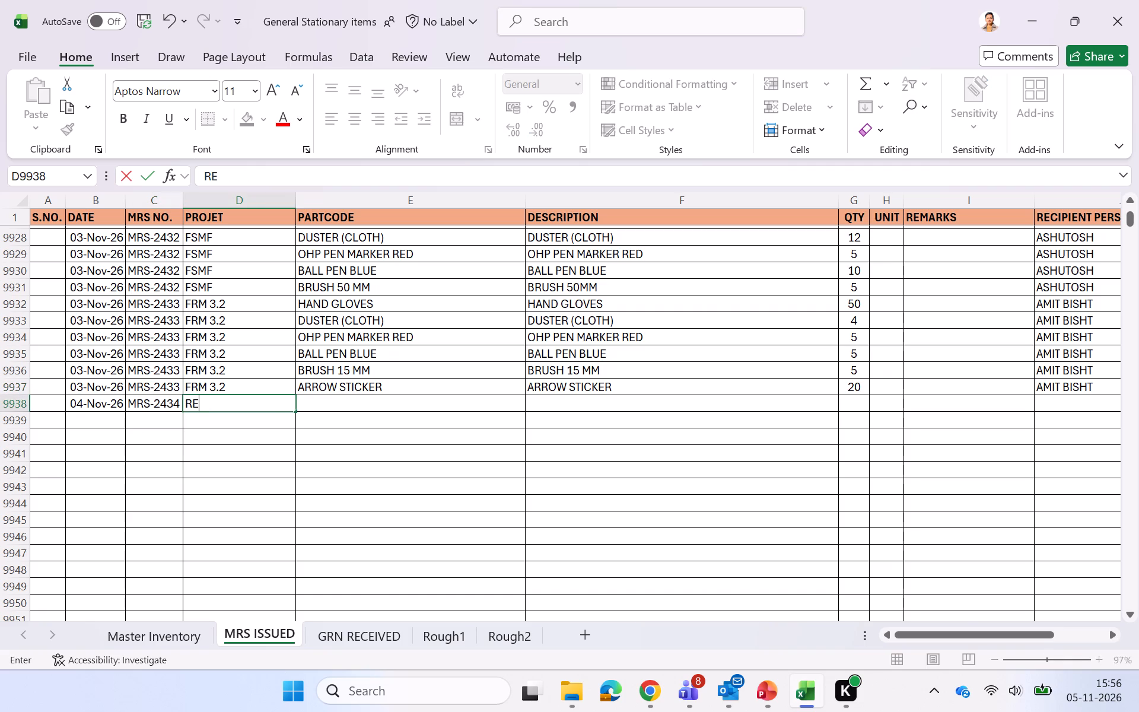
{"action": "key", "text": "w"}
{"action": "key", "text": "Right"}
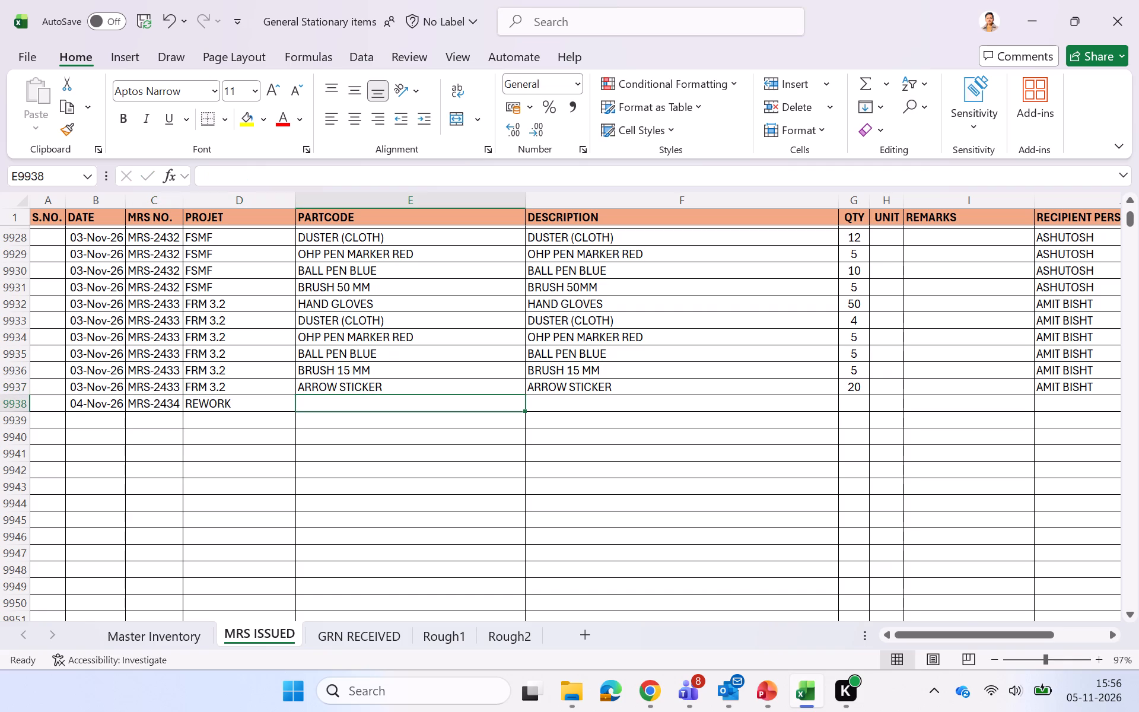
Copy the HAND GLOVES partcode and description from row 9932 into row 9938.
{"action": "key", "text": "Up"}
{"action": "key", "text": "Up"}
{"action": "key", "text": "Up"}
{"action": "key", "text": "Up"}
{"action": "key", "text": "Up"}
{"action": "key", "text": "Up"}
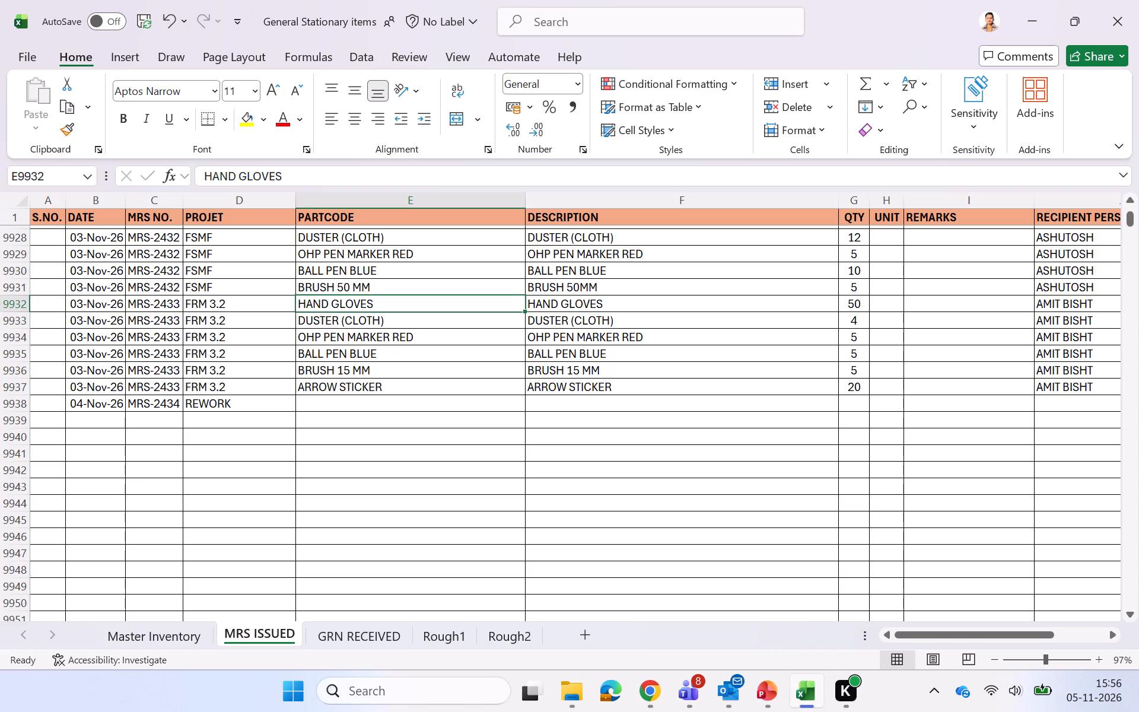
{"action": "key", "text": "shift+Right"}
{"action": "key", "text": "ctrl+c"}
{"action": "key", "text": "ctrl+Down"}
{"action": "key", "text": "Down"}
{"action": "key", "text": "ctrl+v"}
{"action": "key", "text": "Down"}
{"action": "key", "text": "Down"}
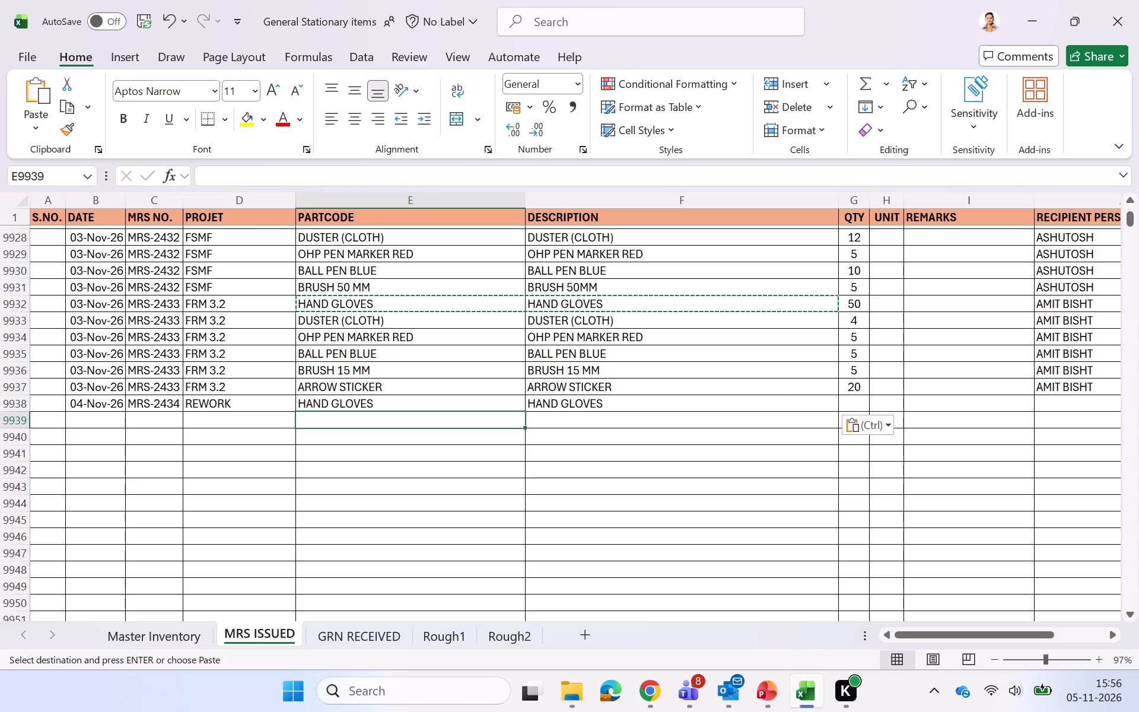
Find "MASK D" and copy the FACE MASK DISPOSABLE partcode and description into row 9939.
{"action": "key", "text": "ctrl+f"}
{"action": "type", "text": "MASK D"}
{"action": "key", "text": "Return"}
{"action": "left_click", "coordinate": [740, 370]}
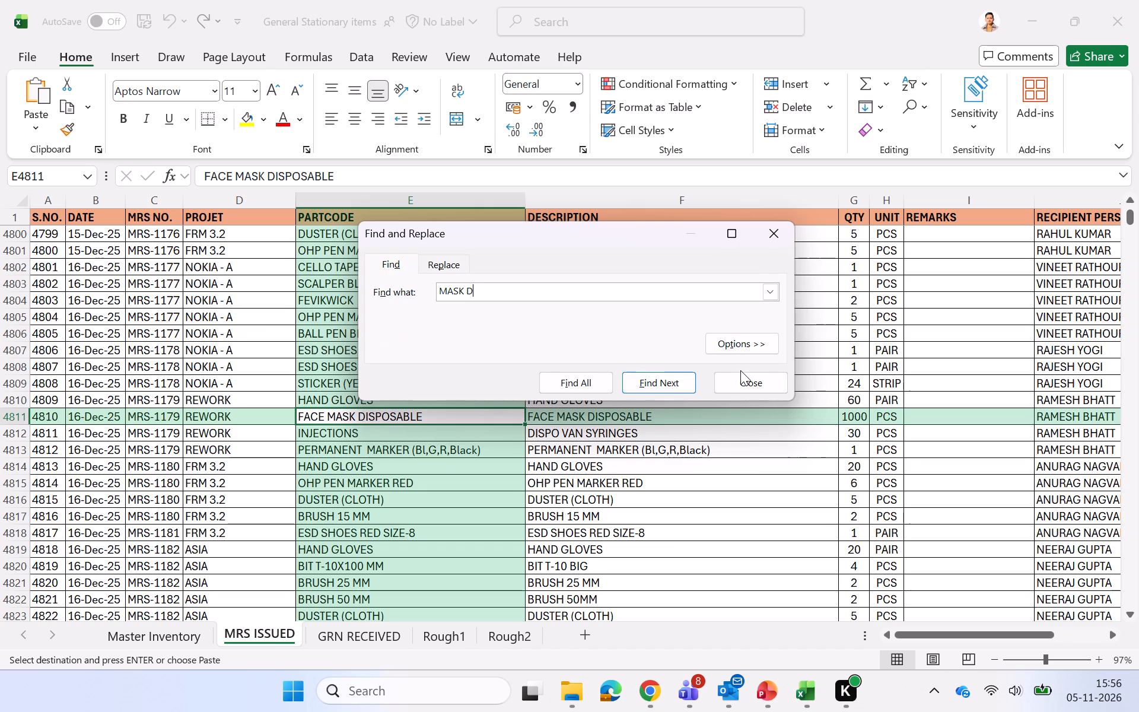
{"action": "left_click", "coordinate": [737, 392]}
{"action": "key", "text": "shift+Right"}
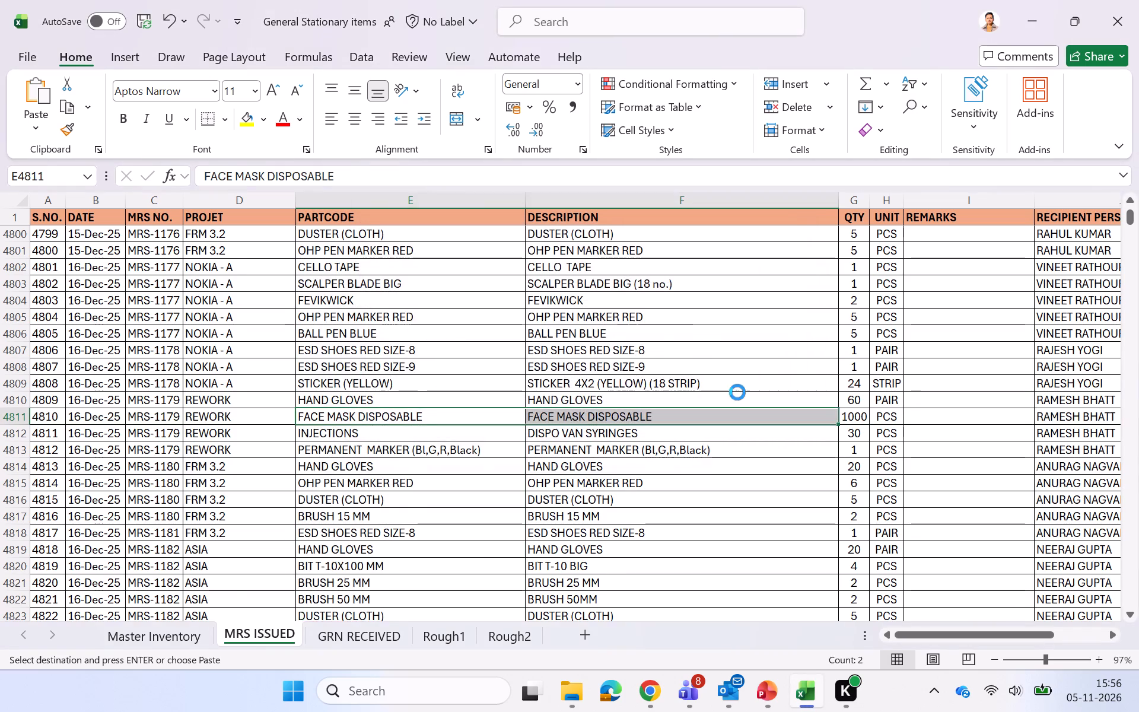
{"action": "key", "text": "ctrl+c"}
{"action": "key", "text": "ctrl+Down"}
{"action": "key", "text": "Down"}
{"action": "key", "text": "ctrl+v"}
{"action": "key", "text": "Down"}
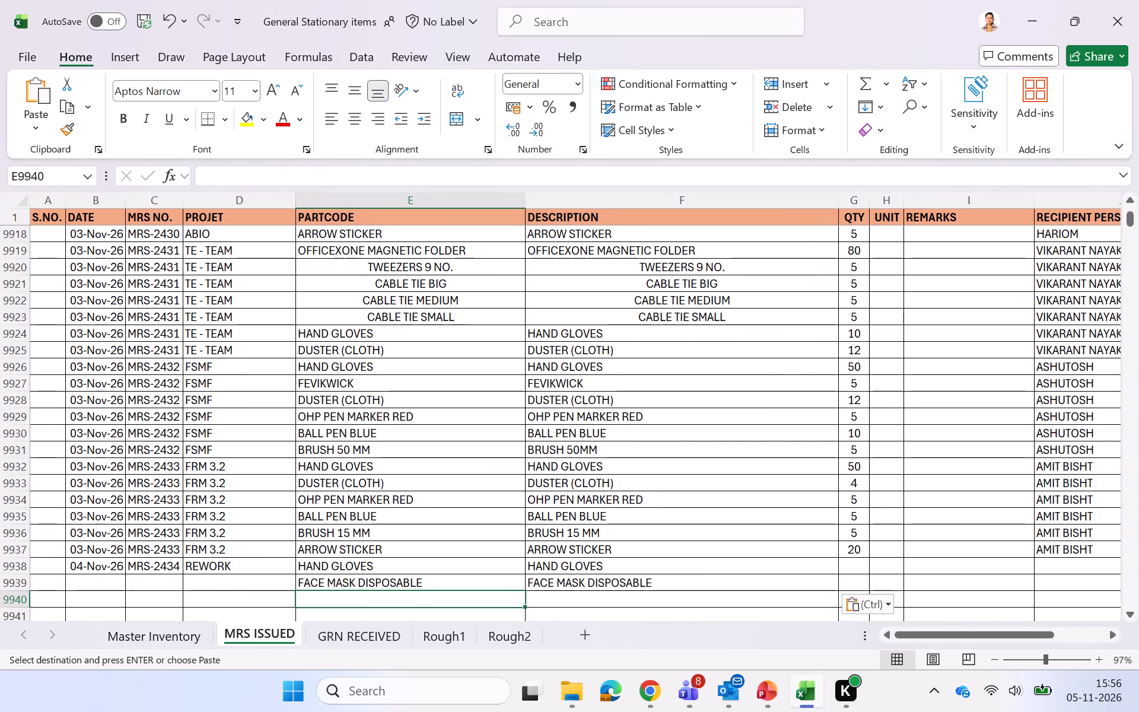
Copy the LINT FREE WIPES (9X9) PACK OF 150 PCS partcode and description from the MRS-2402 entry into row 9940.
{"action": "scroll", "coordinate": [737, 392], "scroll_direction": "up", "scroll_amount": 1}
{"action": "scroll", "coordinate": [494, 250], "scroll_direction": "up", "scroll_amount": 2}
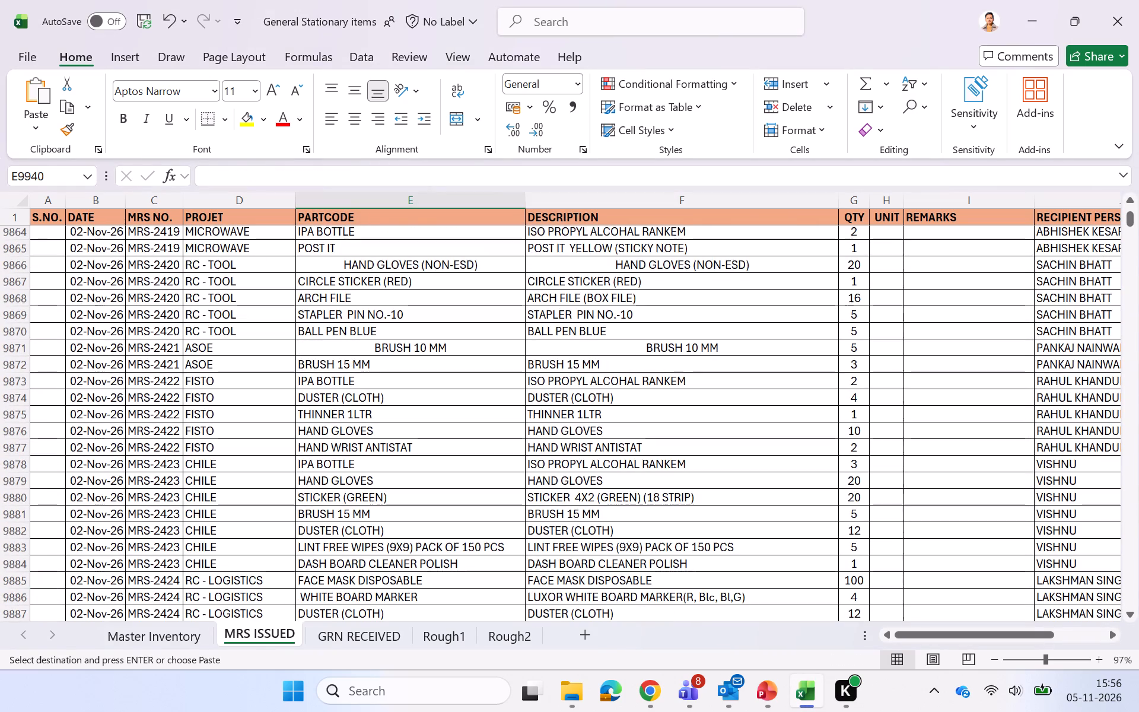
{"action": "scroll", "coordinate": [494, 250], "scroll_direction": "up", "scroll_amount": 3}
{"action": "scroll", "coordinate": [454, 335], "scroll_direction": "up", "scroll_amount": 1}
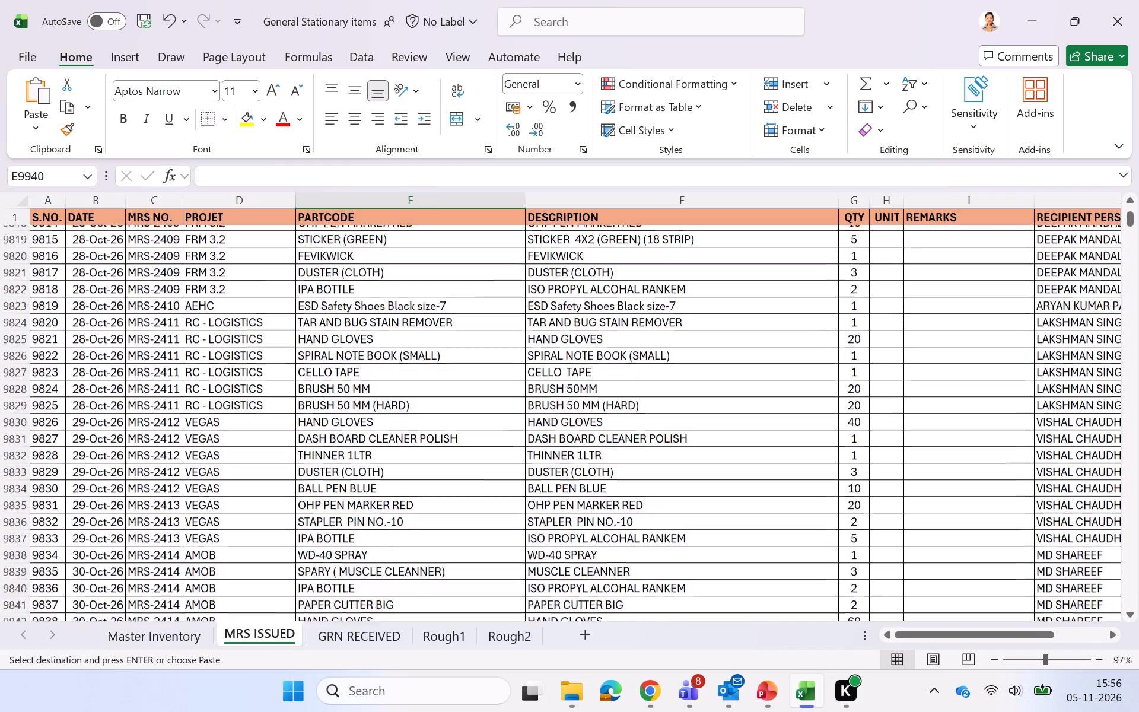
{"action": "scroll", "coordinate": [454, 335], "scroll_direction": "up", "scroll_amount": 3}
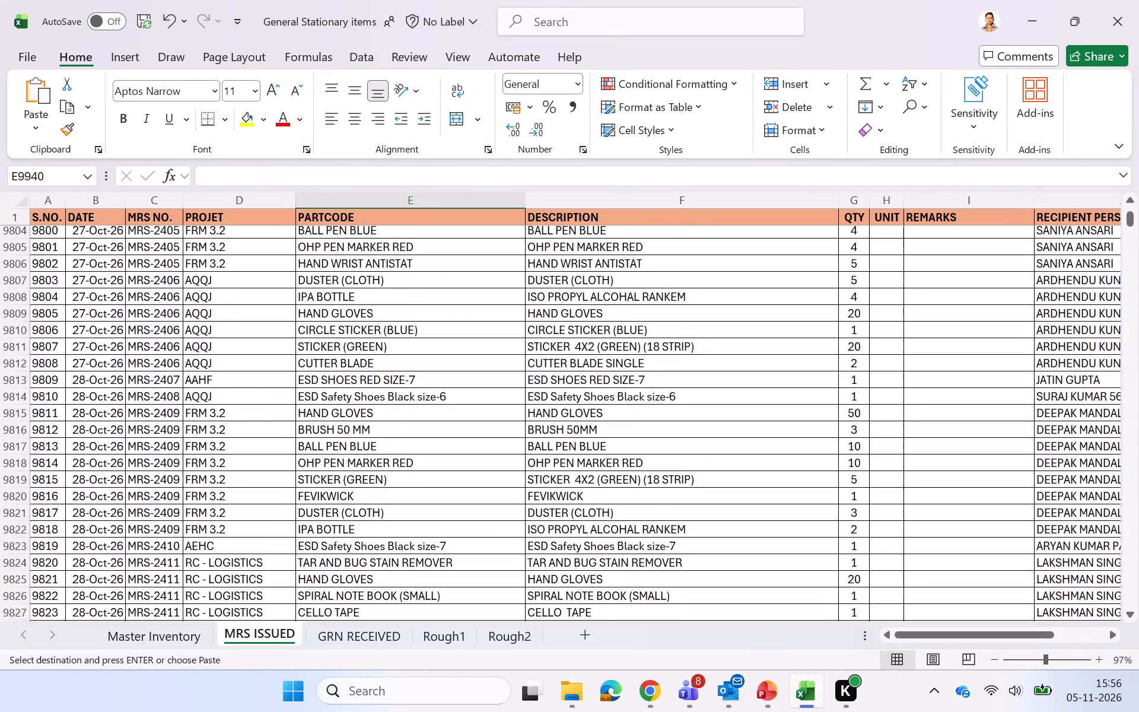
{"action": "scroll", "coordinate": [453, 380], "scroll_direction": "up", "scroll_amount": 3}
{"action": "scroll", "coordinate": [450, 432], "scroll_direction": "down", "scroll_amount": 2}
{"action": "left_click", "coordinate": [405, 530]}
{"action": "key", "text": "shift+Right"}
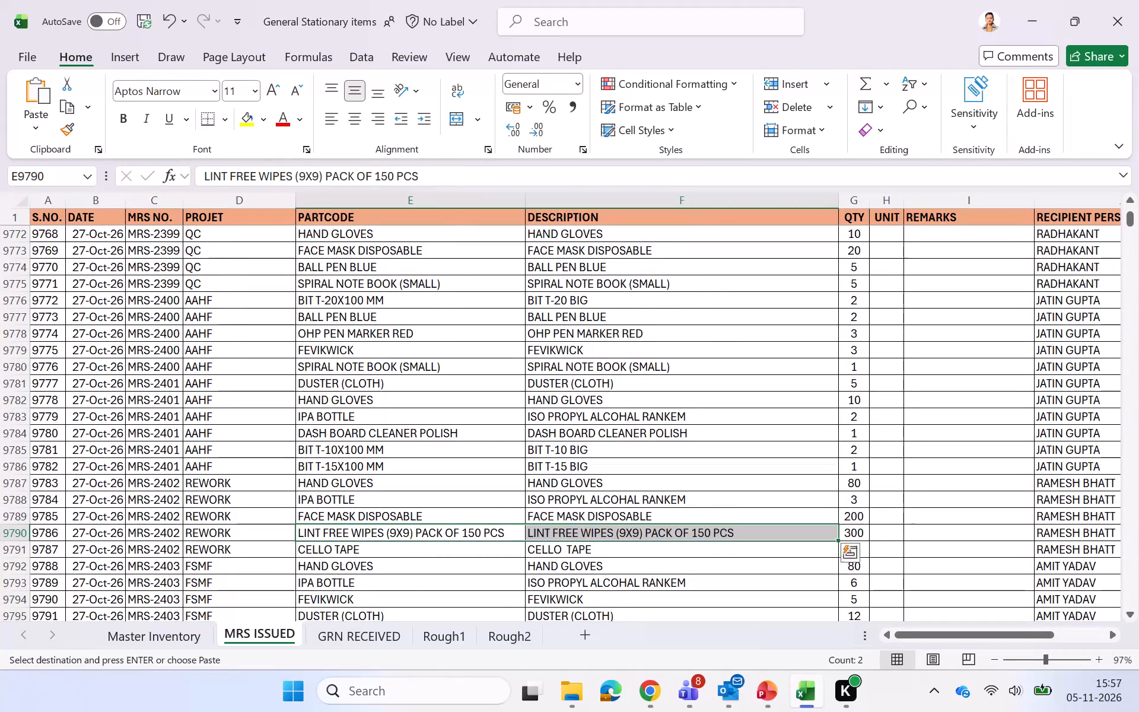
{"action": "key", "text": "ctrl+c"}
{"action": "key", "text": "ctrl+Down"}
{"action": "key", "text": "ctrl+Down"}
{"action": "key", "text": "ctrl+Up"}
{"action": "key", "text": "Down"}
{"action": "key", "text": "ctrl+v"}
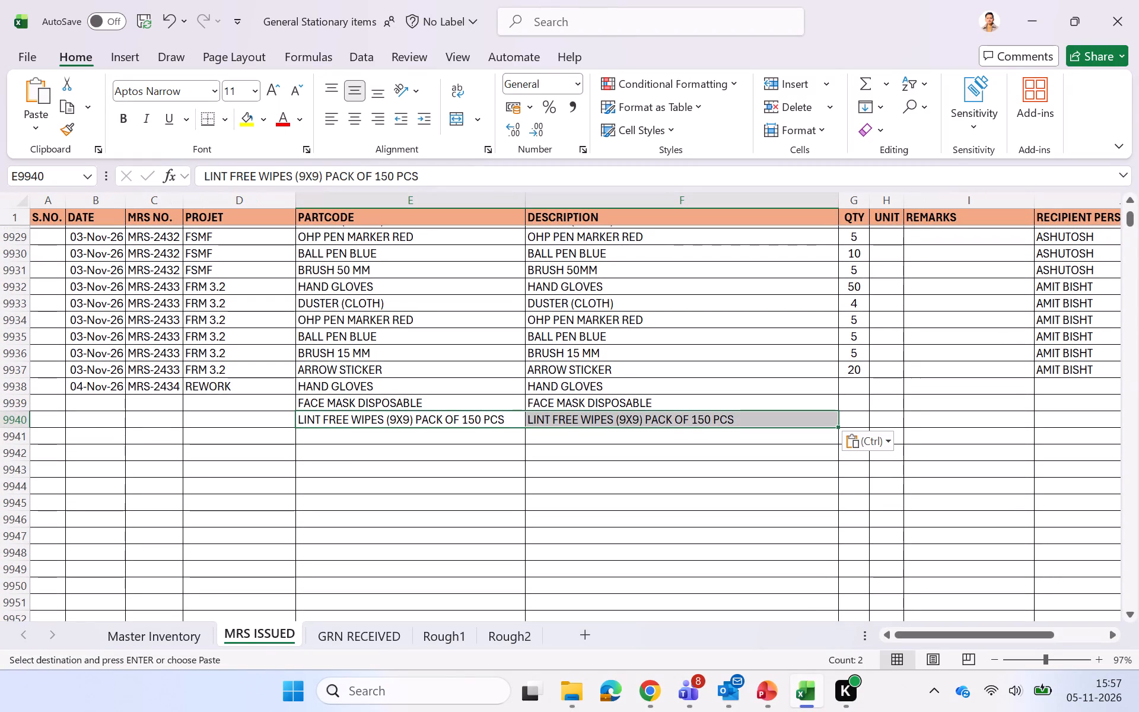
Copy the IPA BOTTLE partcode and description from the MRS-2429 entry into row 9941.
{"action": "left_click", "coordinate": [410, 356]}
{"action": "scroll", "coordinate": [410, 356], "scroll_direction": "up", "scroll_amount": 2}
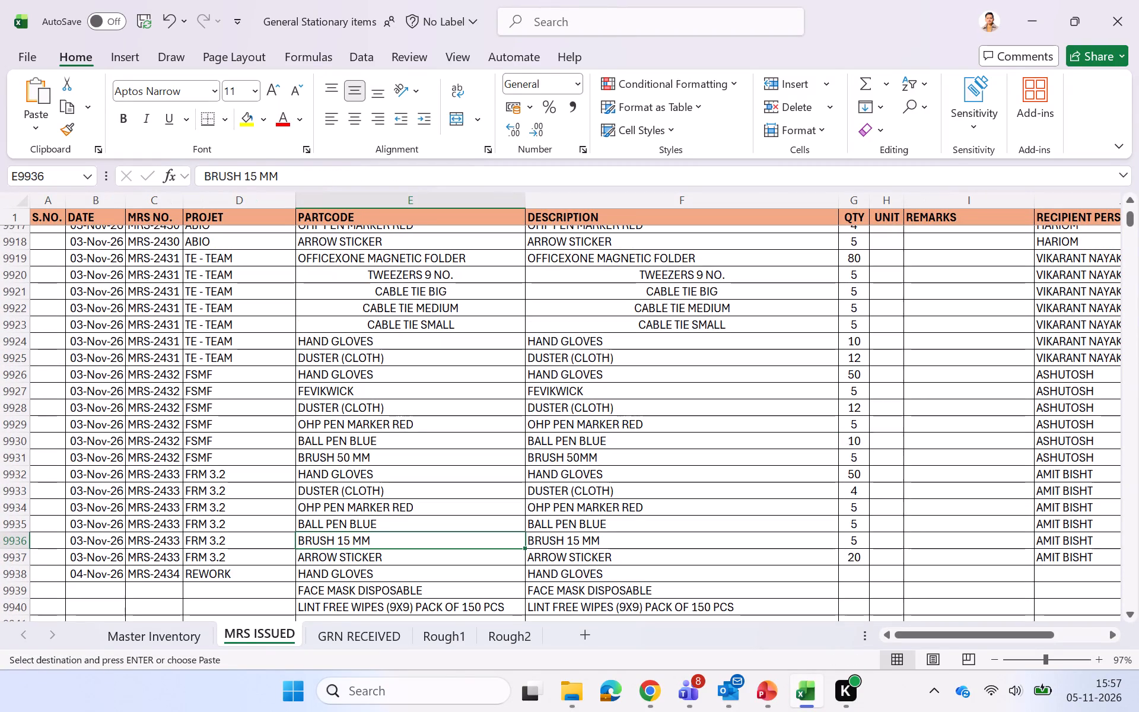
{"action": "scroll", "coordinate": [381, 320], "scroll_direction": "up", "scroll_amount": 2}
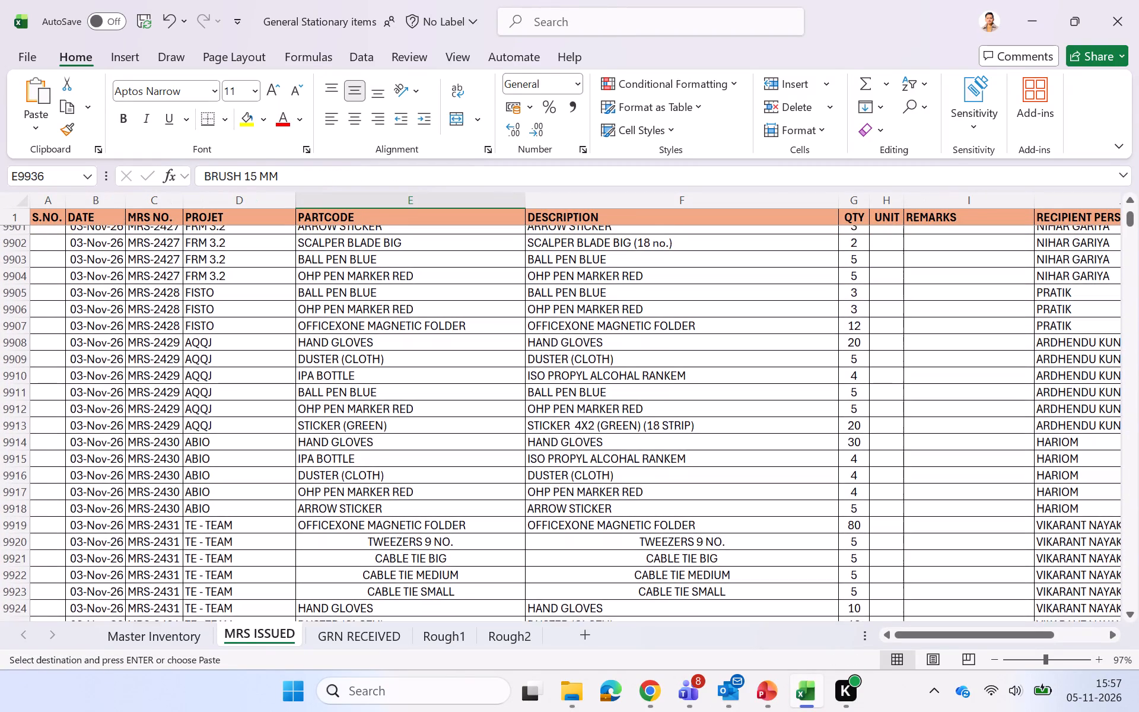
{"action": "left_click", "coordinate": [357, 387]}
{"action": "key", "text": "Up"}
{"action": "key", "text": "shift+Right"}
{"action": "key", "text": "ctrl+c"}
{"action": "key", "text": "ctrl+Down"}
{"action": "key", "text": "Down"}
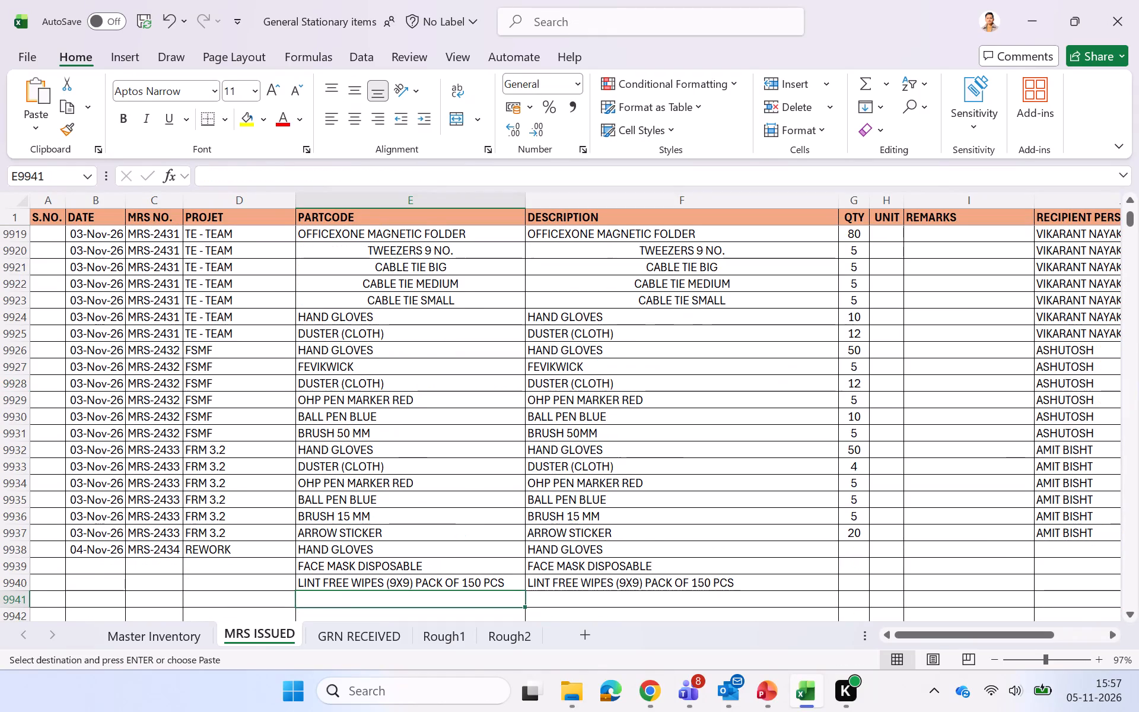
{"action": "key", "text": "ctrl+v"}
Find "INJ" in Master Inventory and check the balance stock of the INJECTION item.
{"action": "key", "text": "ctrl+Page_Up"}
{"action": "left_click", "coordinate": [294, 431]}
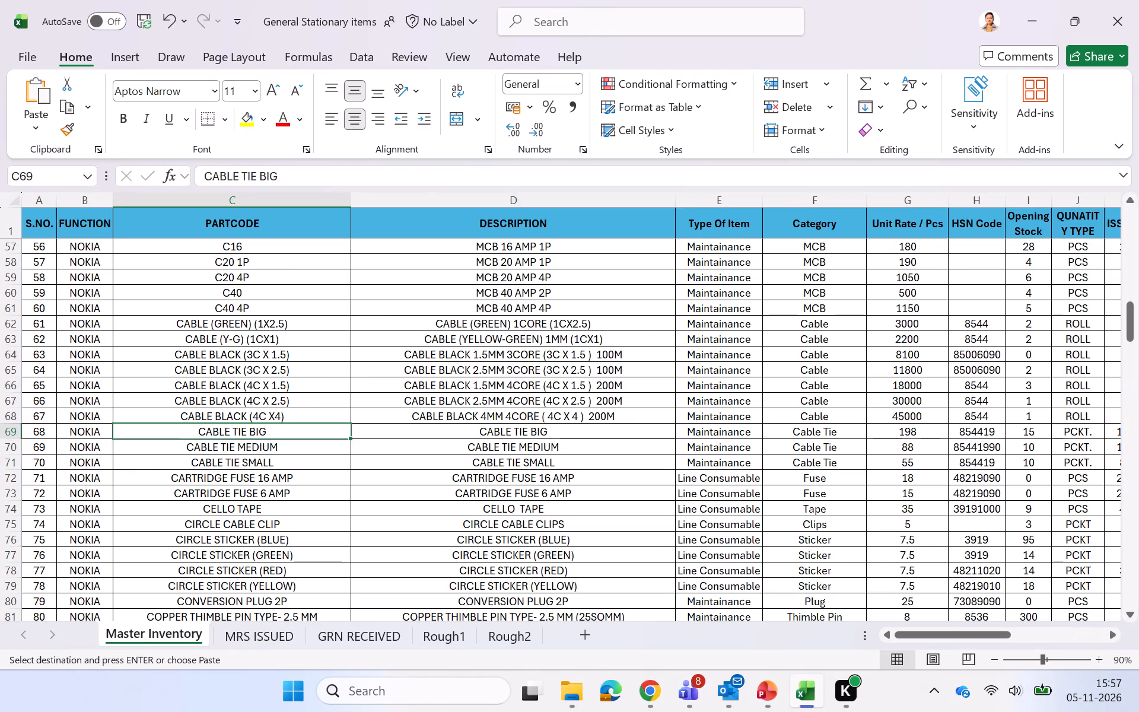
{"action": "key", "text": "ctrl+f"}
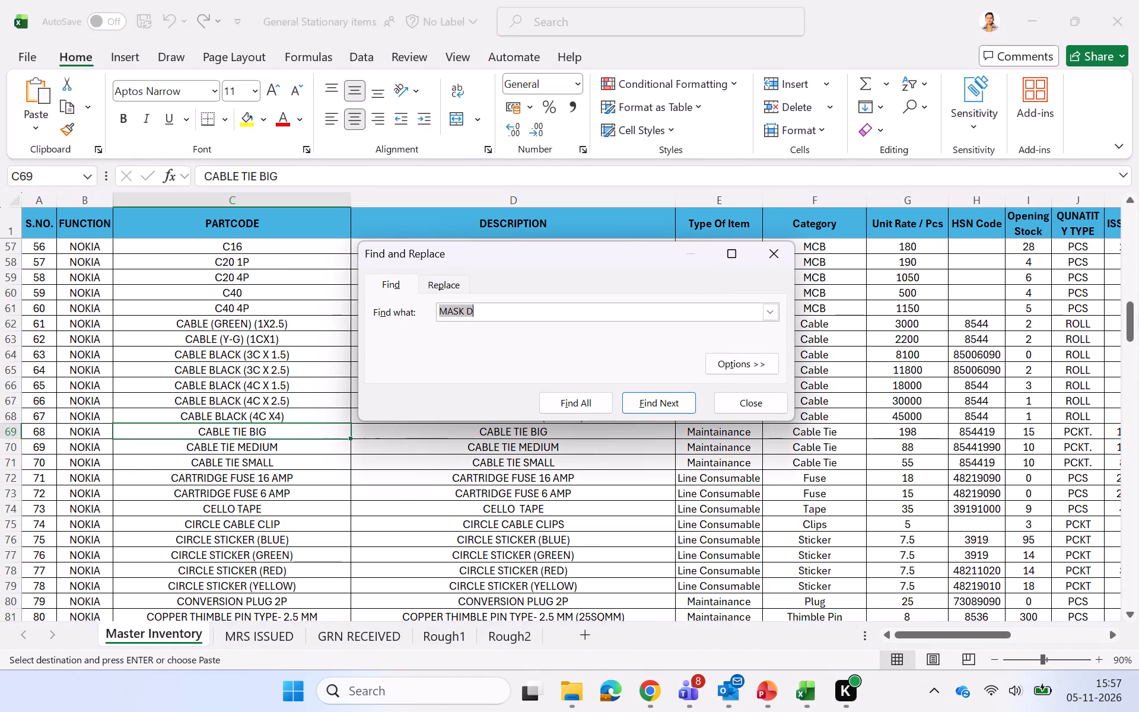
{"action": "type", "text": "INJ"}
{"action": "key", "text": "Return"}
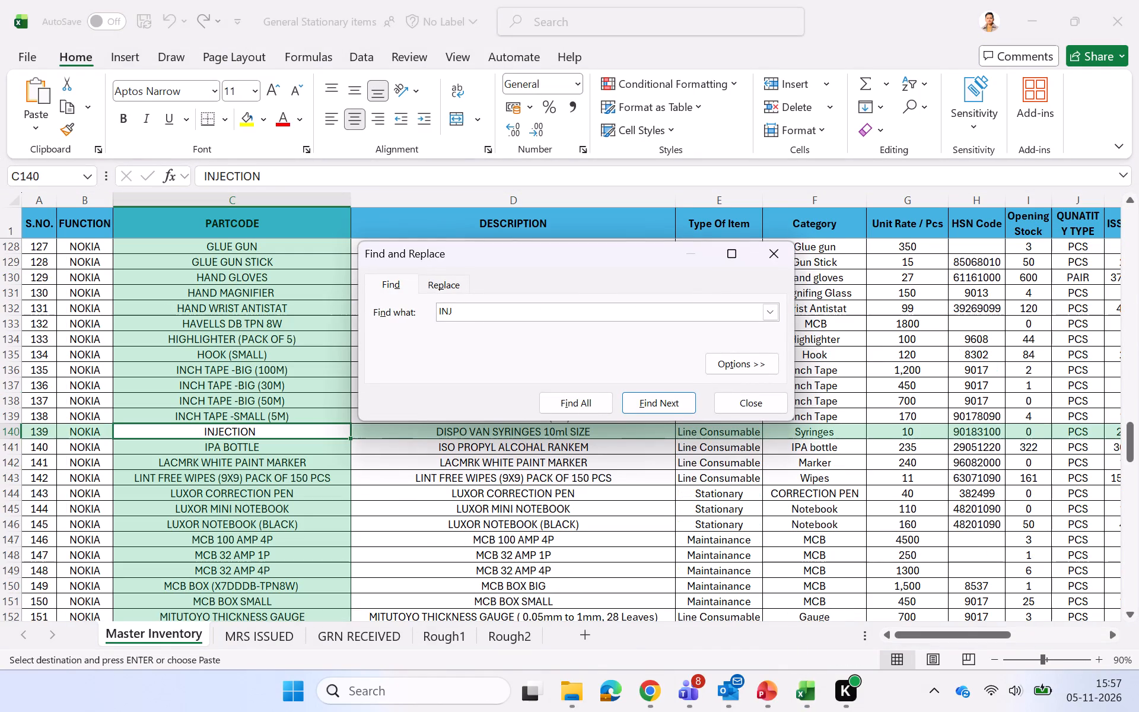
{"action": "left_click", "coordinate": [737, 397]}
{"action": "key", "text": "Right"}
{"action": "key", "text": "Right"}
{"action": "key", "text": "Right"}
{"action": "key", "text": "Right"}
{"action": "key", "text": "Right"}
{"action": "key", "text": "Right"}
{"action": "key", "text": "Right"}
{"action": "key", "text": "Right"}
{"action": "key", "text": "Right"}
{"action": "key", "text": "Right"}
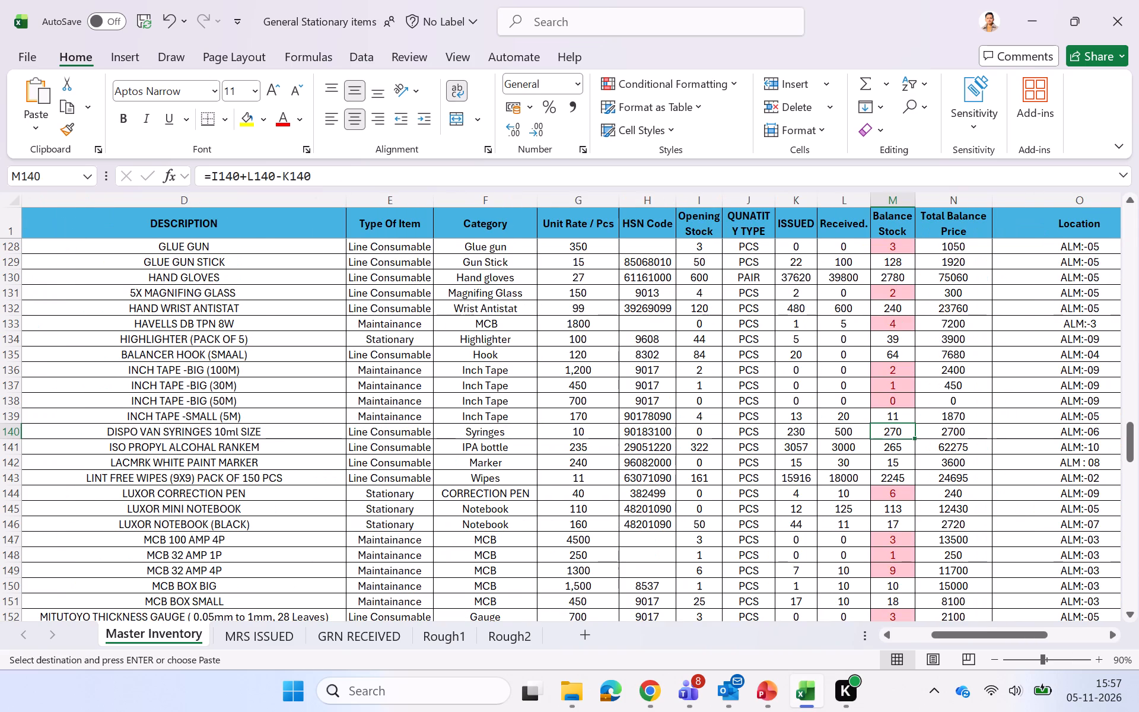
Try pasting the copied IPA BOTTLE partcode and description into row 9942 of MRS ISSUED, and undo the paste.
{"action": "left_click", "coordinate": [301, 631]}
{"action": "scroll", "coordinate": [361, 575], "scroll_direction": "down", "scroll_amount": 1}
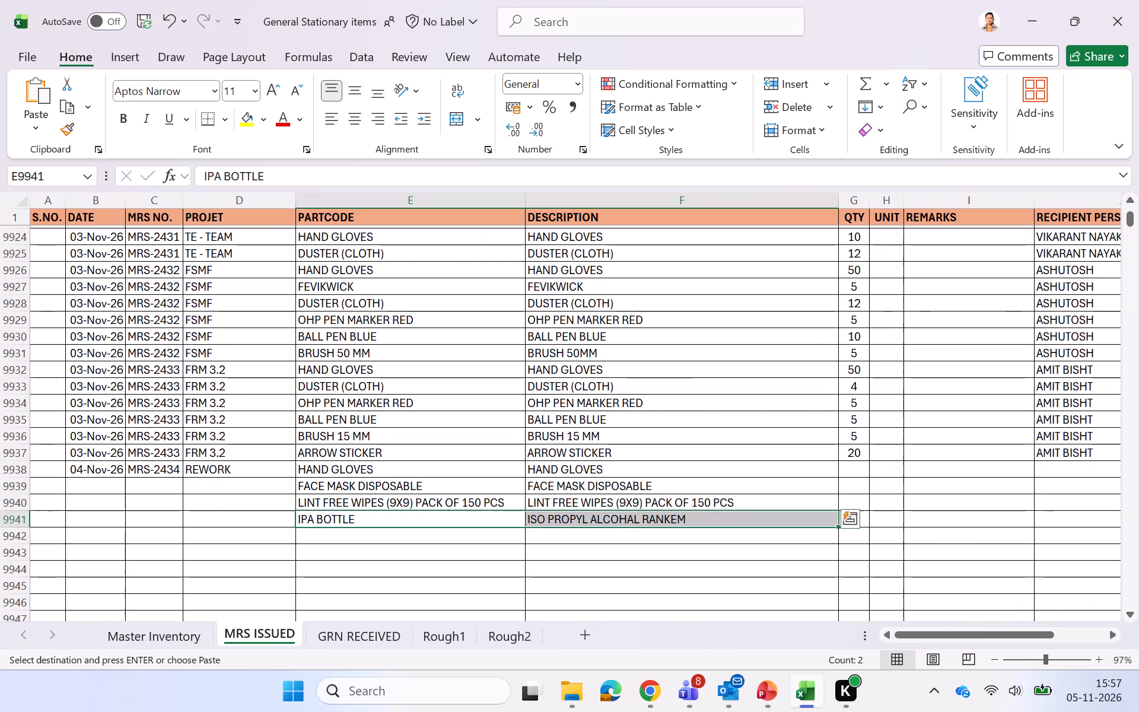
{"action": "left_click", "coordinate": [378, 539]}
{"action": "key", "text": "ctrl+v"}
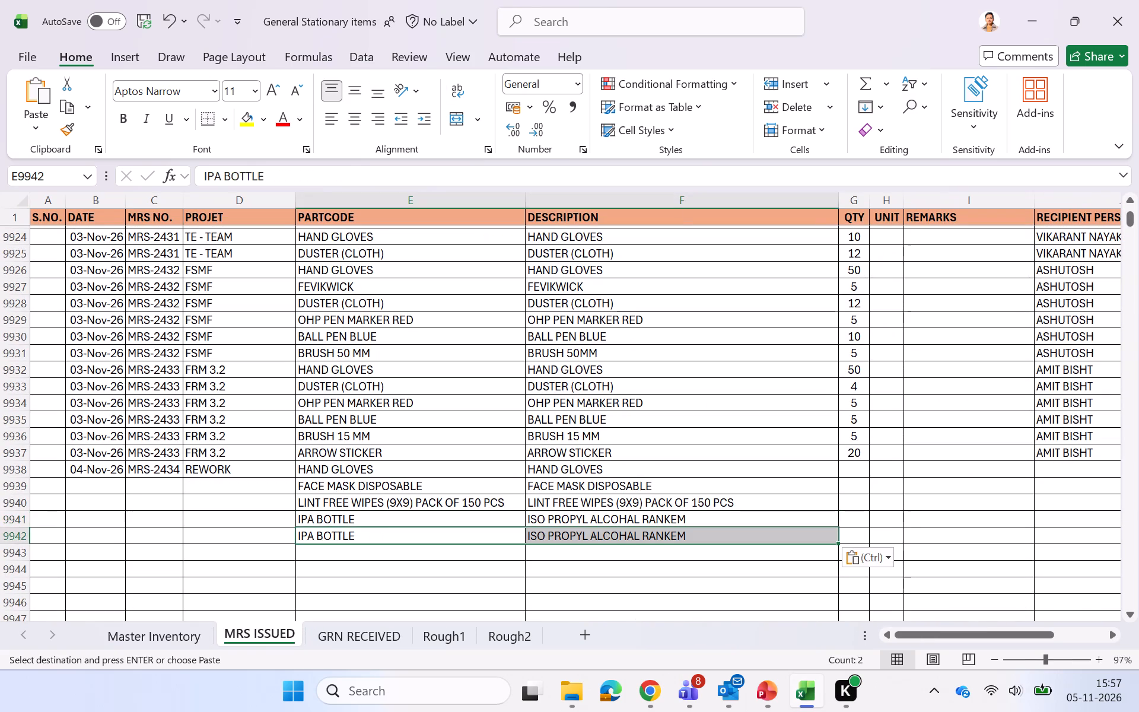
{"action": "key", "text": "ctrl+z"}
Copy the INJECTION partcode and its DISPO VAN SYRINGES 10ml SIZE description from Master Inventory into row 9942 of MRS ISSUED.
{"action": "key", "text": "ctrl+Page_Up"}
{"action": "key", "text": "Left"}
{"action": "key", "text": "Left"}
{"action": "key", "text": "Left"}
{"action": "key", "text": "Left"}
{"action": "key", "text": "Left"}
{"action": "key", "text": "Left"}
{"action": "key", "text": "Left"}
{"action": "key", "text": "Left"}
{"action": "key", "text": "Left"}
{"action": "key", "text": "Left"}
{"action": "key", "text": "Left"}
{"action": "key", "text": "Left"}
{"action": "key", "text": "Left"}
{"action": "key", "text": "Left"}
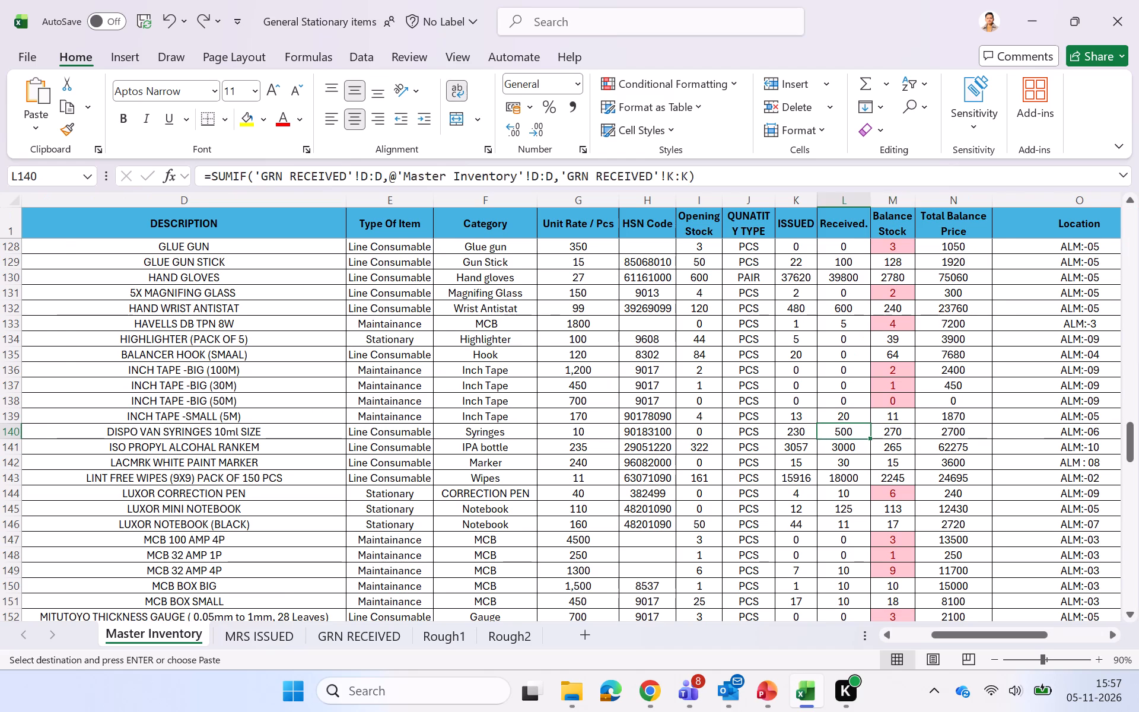
{"action": "key", "text": "Right"}
{"action": "key", "text": "Right"}
{"action": "key", "text": "shift+Right"}
{"action": "key", "text": "ctrl+c"}
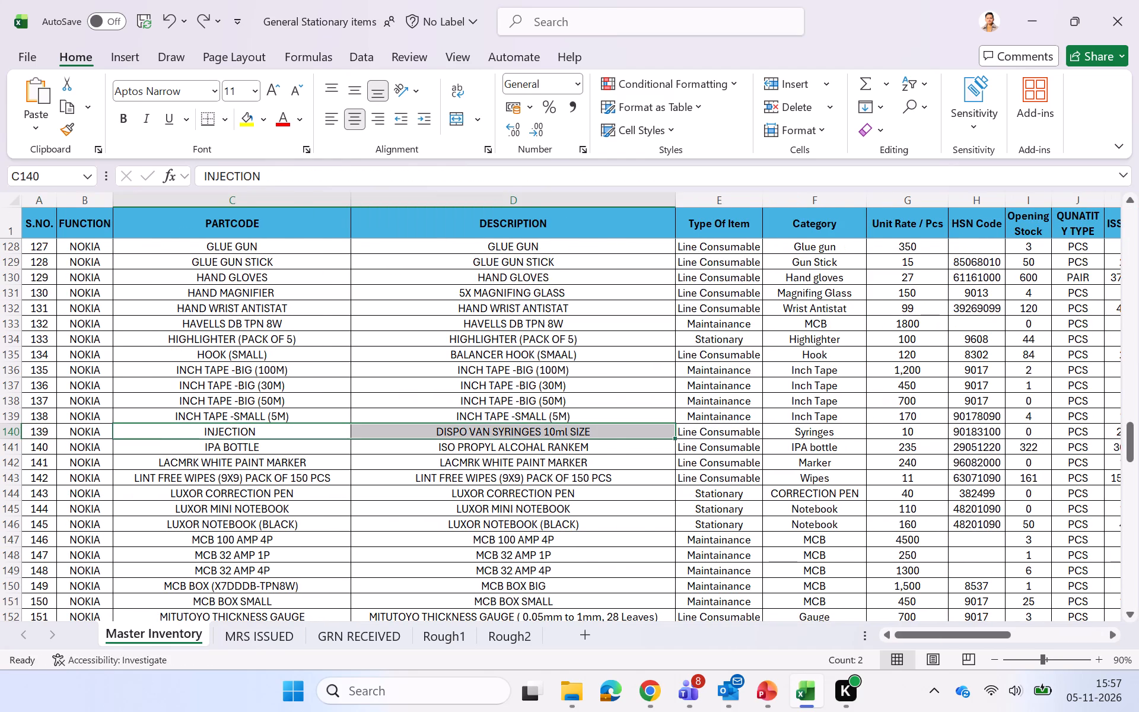
{"action": "key", "text": "ctrl+Page_Down"}
{"action": "key", "text": "ctrl+v"}
Enter the quantities 60, 200, 300, 3 and 30 for the items in rows 9938 to 9942.
{"action": "key", "text": "ctrl+Right"}
{"action": "key", "text": "Right"}
{"action": "key", "text": "Up"}
{"action": "key", "text": "Up"}
{"action": "key", "text": "Up"}
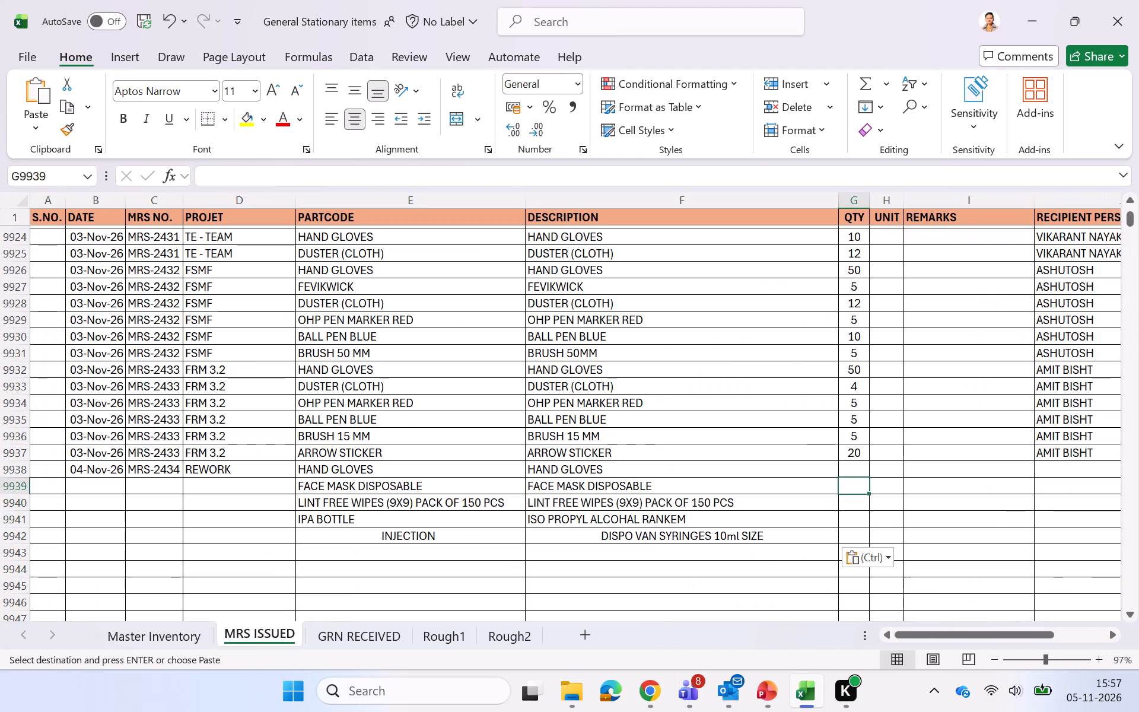
{"action": "key", "text": "Up"}
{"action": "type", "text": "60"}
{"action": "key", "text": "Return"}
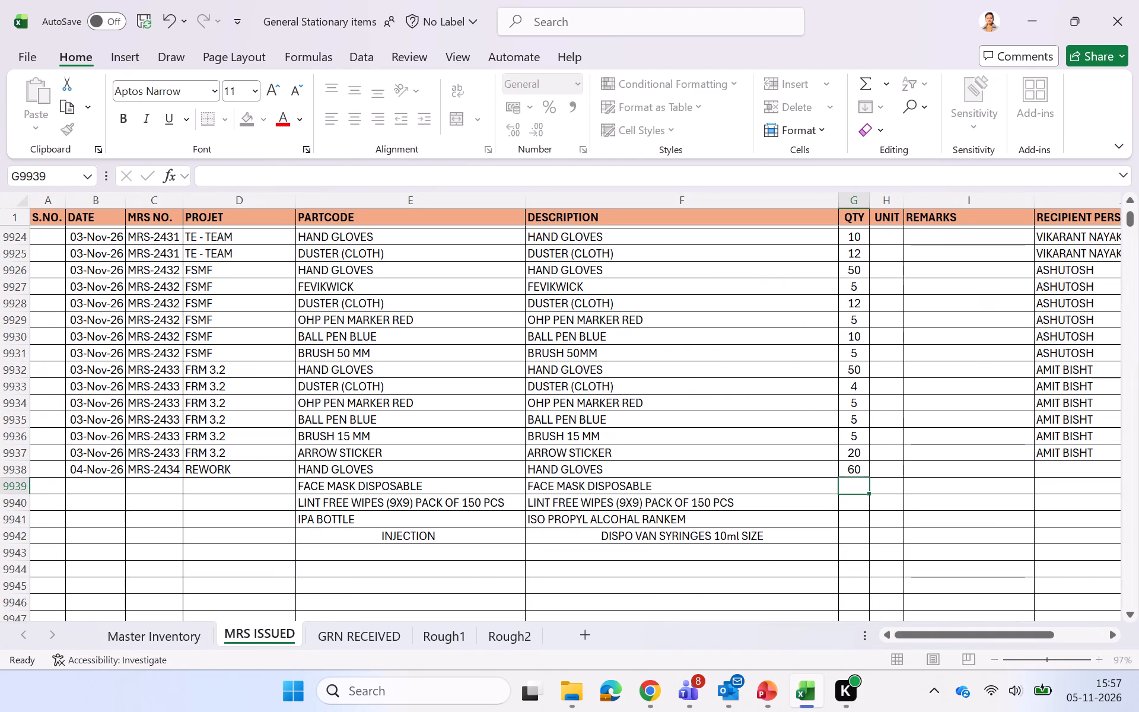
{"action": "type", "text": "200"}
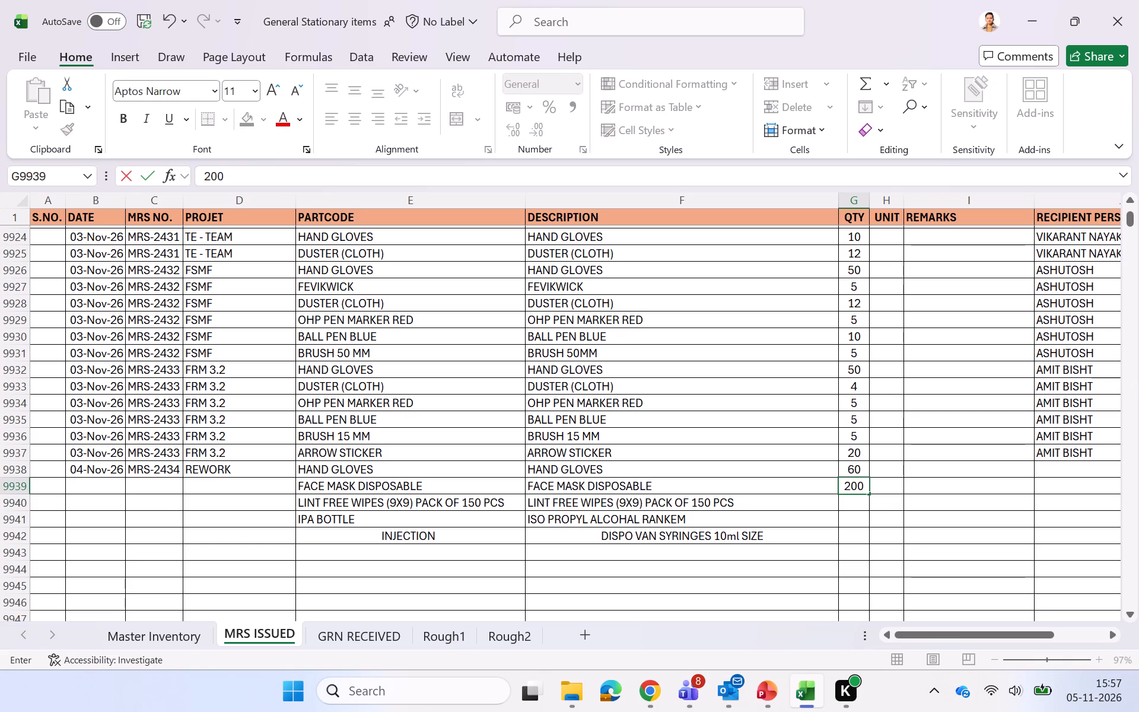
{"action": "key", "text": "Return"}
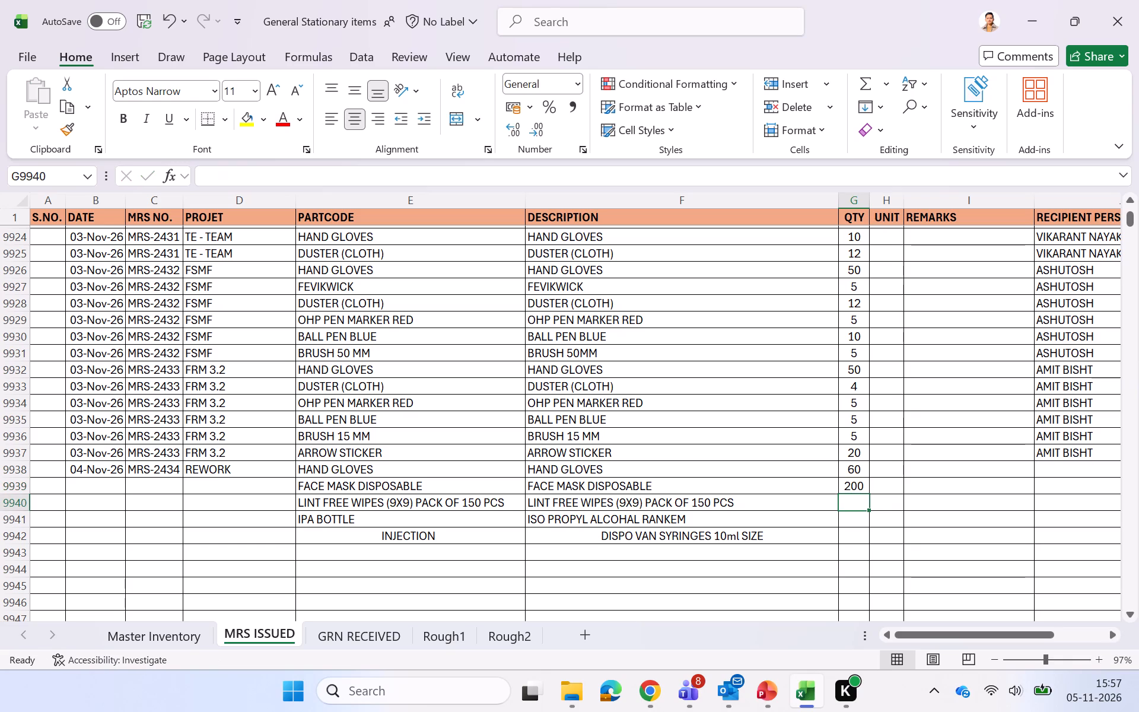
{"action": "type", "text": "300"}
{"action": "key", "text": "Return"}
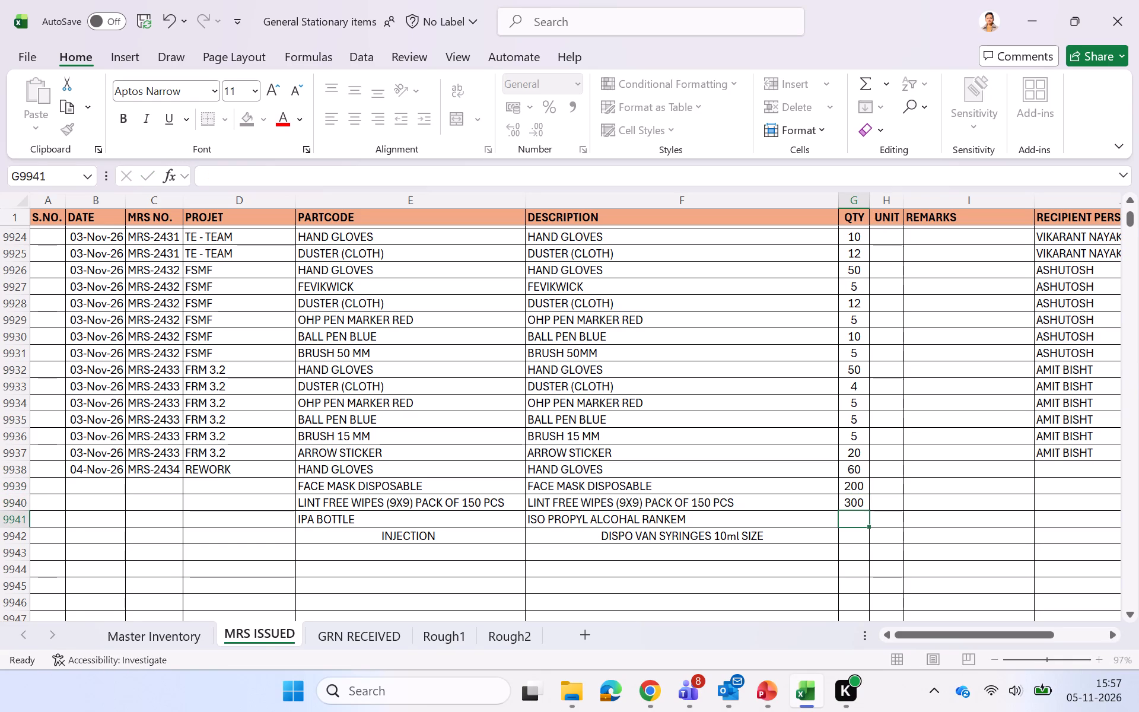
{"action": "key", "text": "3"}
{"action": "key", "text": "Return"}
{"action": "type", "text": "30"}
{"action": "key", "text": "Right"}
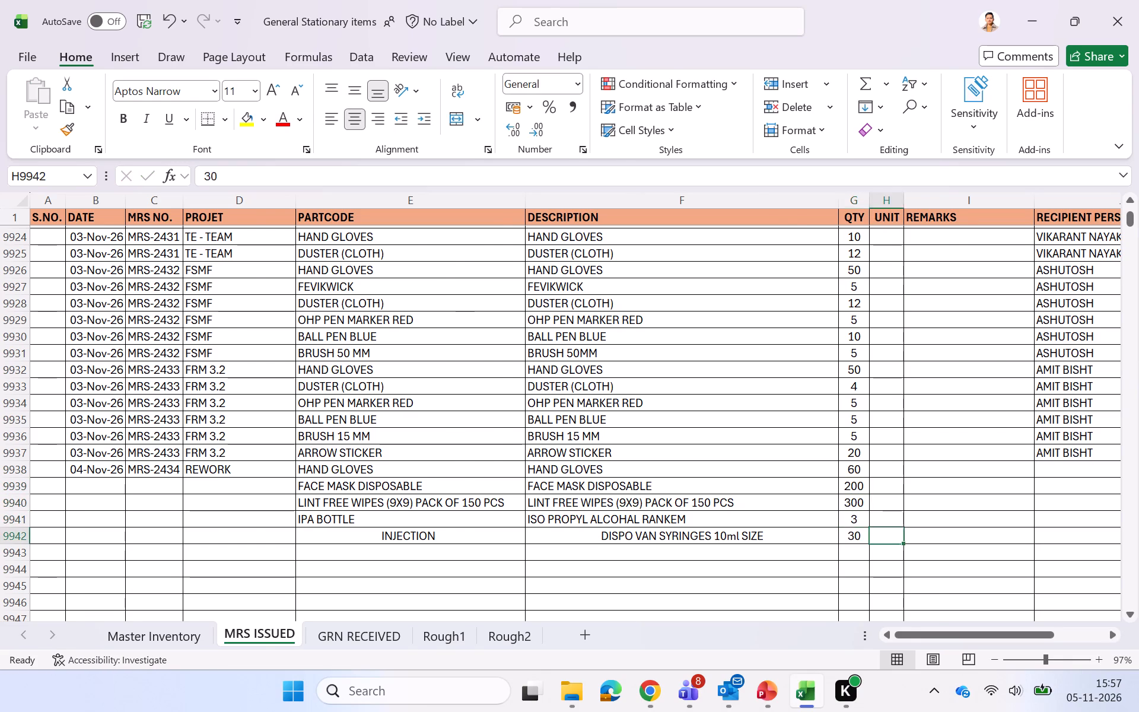
Enter the existing recipient whose name starts with RAMESH in row 9938 and fill the name down to row 9942.
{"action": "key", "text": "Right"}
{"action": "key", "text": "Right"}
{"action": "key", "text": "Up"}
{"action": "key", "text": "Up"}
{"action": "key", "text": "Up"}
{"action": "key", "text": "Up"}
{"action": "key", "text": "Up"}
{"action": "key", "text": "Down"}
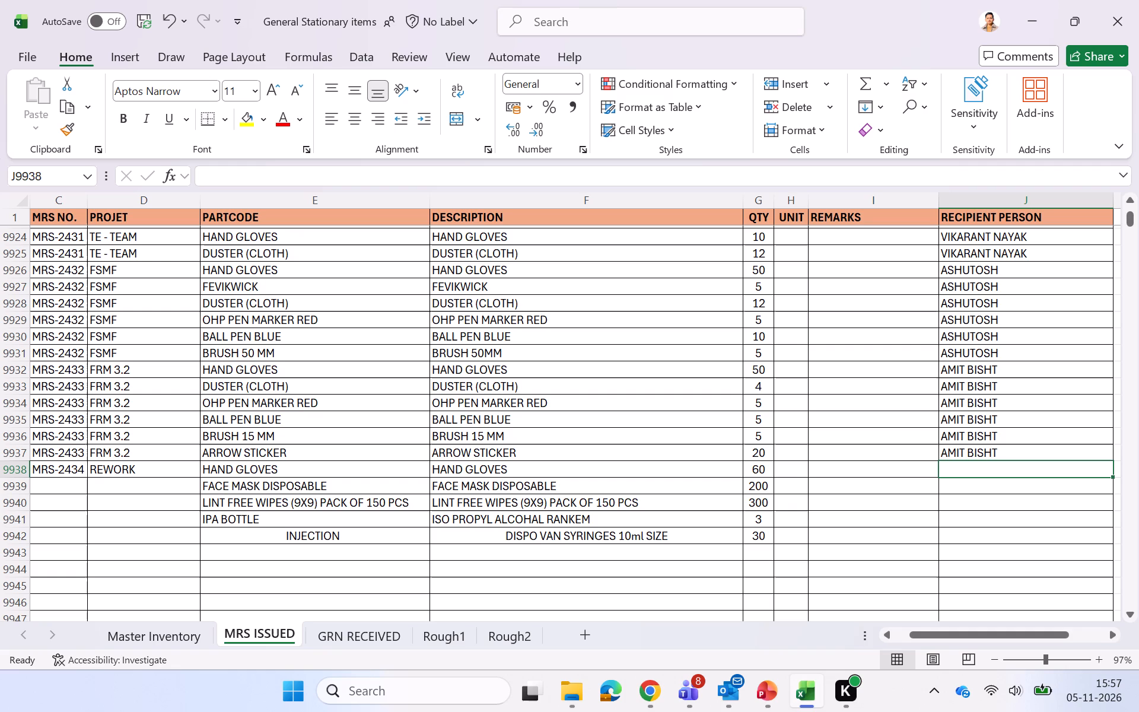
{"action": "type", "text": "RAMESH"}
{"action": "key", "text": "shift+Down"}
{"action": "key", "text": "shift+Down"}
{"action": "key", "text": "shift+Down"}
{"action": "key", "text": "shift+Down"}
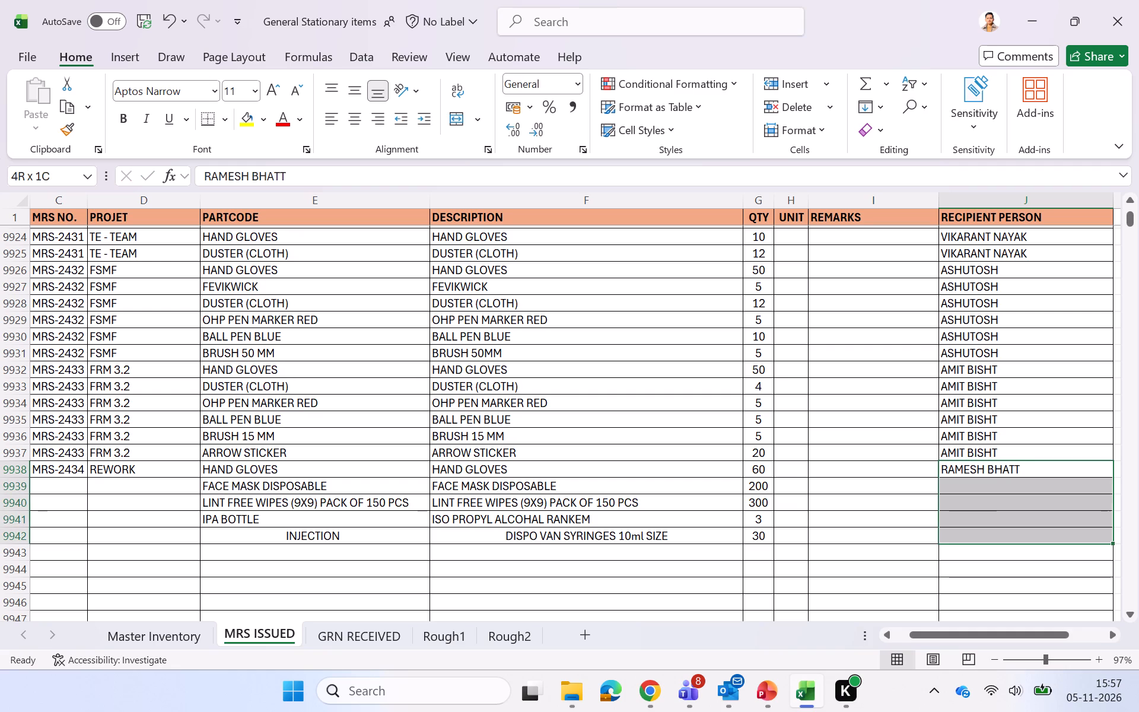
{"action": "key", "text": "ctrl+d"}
Fill the date 04-Nov-26, MRS-2434 and project REWORK from row 9938 down to row 9942.
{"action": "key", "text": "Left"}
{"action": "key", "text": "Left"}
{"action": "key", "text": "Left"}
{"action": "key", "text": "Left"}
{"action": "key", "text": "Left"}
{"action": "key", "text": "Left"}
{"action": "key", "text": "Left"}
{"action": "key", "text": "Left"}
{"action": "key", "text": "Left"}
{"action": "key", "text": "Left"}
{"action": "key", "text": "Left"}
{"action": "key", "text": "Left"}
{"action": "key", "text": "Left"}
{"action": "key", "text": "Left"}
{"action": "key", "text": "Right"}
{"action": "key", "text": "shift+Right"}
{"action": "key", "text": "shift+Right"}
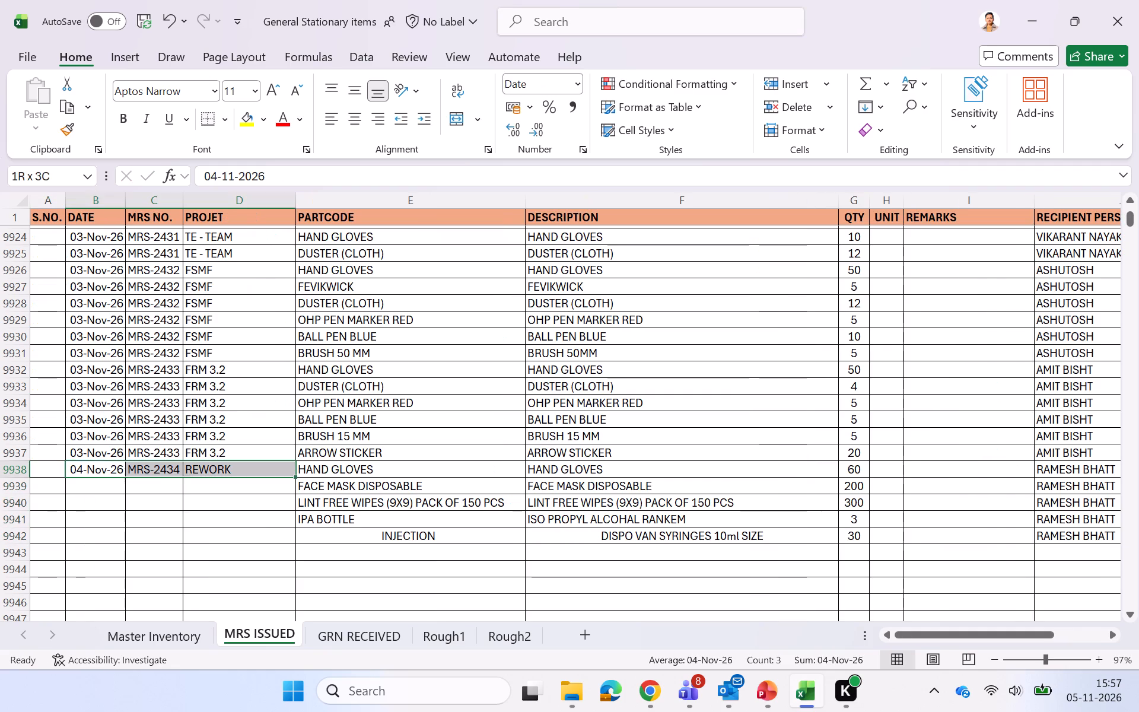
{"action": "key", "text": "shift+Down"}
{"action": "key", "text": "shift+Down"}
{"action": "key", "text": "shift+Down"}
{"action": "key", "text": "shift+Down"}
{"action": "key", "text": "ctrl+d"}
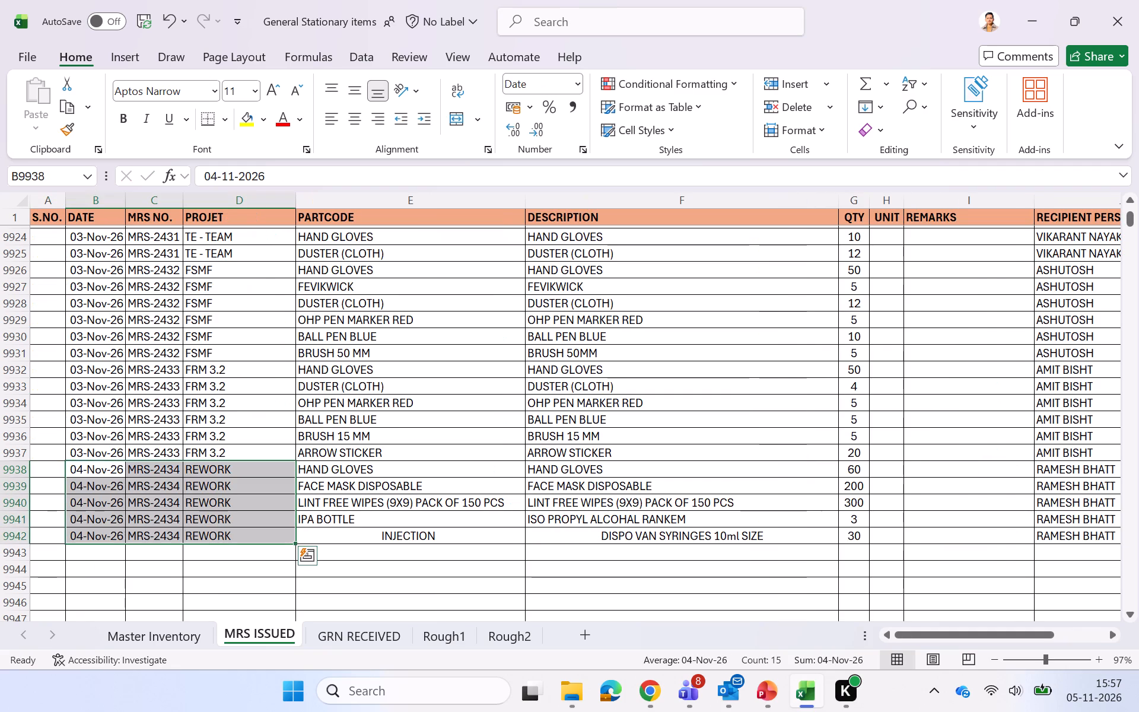
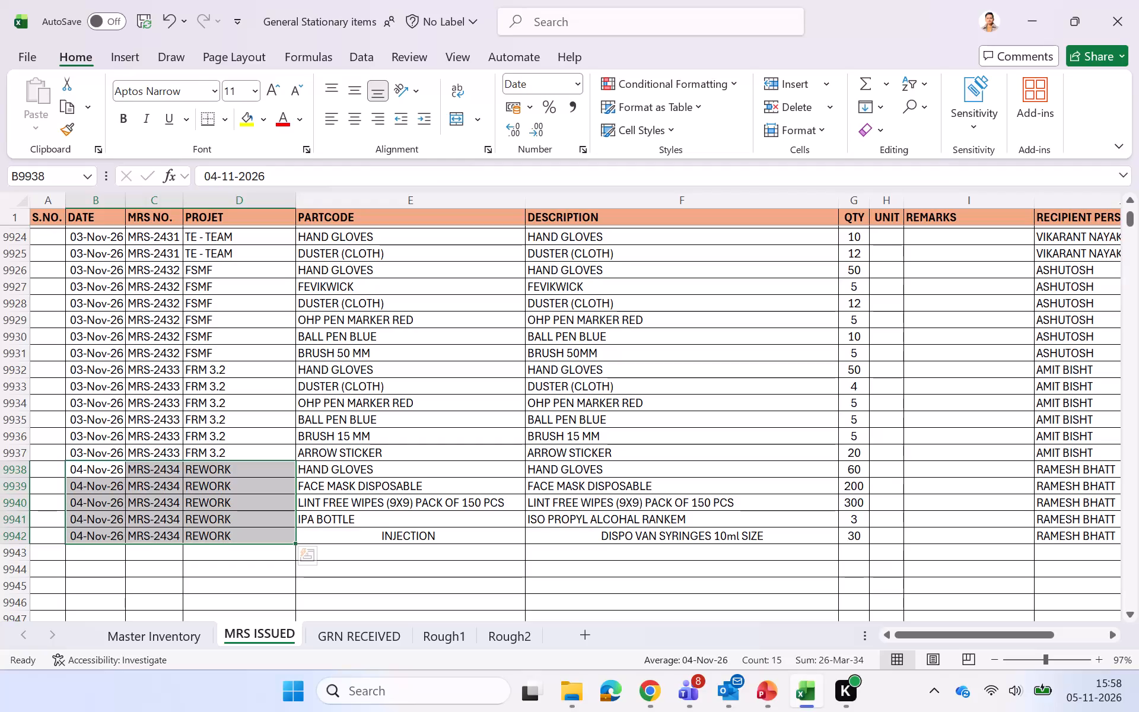
Start a new requisition in row 9943 with date 04-Nov-26, MRS-2435 and project AIRSCALE.
{"action": "left_click", "coordinate": [91, 577]}
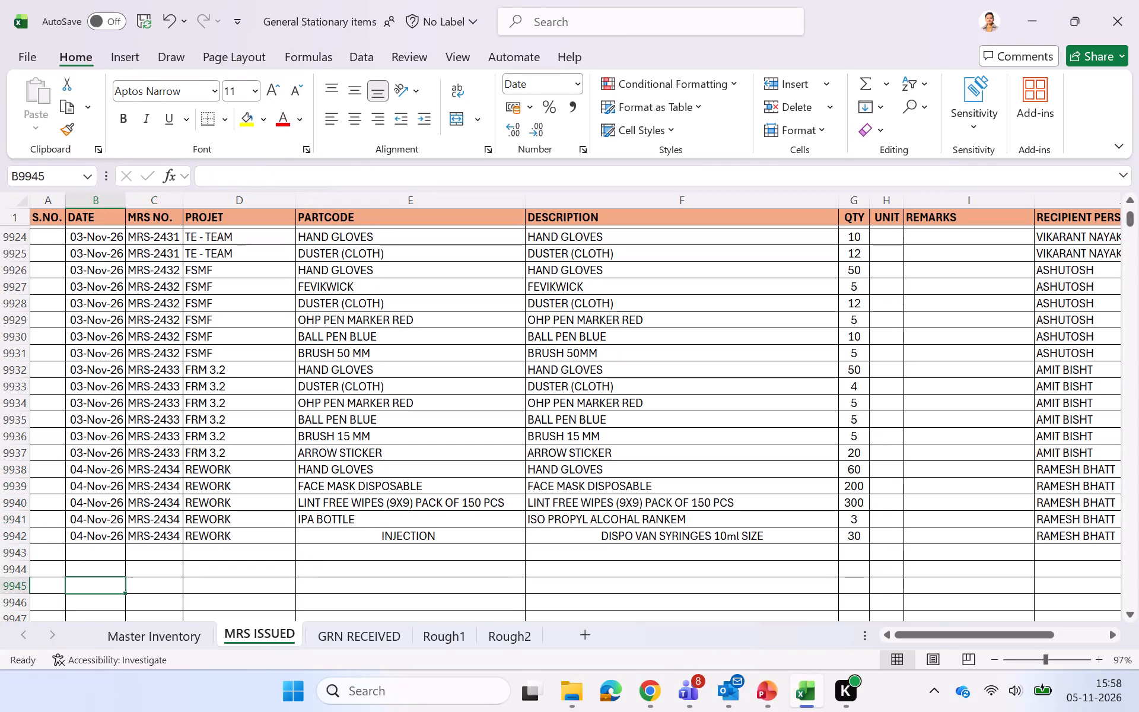
{"action": "key", "text": "Up"}
{"action": "key", "text": "Up"}
{"action": "key", "text": "Up"}
{"action": "key", "text": "ctrl+c"}
{"action": "key", "text": "Down"}
{"action": "key", "text": "ctrl+v"}
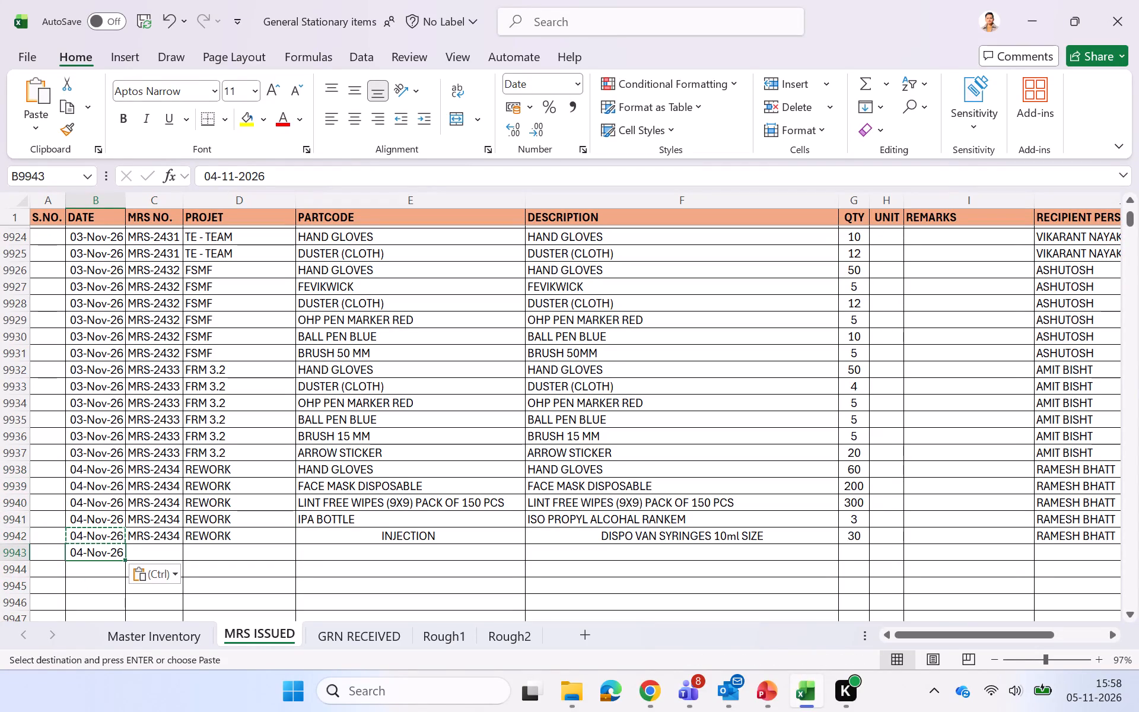
{"action": "double_click", "coordinate": [167, 533]}
{"action": "double_click", "coordinate": [179, 542]}
{"action": "left_click", "coordinate": [237, 557]}
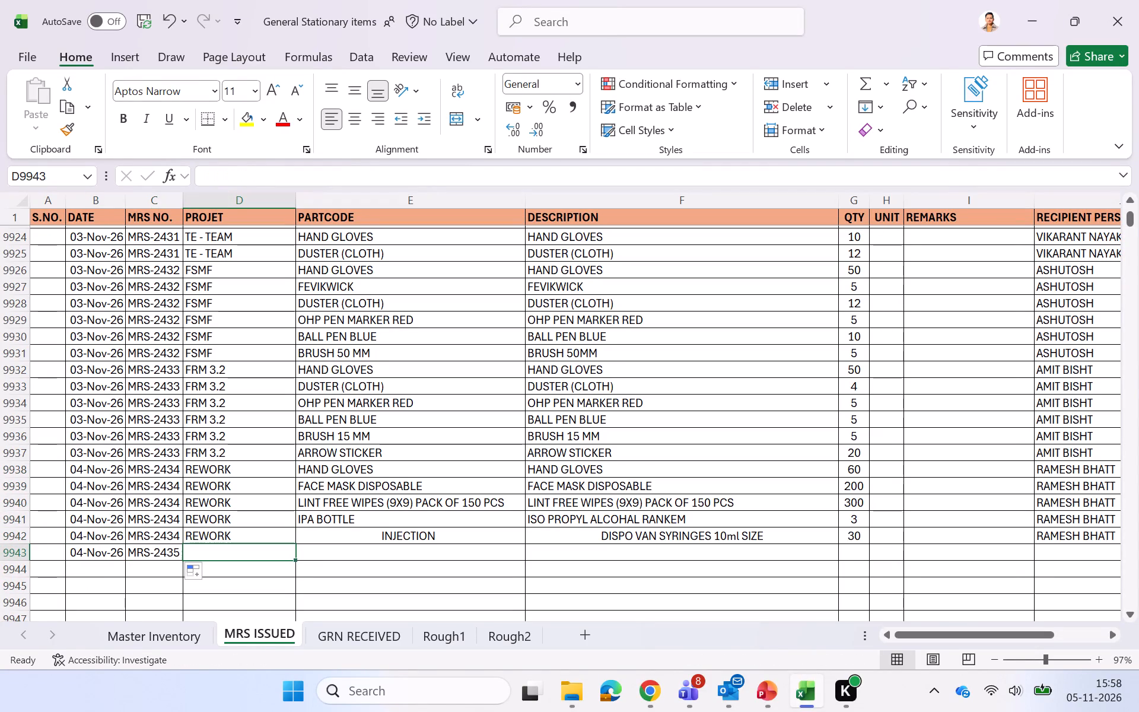
{"action": "type", "text": "AIRSCAE"}
{"action": "key", "text": "BackSpace"}
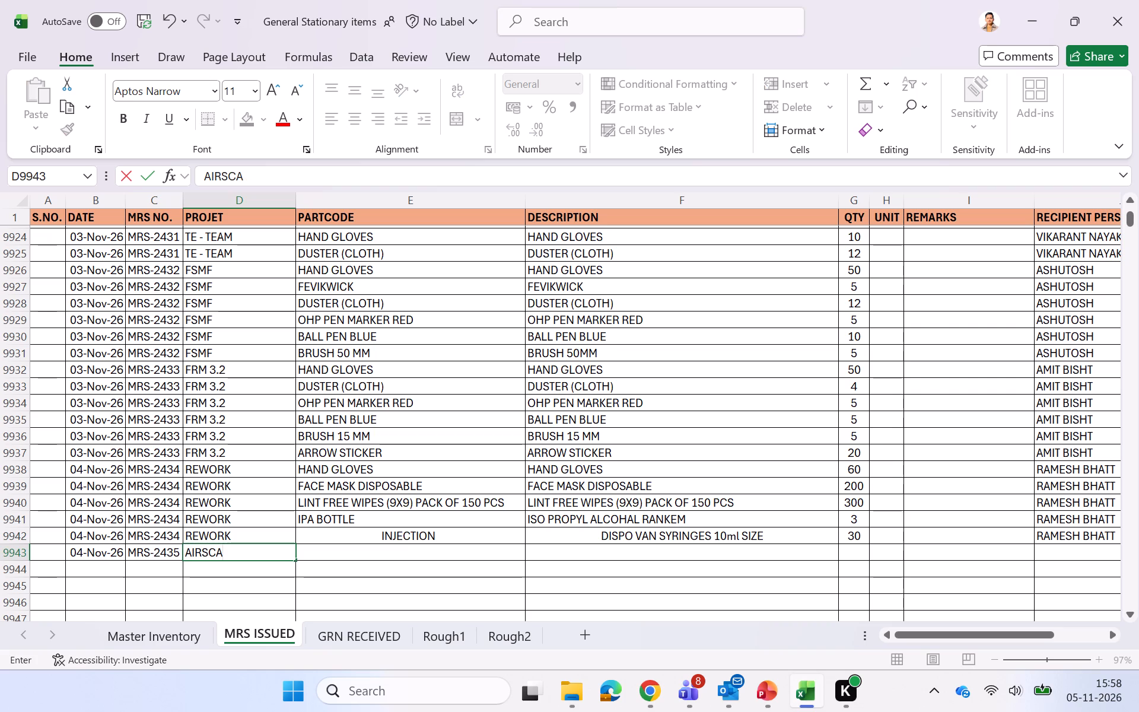
{"action": "type", "text": "LE]"}
{"action": "key", "text": "BackSpace"}
{"action": "key", "text": "Return"}
Copy the IPA BOTTLE partcode and its ISO PROPYL ALCOHAL RANKEM description from row 9941 into row 9943.
{"action": "key", "text": "Up"}
{"action": "key", "text": "Right"}
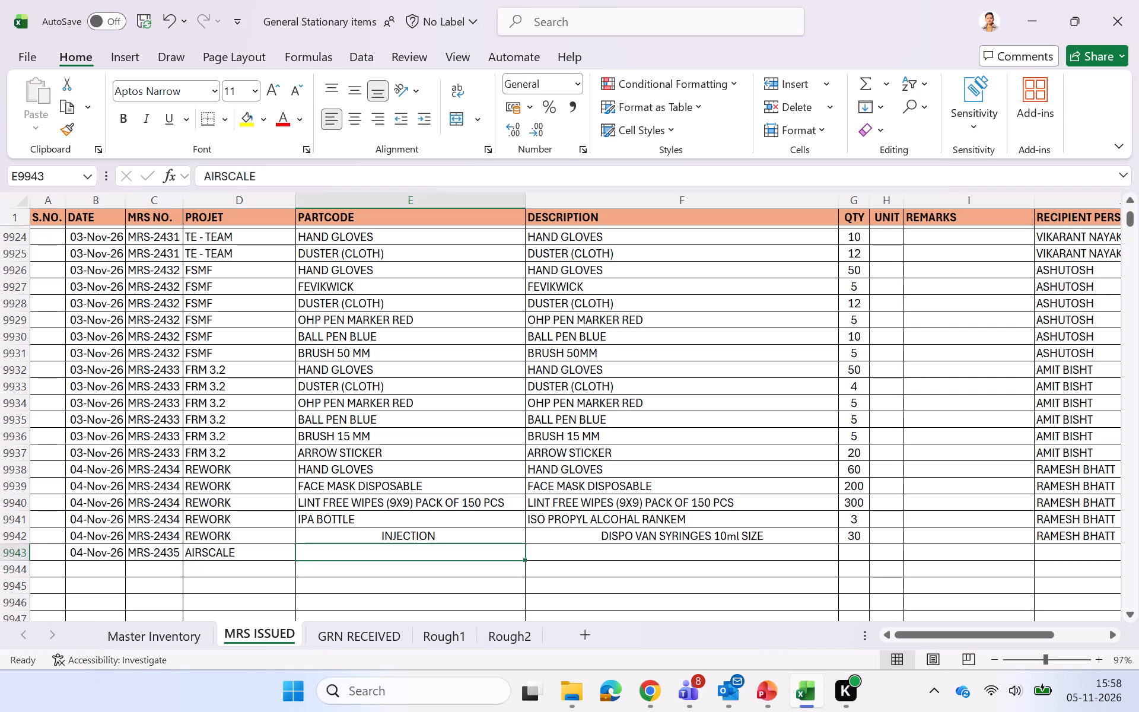
{"action": "key", "text": "Up"}
{"action": "key", "text": "Up"}
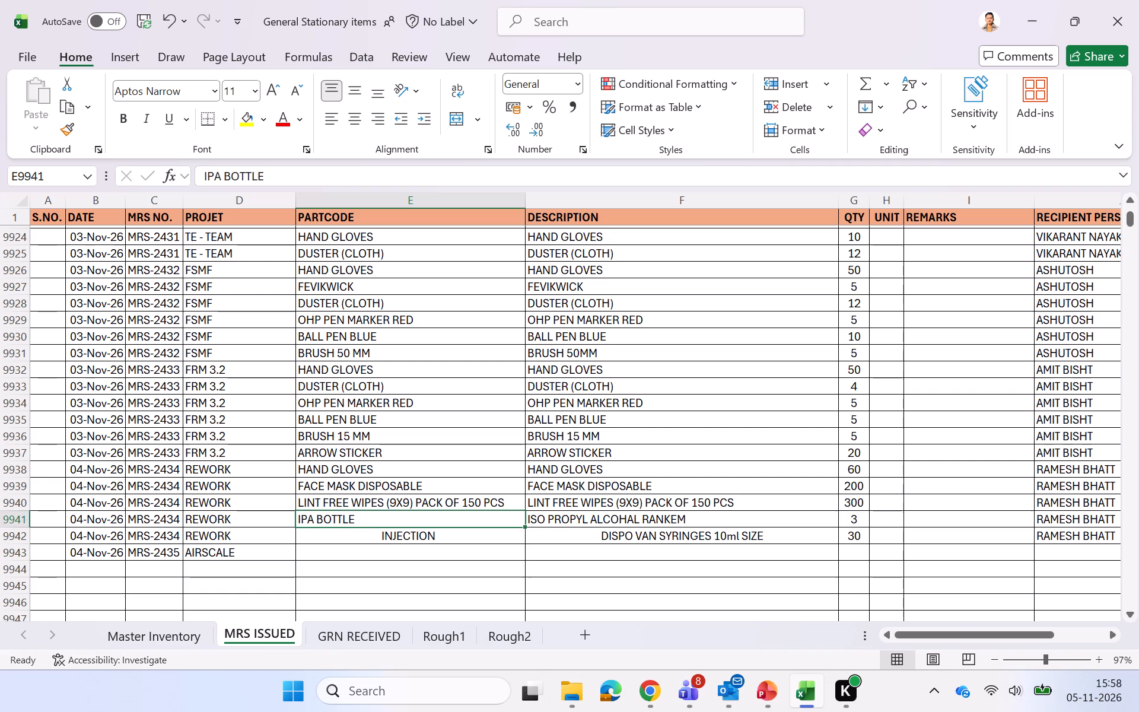
{"action": "key", "text": "shift+Right"}
{"action": "key", "text": "ctrl+c"}
{"action": "key", "text": "Down"}
{"action": "key", "text": "ctrl+Down"}
{"action": "key", "text": "ctrl+v"}
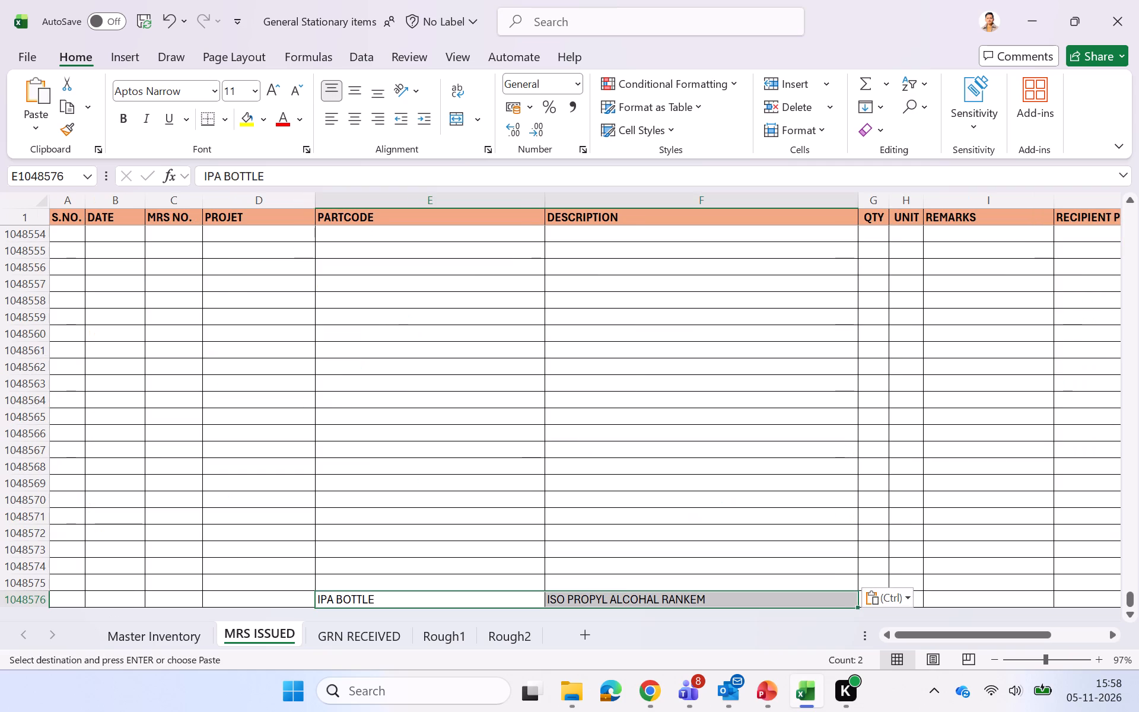
{"action": "key", "text": "ctrl+z"}
{"action": "key", "text": "ctrl+Up"}
{"action": "key", "text": "Down"}
{"action": "key", "text": "ctrl+v"}
{"action": "scroll", "coordinate": [237, 557], "scroll_direction": "up", "scroll_amount": 1}
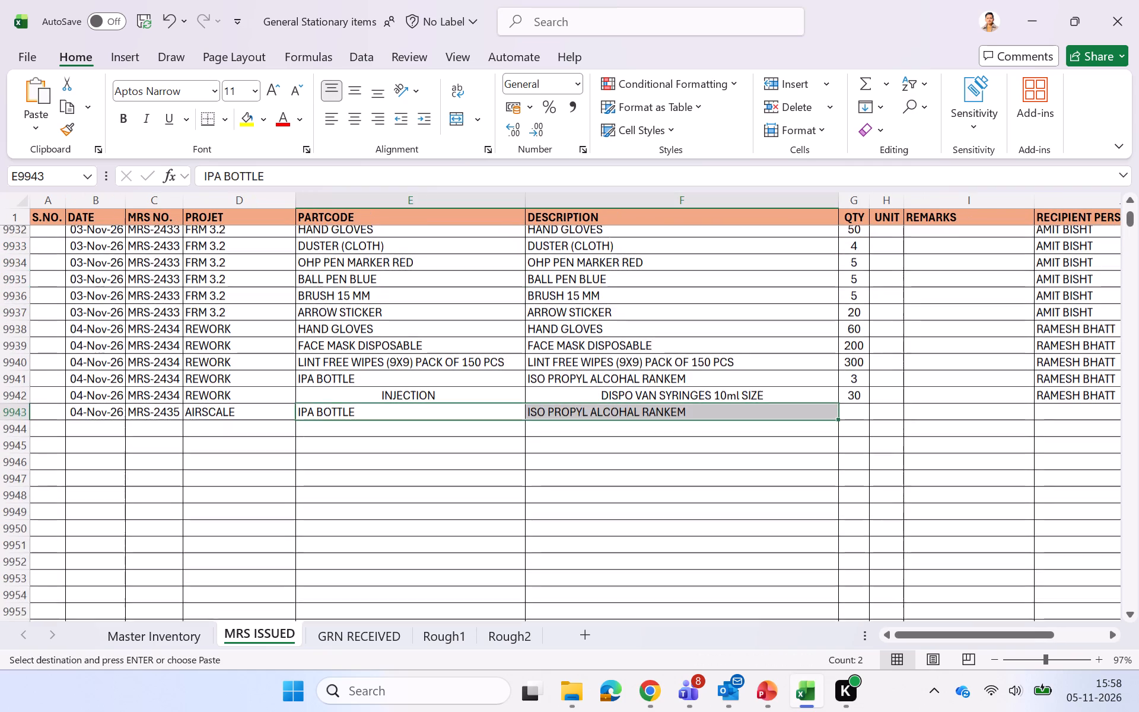
Copy the OHP PEN MARKER RED and BALL PEN BLUE partcodes and descriptions from rows 9934 and 9935 into rows 9944 and 9945.
{"action": "scroll", "coordinate": [237, 557], "scroll_direction": "up", "scroll_amount": 1}
{"action": "key", "text": "Left"}
{"action": "key", "text": "Up"}
{"action": "key", "text": "Right"}
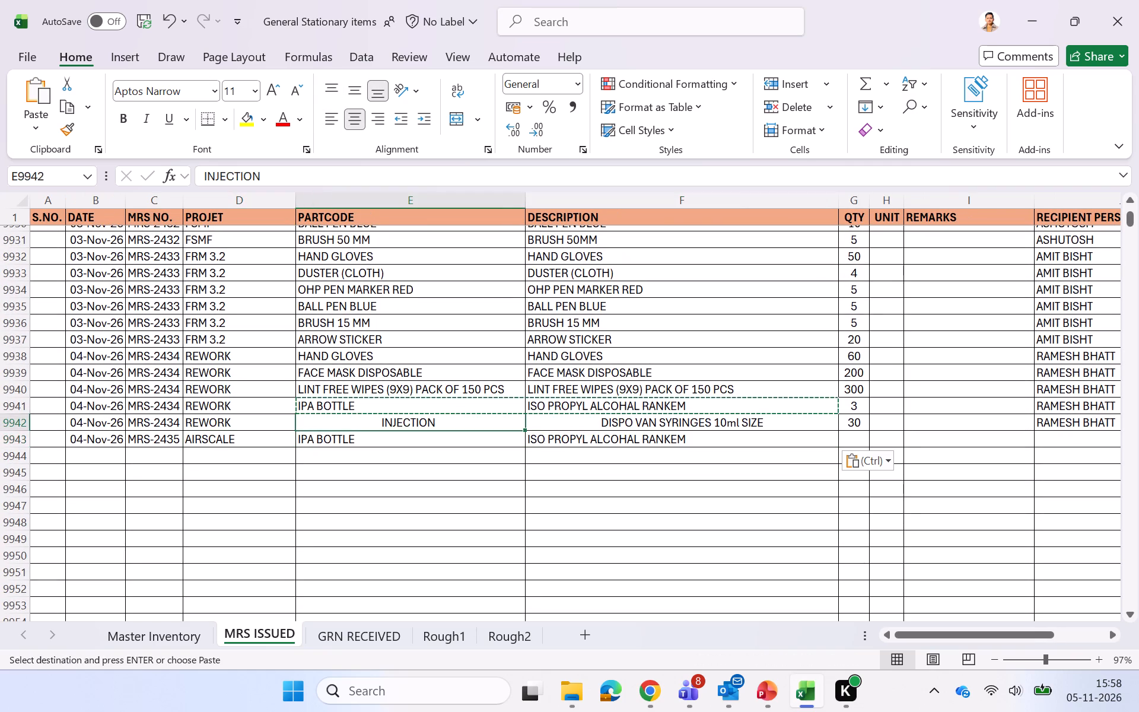
{"action": "key", "text": "Up"}
{"action": "key", "text": "Right"}
{"action": "key", "text": "Left"}
{"action": "key", "text": "Up"}
{"action": "key", "text": "Up"}
{"action": "key", "text": "Up"}
{"action": "key", "text": "Up"}
{"action": "key", "text": "Up"}
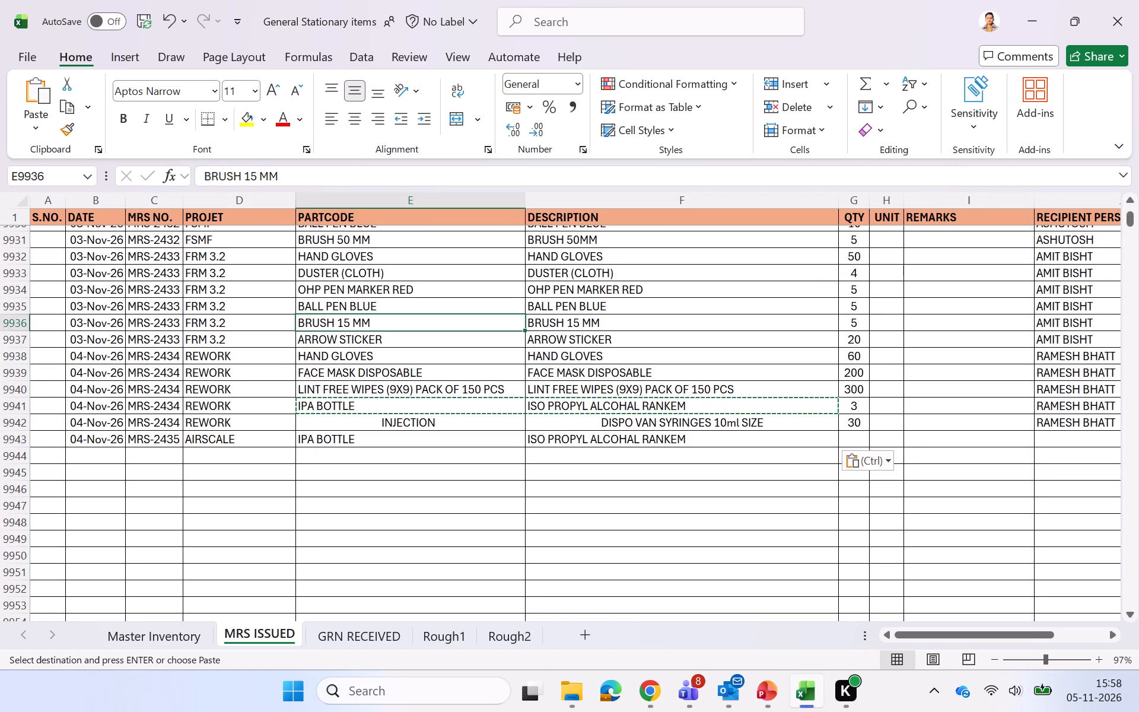
{"action": "key", "text": "Up"}
{"action": "key", "text": "Up"}
{"action": "key", "text": "shift+Down"}
{"action": "key", "text": "shift+Right"}
{"action": "key", "text": "ctrl+c"}
{"action": "key", "text": "ctrl+Down"}
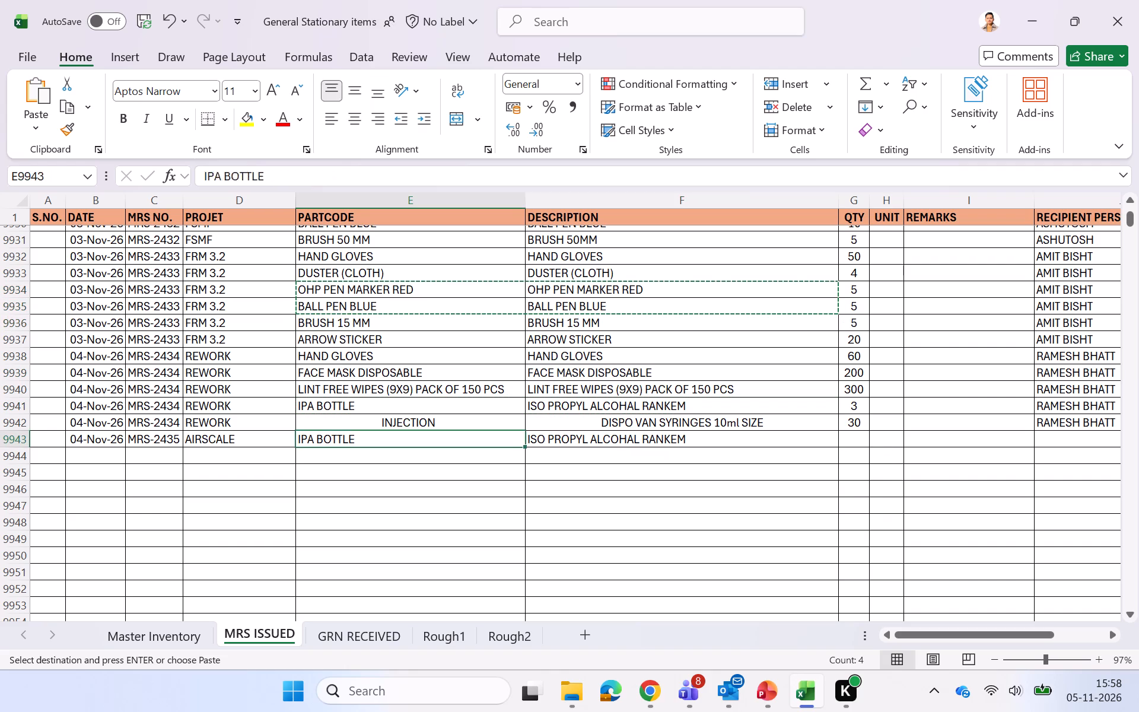
{"action": "key", "text": "Down"}
{"action": "key", "text": "ctrl+v"}
Copy the HAND GLOVES partcode and description from row 9938 into row 9946.
{"action": "key", "text": "Down"}
{"action": "key", "text": "Down"}
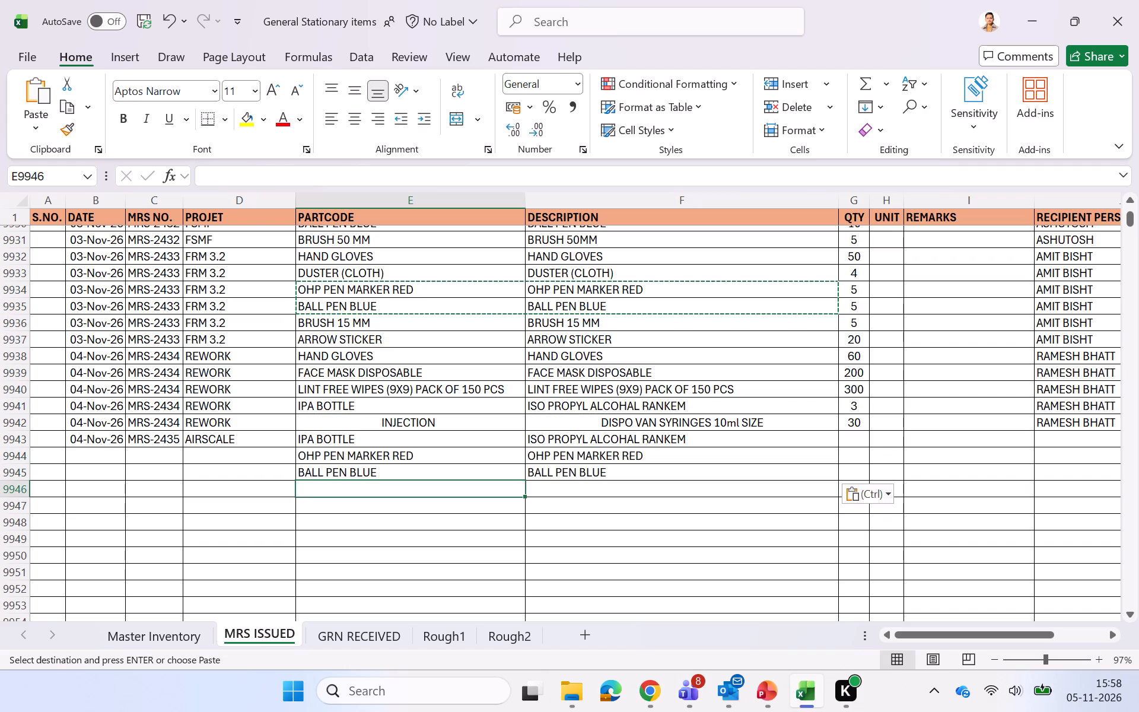
{"action": "key", "text": "Up"}
{"action": "key", "text": "Up"}
{"action": "key", "text": "Up"}
{"action": "key", "text": "Up"}
{"action": "key", "text": "Up"}
{"action": "key", "text": "Up"}
{"action": "key", "text": "Up"}
{"action": "key", "text": "Up"}
{"action": "key", "text": "Up"}
{"action": "key", "text": "Up"}
{"action": "key", "text": "Down"}
{"action": "key", "text": "Down"}
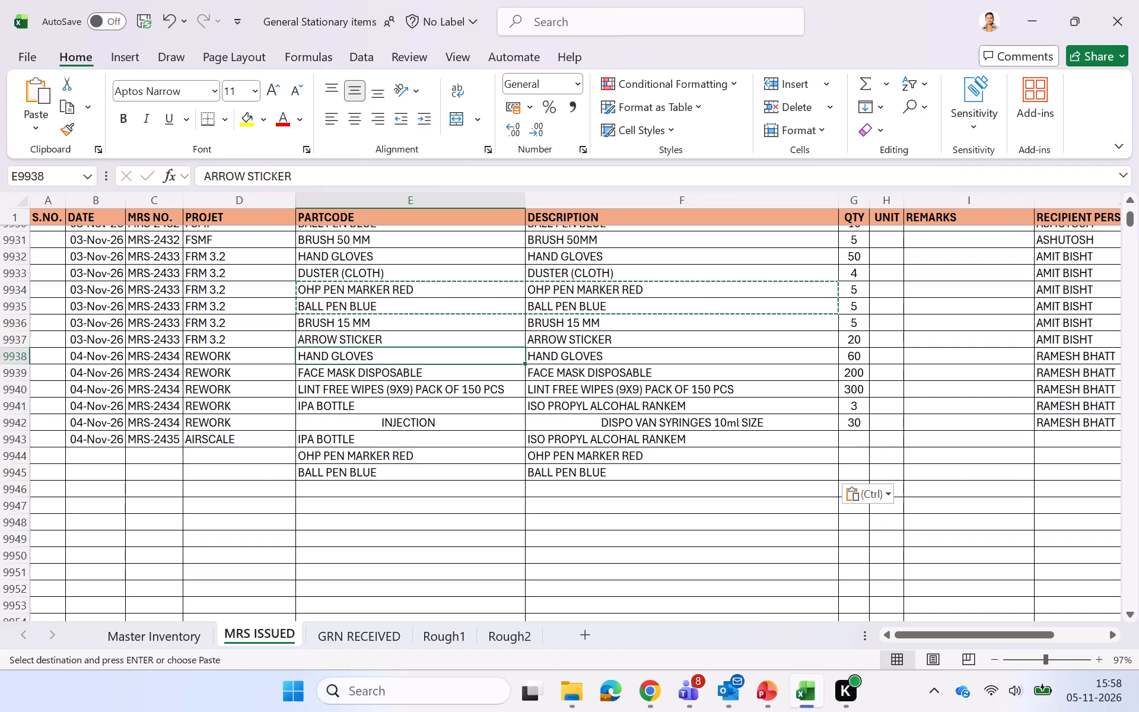
{"action": "key", "text": "shift+Right"}
{"action": "key", "text": "ctrl+c"}
{"action": "key", "text": "ctrl+Down"}
{"action": "key", "text": "Down"}
{"action": "key", "text": "ctrl+v"}
{"action": "key", "text": "ctrl+Down"}
{"action": "key", "text": "ctrl+Up"}
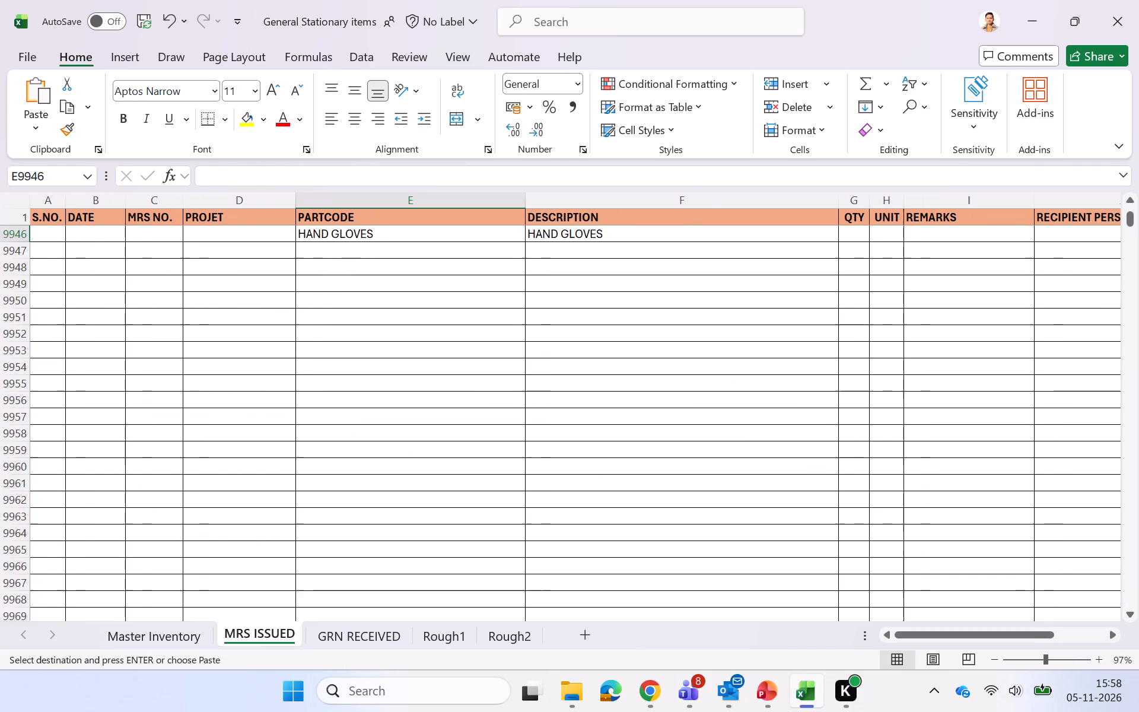
{"action": "scroll", "coordinate": [237, 557], "scroll_direction": "up", "scroll_amount": 2}
Copy the BIT T-10X100 MM partcode and its BIT T-10 BIG description from Master Inventory into row 9947 of MRS ISSUED.
{"action": "key", "text": "Down"}
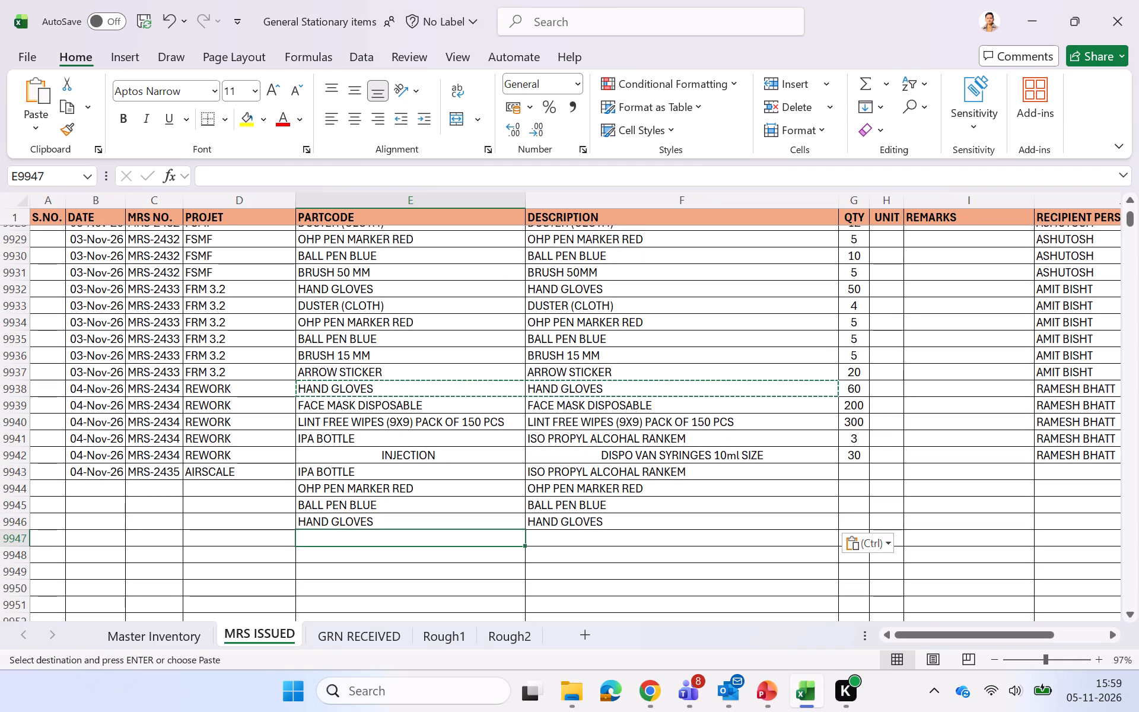
{"action": "left_click", "coordinate": [194, 647]}
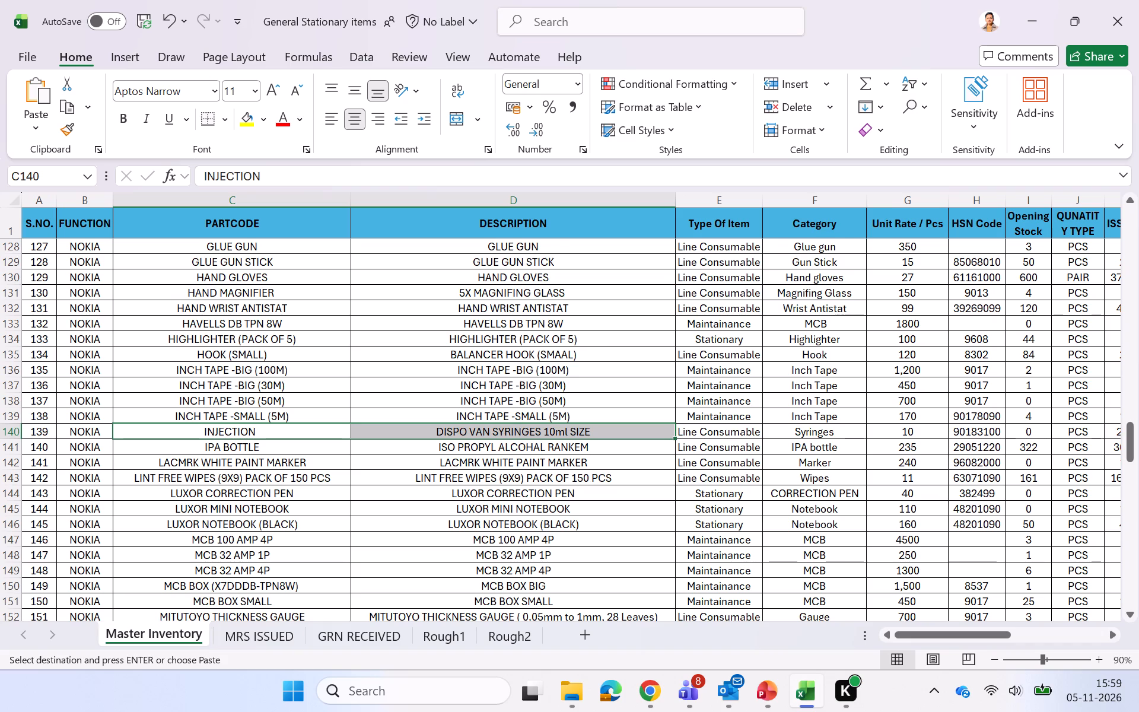
{"action": "scroll", "coordinate": [270, 489], "scroll_direction": "down", "scroll_amount": 6}
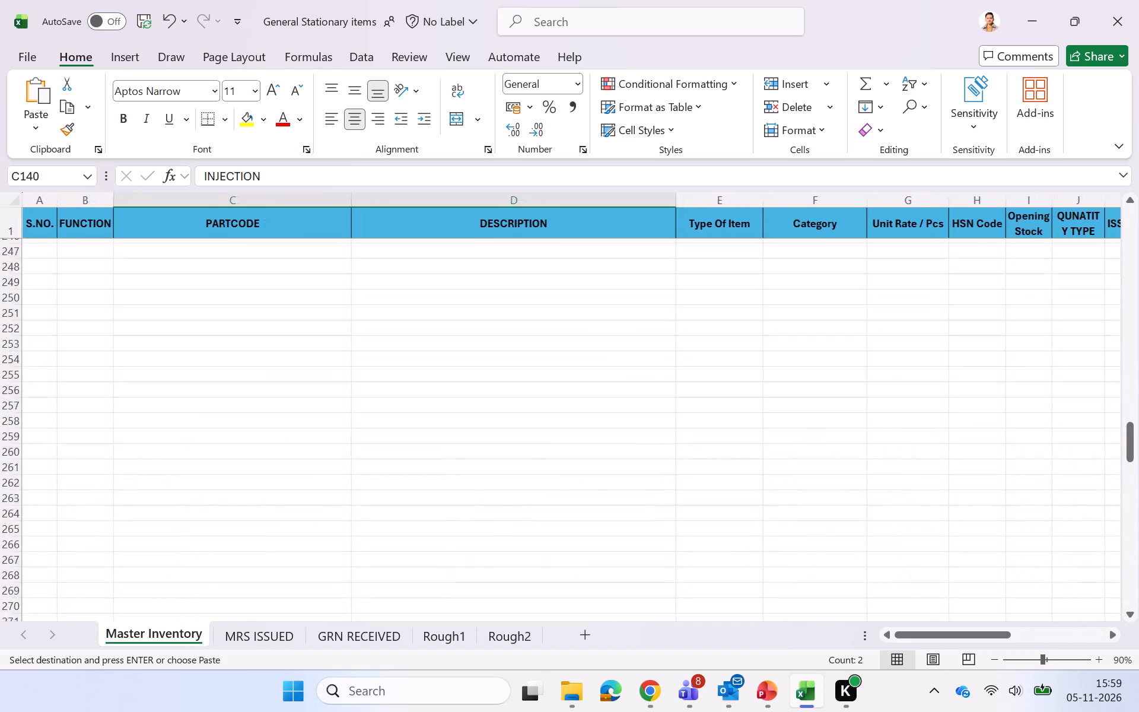
{"action": "scroll", "coordinate": [270, 489], "scroll_direction": "up", "scroll_amount": 11}
{"action": "scroll", "coordinate": [270, 489], "scroll_direction": "down", "scroll_amount": 2}
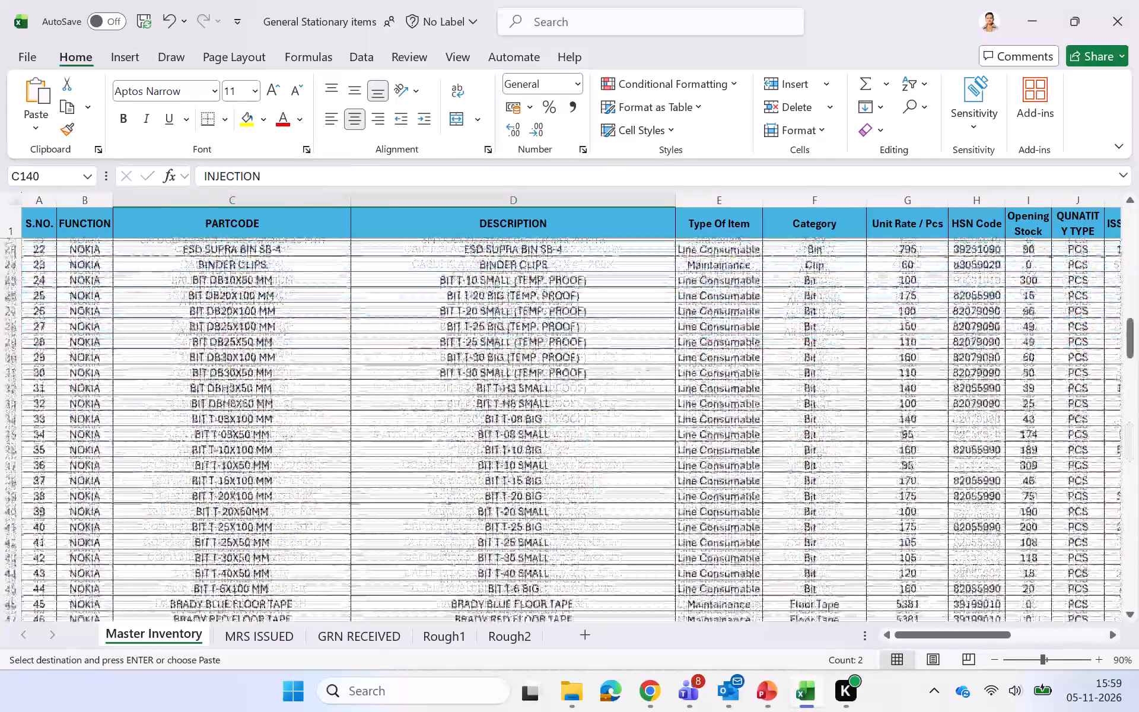
{"action": "scroll", "coordinate": [270, 489], "scroll_direction": "down", "scroll_amount": 1}
{"action": "left_click", "coordinate": [286, 457]}
{"action": "key", "text": "Down"}
{"action": "key", "text": "Down"}
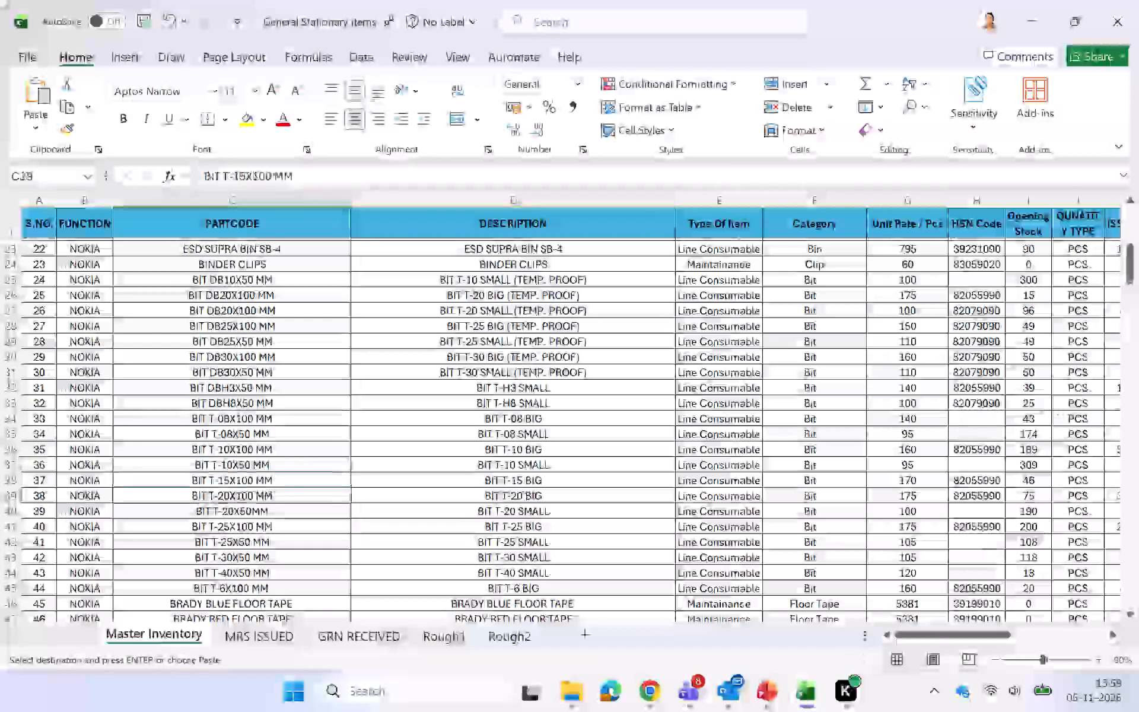
{"action": "key", "text": "Down"}
{"action": "key", "text": "Down"}
{"action": "key", "text": "Up"}
{"action": "key", "text": "Up"}
{"action": "key", "text": "Up"}
{"action": "key", "text": "Up"}
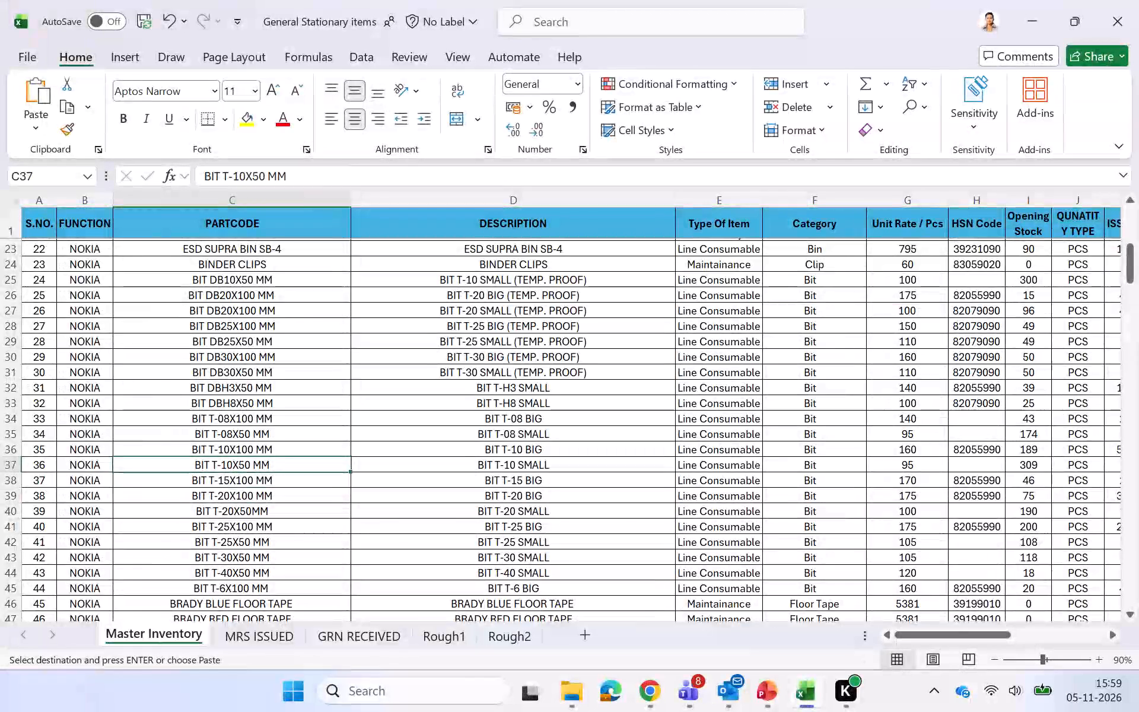
{"action": "key", "text": "shift+Right"}
{"action": "key", "text": "ctrl+c"}
{"action": "key", "text": "Up"}
{"action": "key", "text": "shift+Right"}
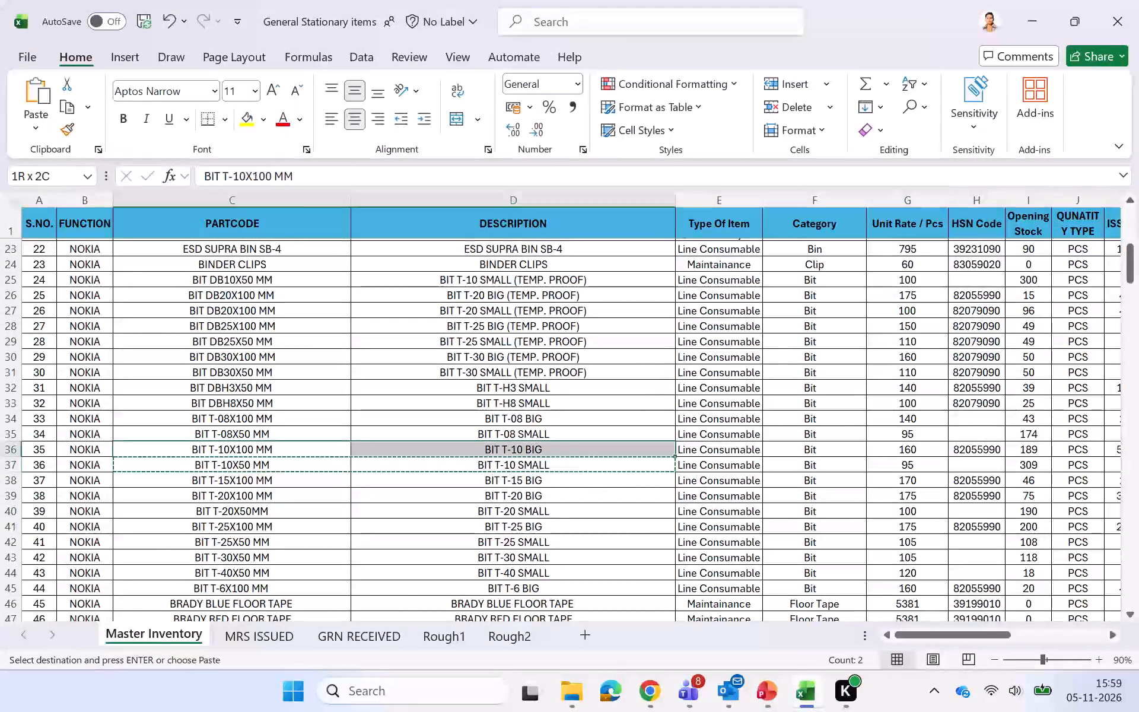
{"action": "key", "text": "ctrl+c"}
{"action": "key", "text": "ctrl+Page_Down"}
{"action": "key", "text": "ctrl+v"}
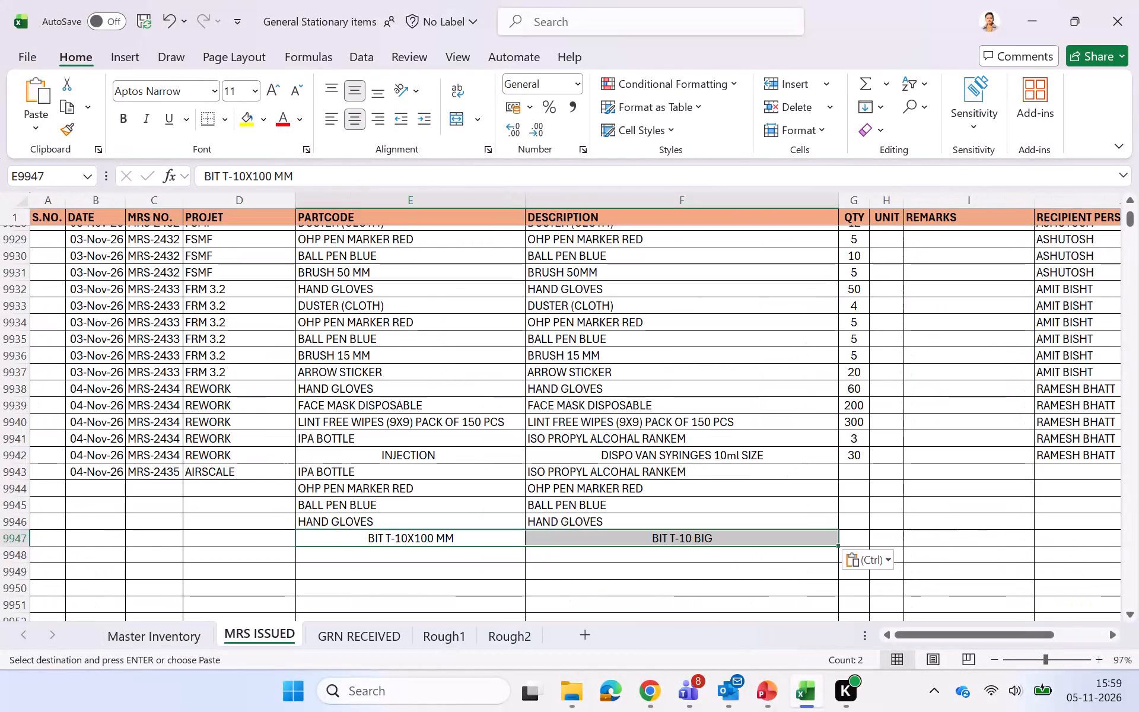
Copy the BRUSH 50 MM partcode and description from row 9931 into row 9948.
{"action": "key", "text": "Down"}
{"action": "key", "text": "Up"}
{"action": "key", "text": "Up"}
{"action": "key", "text": "Up"}
{"action": "key", "text": "Up"}
{"action": "key", "text": "Up"}
{"action": "key", "text": "Up"}
{"action": "key", "text": "Up"}
{"action": "key", "text": "Up"}
{"action": "key", "text": "Up"}
{"action": "key", "text": "Up"}
{"action": "key", "text": "Up"}
{"action": "key", "text": "Up"}
{"action": "key", "text": "Up"}
{"action": "key", "text": "Up"}
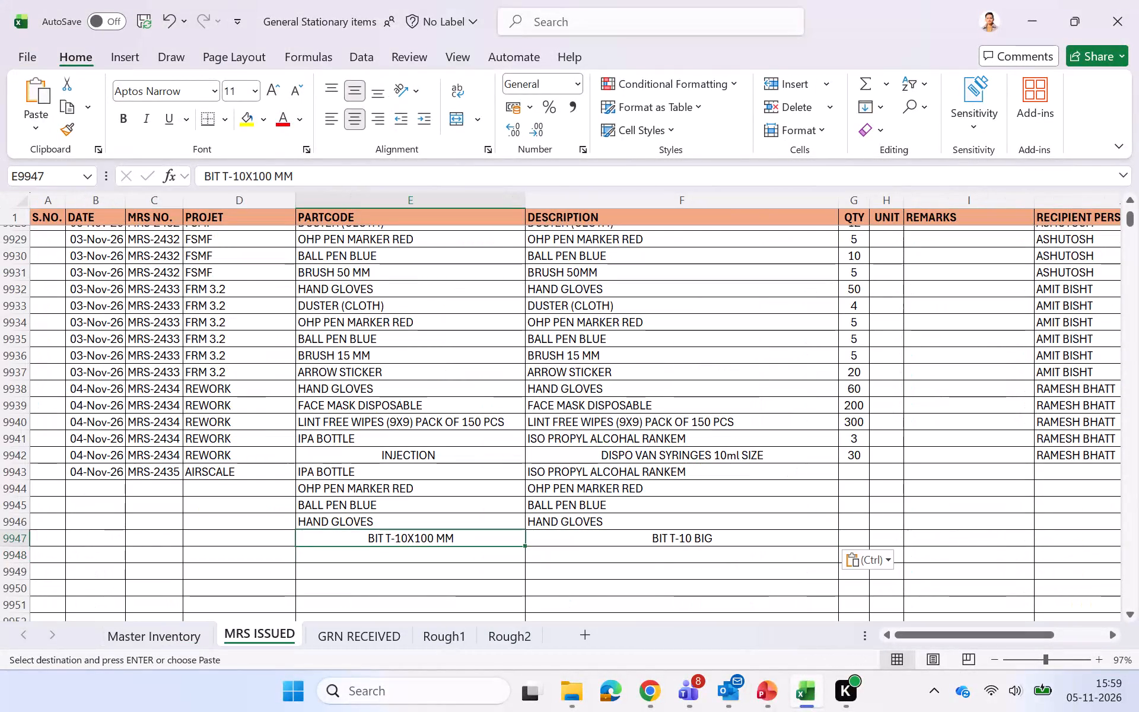
{"action": "key", "text": "Up"}
{"action": "key", "text": "Up"}
{"action": "key", "text": "Up"}
{"action": "key", "text": "shift+Right"}
{"action": "key", "text": "ctrl+c"}
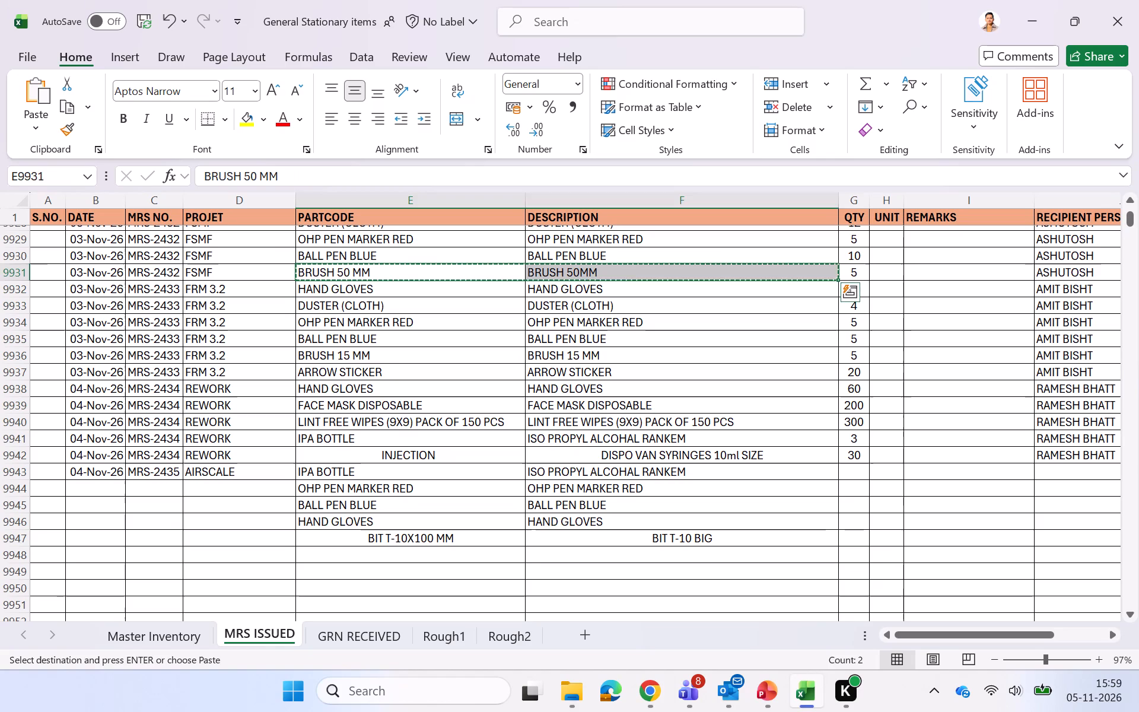
{"action": "key", "text": "ctrl+Down"}
{"action": "key", "text": "Down"}
{"action": "key", "text": "ctrl+v"}
Enter the quantities 15, 10, 20, 100, 10 and 10 for the items in rows 9943 to 9948.
{"action": "key", "text": "ctrl+Right"}
{"action": "key", "text": "Right"}
{"action": "key", "text": "Up"}
{"action": "key", "text": "Up"}
{"action": "key", "text": "Up"}
{"action": "key", "text": "Up"}
{"action": "key", "text": "Up"}
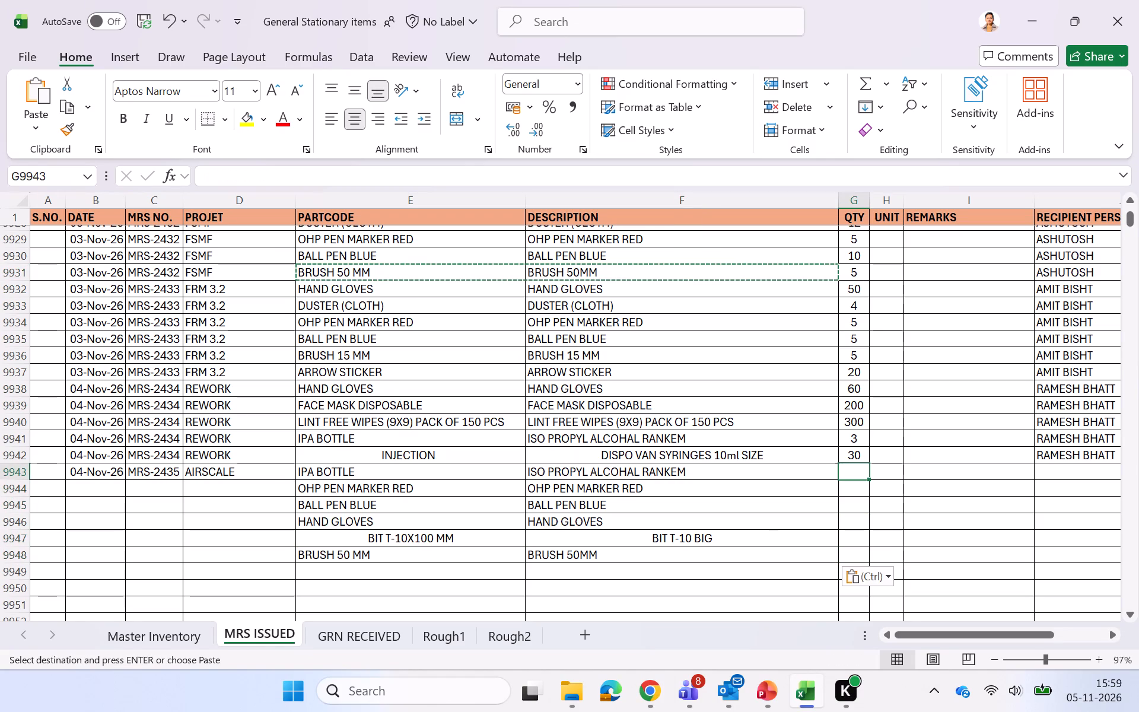
{"action": "type", "text": "15"}
{"action": "key", "text": "Return"}
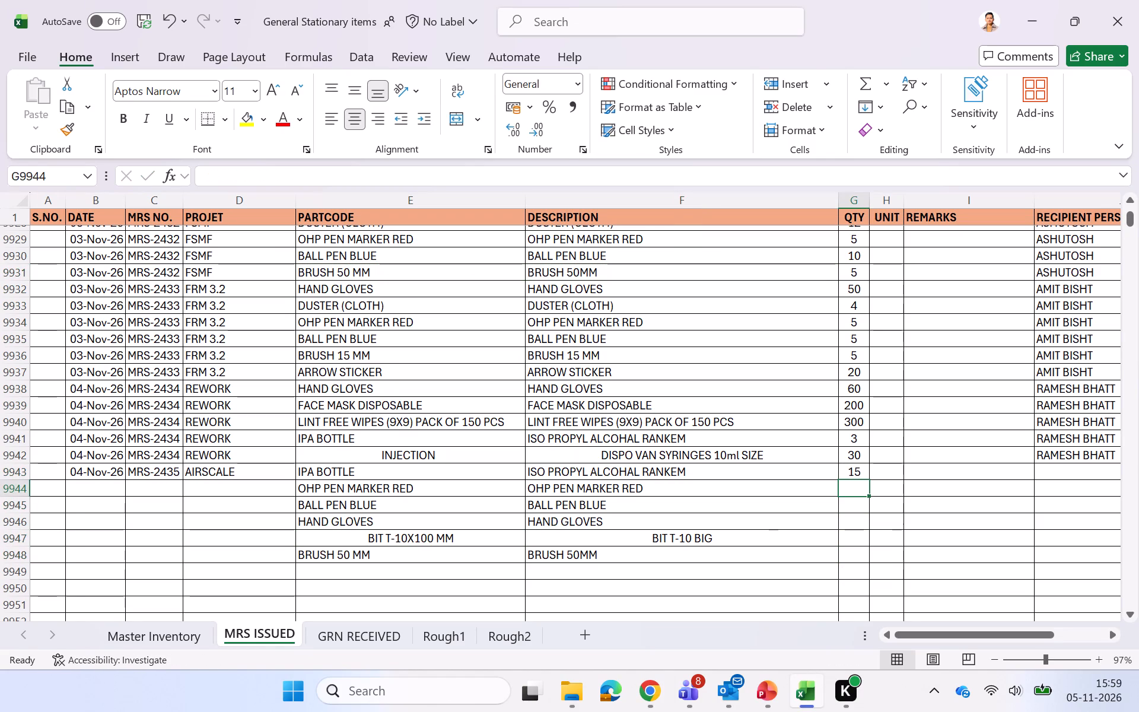
{"action": "type", "text": "20"}
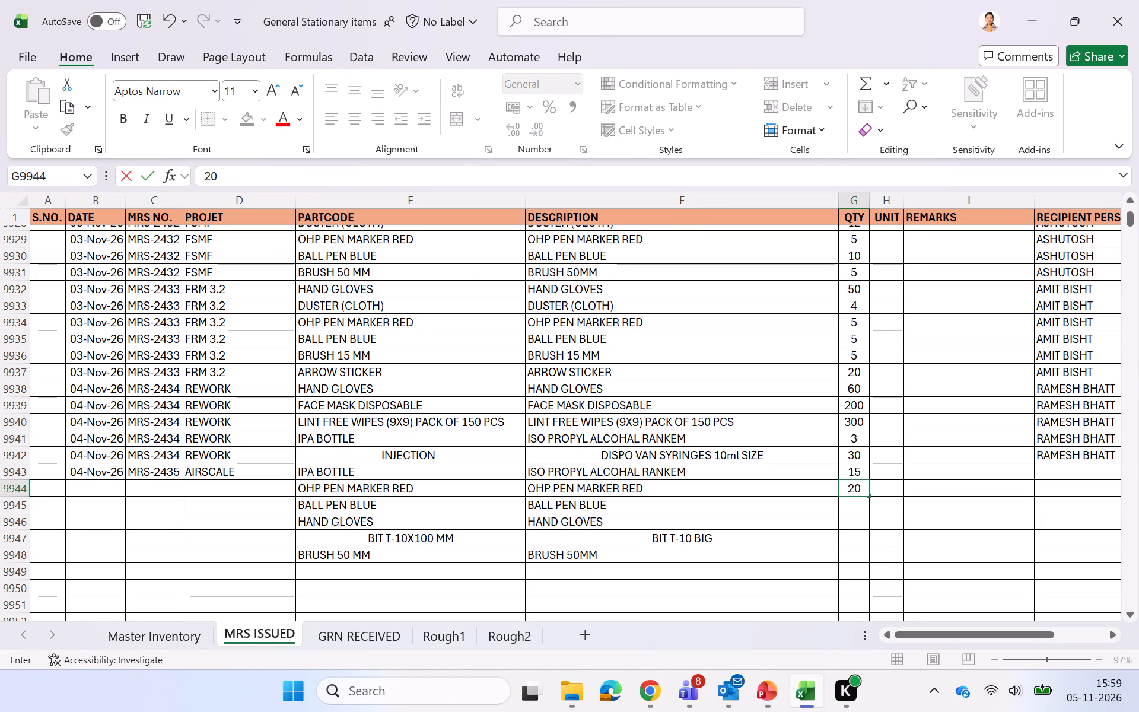
{"action": "key", "text": "BackSpace"}
{"action": "key", "text": "BackSpace"}
{"action": "type", "text": "10"}
{"action": "key", "text": "Return"}
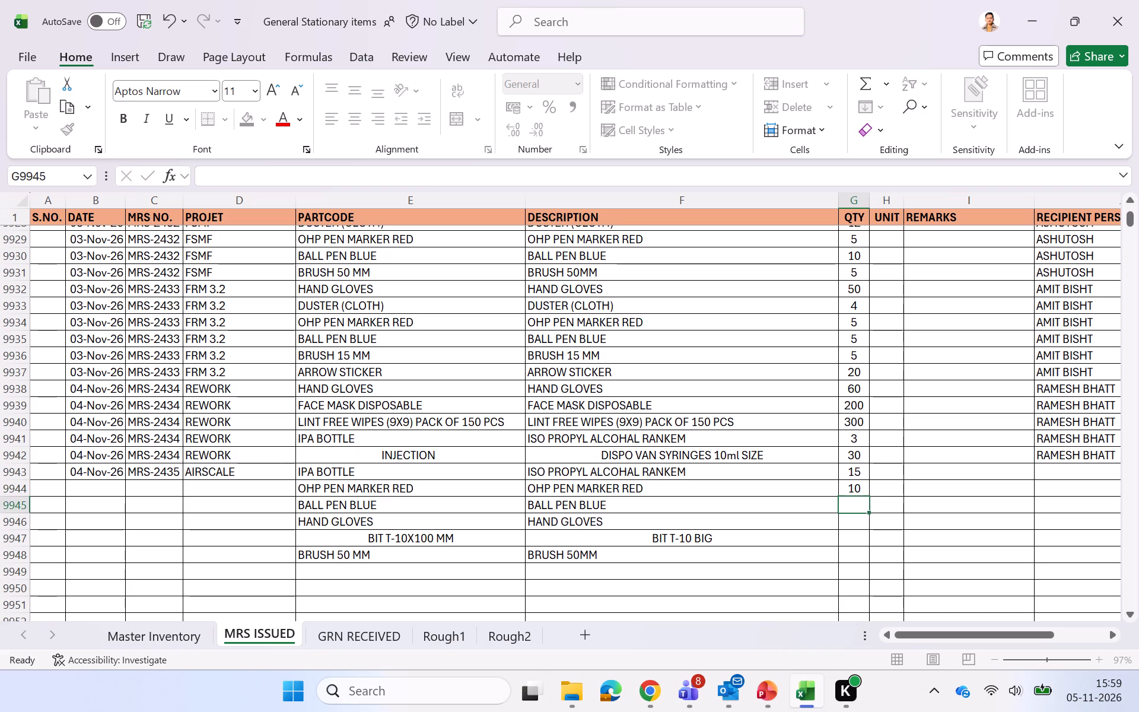
{"action": "type", "text": "20"}
{"action": "key", "text": "Return"}
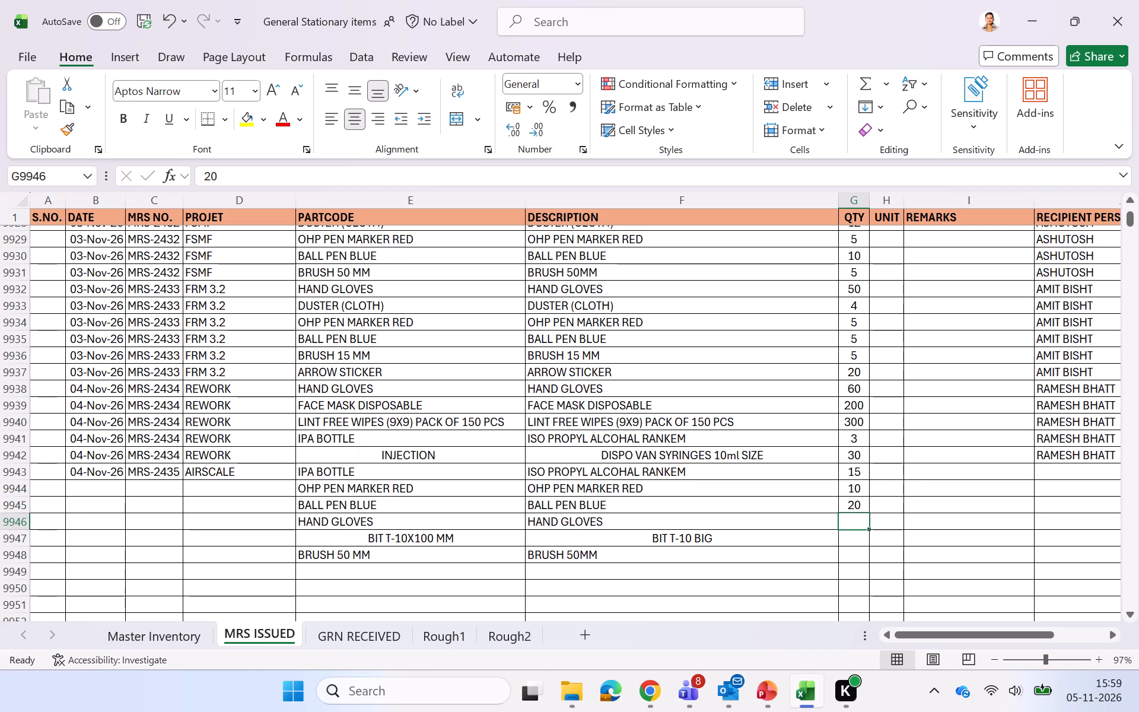
{"action": "key", "text": "Return"}
{"action": "key", "text": "Up"}
{"action": "type", "text": "100"}
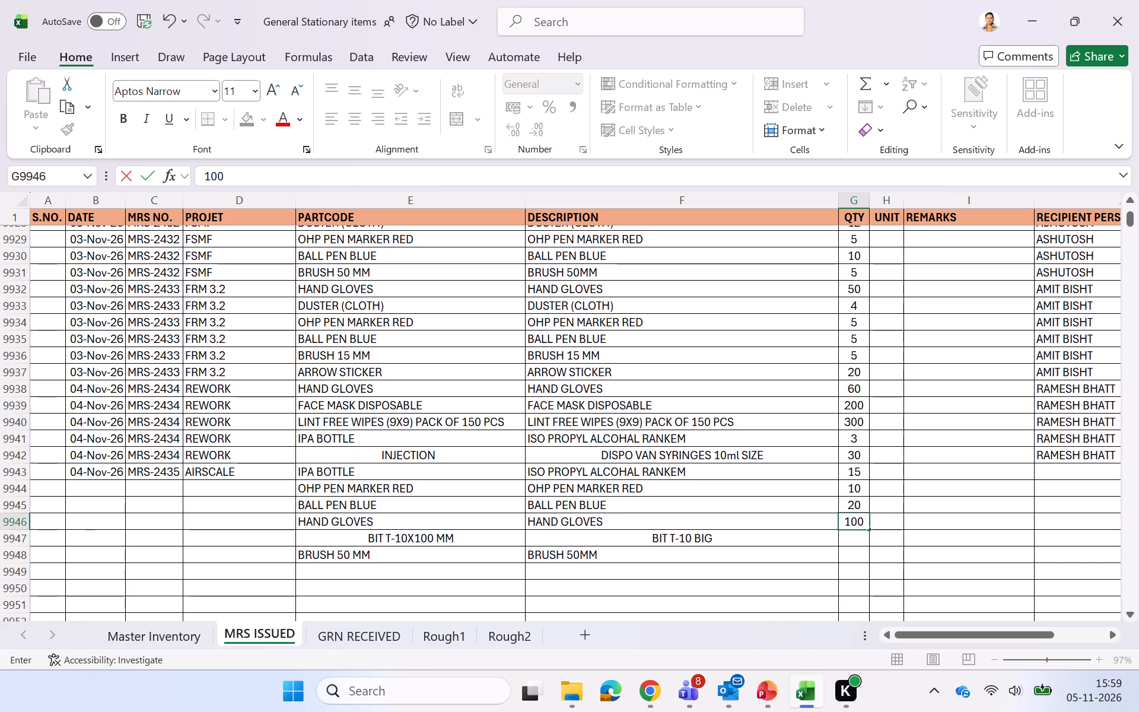
{"action": "key", "text": "Return"}
{"action": "type", "text": "10"}
{"action": "key", "text": "Return"}
{"action": "type", "text": "10"}
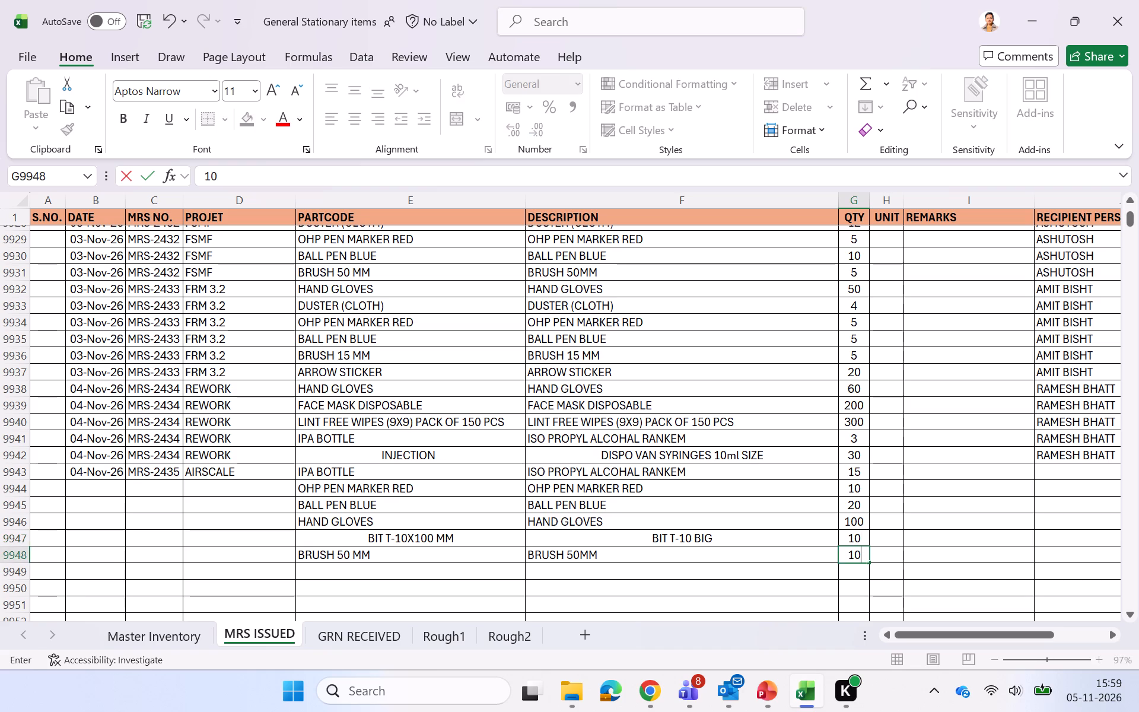
{"action": "key", "text": "Return"}
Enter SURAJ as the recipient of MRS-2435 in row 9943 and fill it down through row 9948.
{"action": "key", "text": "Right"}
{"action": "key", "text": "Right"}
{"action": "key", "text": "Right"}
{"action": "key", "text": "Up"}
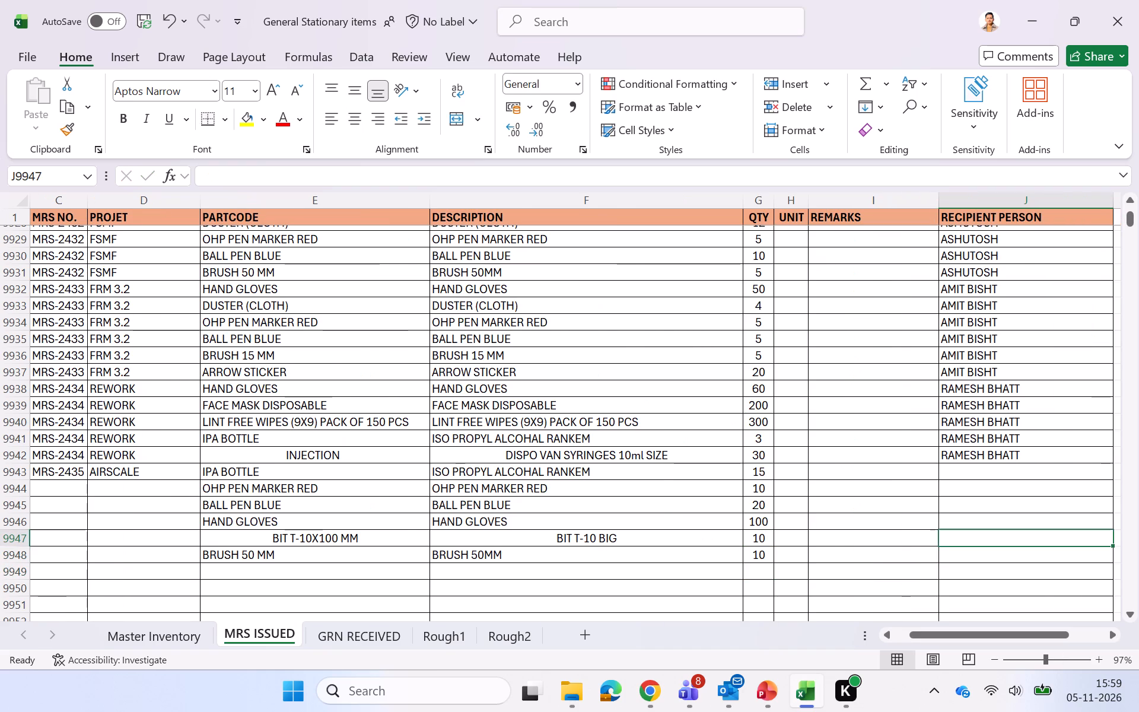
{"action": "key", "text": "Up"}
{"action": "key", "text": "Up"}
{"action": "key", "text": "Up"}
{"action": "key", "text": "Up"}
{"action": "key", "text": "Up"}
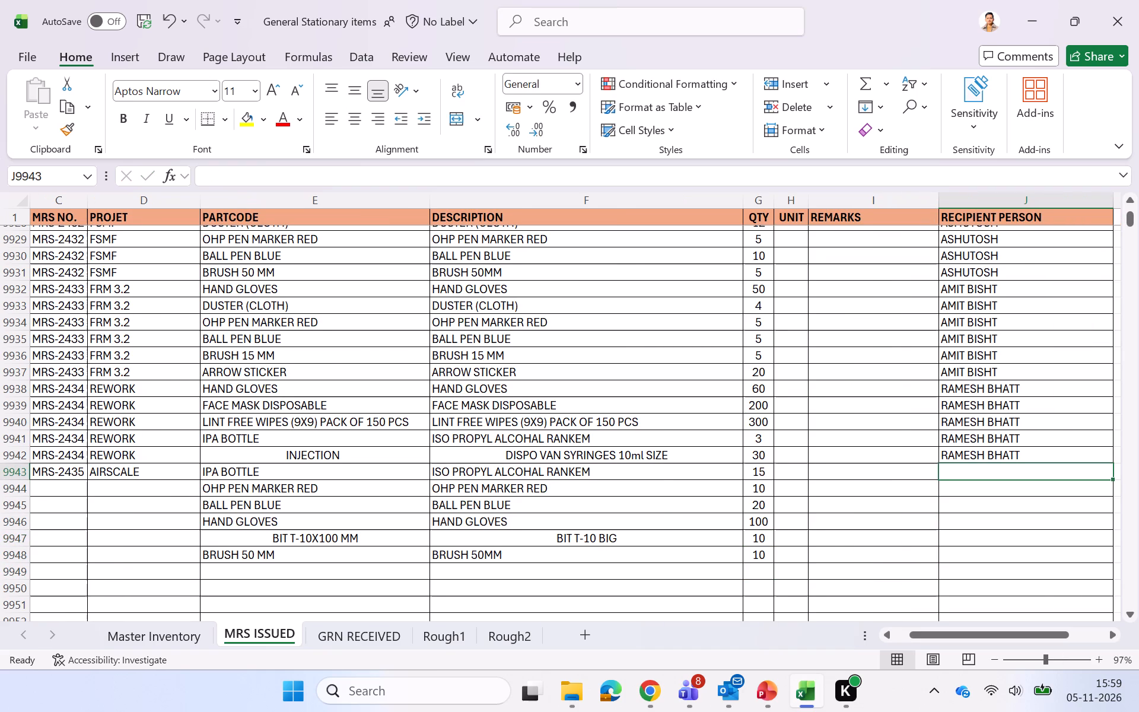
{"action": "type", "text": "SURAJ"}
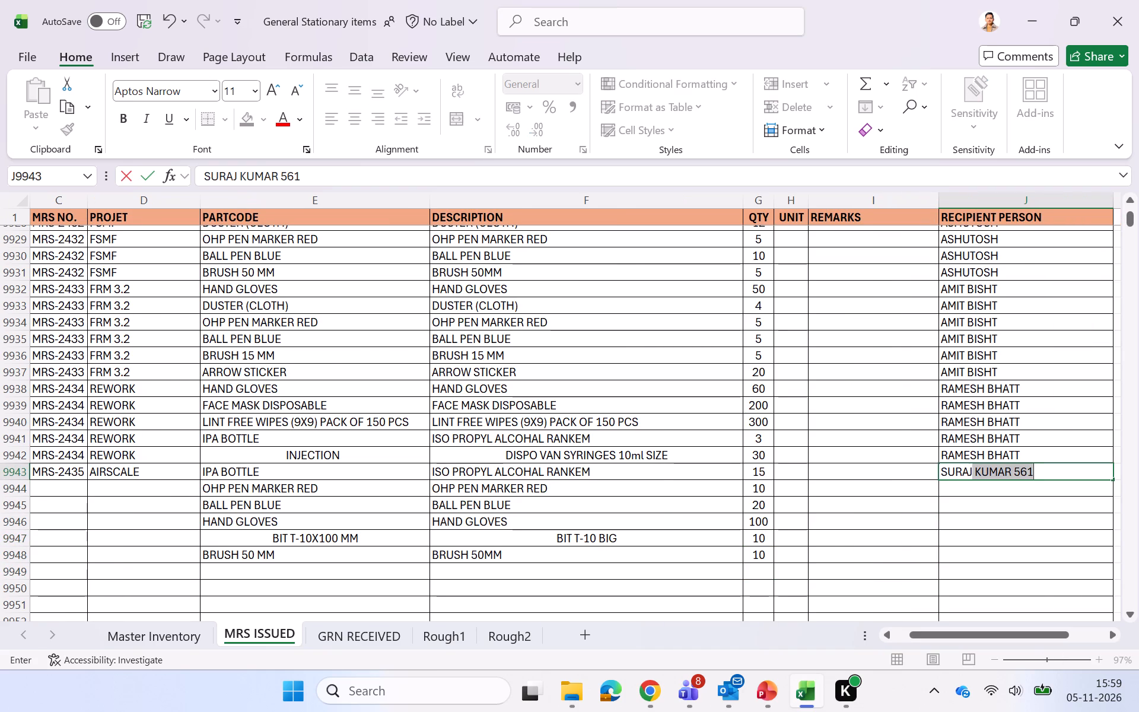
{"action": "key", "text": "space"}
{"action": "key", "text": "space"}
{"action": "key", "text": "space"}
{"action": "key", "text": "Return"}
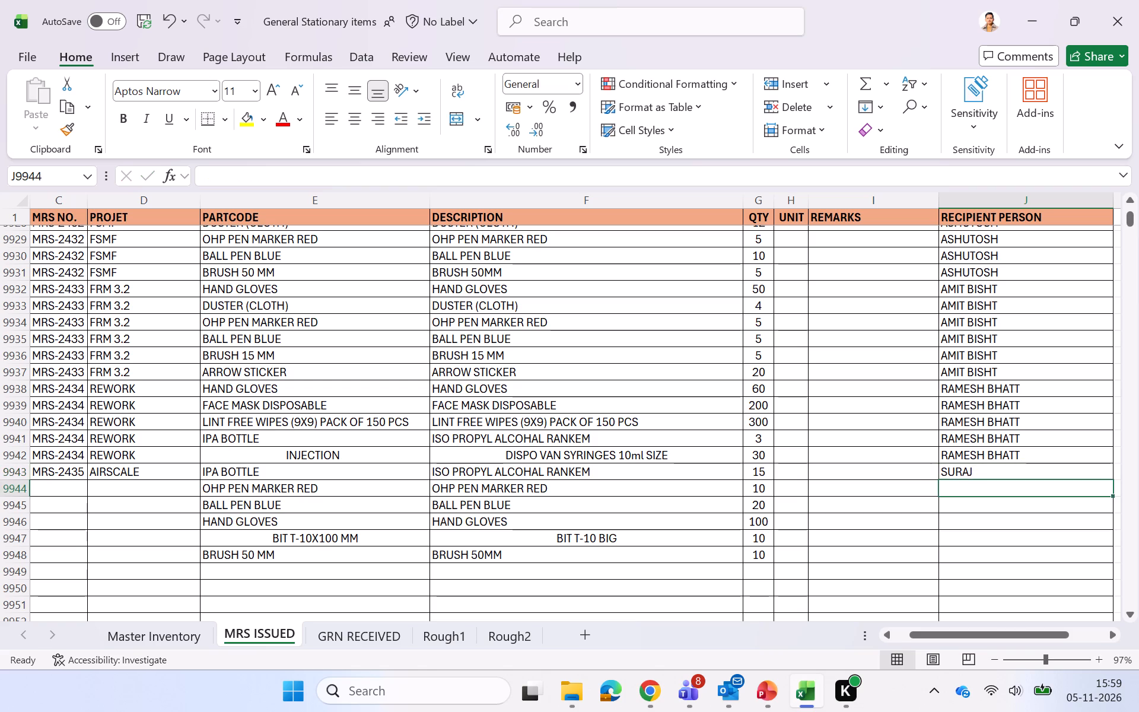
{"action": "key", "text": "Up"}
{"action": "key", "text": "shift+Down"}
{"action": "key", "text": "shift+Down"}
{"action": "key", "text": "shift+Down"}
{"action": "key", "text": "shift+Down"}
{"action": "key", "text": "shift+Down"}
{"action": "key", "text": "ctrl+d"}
{"action": "key", "text": "ctrl+Left"}
{"action": "key", "text": "ctrl+Left"}
{"action": "key", "text": "ctrl+Left"}
{"action": "key", "text": "ctrl+Left"}
{"action": "key", "text": "ctrl+Left"}
{"action": "key", "text": "ctrl+Left"}
{"action": "key", "text": "ctrl+Left"}
{"action": "key", "text": "ctrl+Left"}
{"action": "key", "text": "ctrl+Left"}
{"action": "key", "text": "ctrl+Left"}
{"action": "key", "text": "ctrl+Left"}
{"action": "key", "text": "ctrl+Left"}
{"action": "key", "text": "ctrl+Left"}
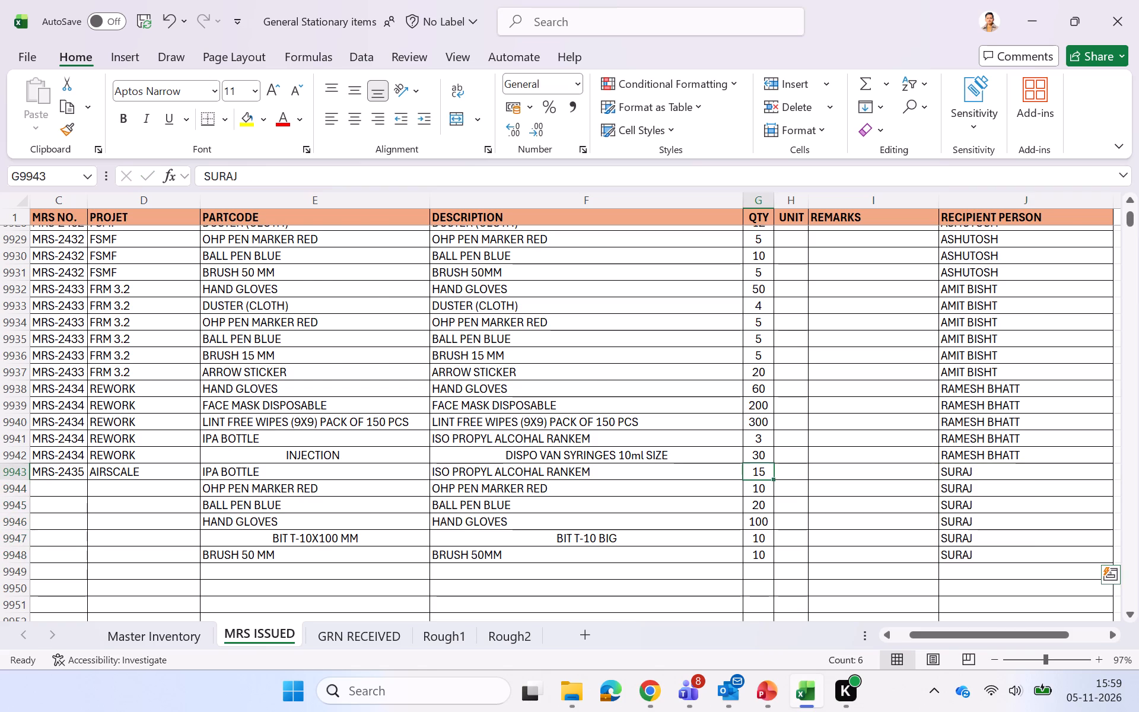
{"action": "key", "text": "Right"}
{"action": "key", "text": "shift+Right"}
{"action": "key", "text": "Right"}
{"action": "key", "text": "Right"}
{"action": "key", "text": "Right"}
{"action": "key", "text": "Right"}
{"action": "key", "text": "Right"}
{"action": "key", "text": "Right"}
{"action": "key", "text": "Right"}
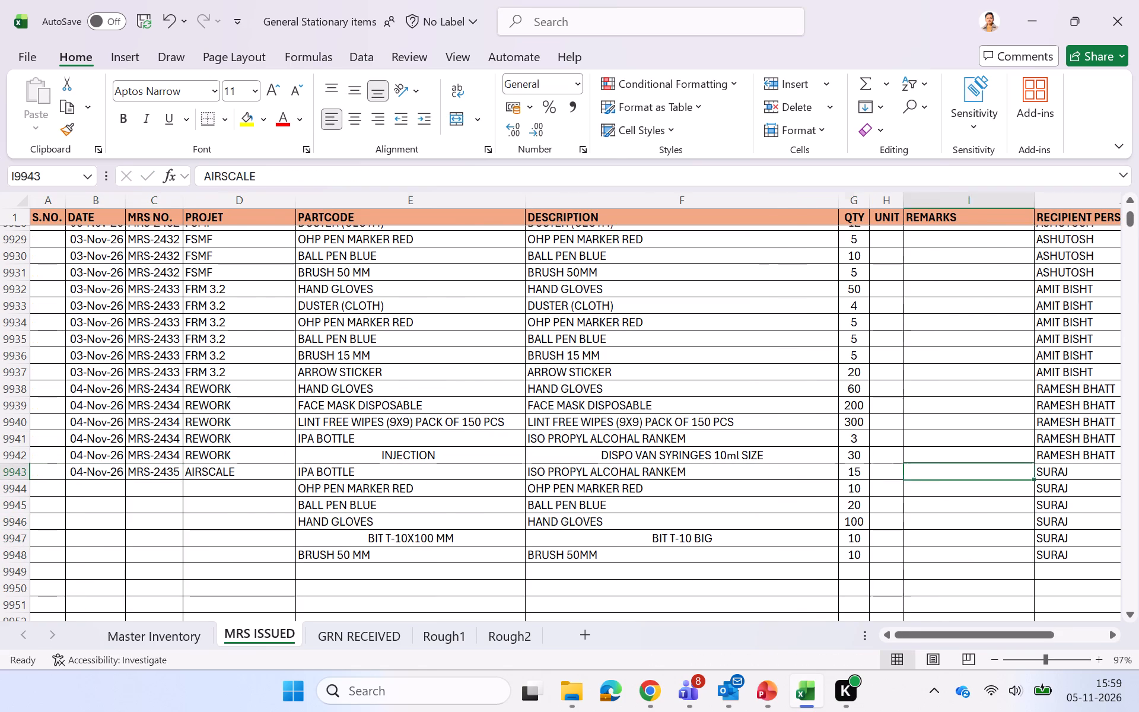
{"action": "key", "text": "Right"}
{"action": "key", "text": "Left"}
{"action": "key", "text": "Right"}
{"action": "type", "text": "SURAJPAL"}
{"action": "key", "text": "Return"}
{"action": "key", "text": "Up"}
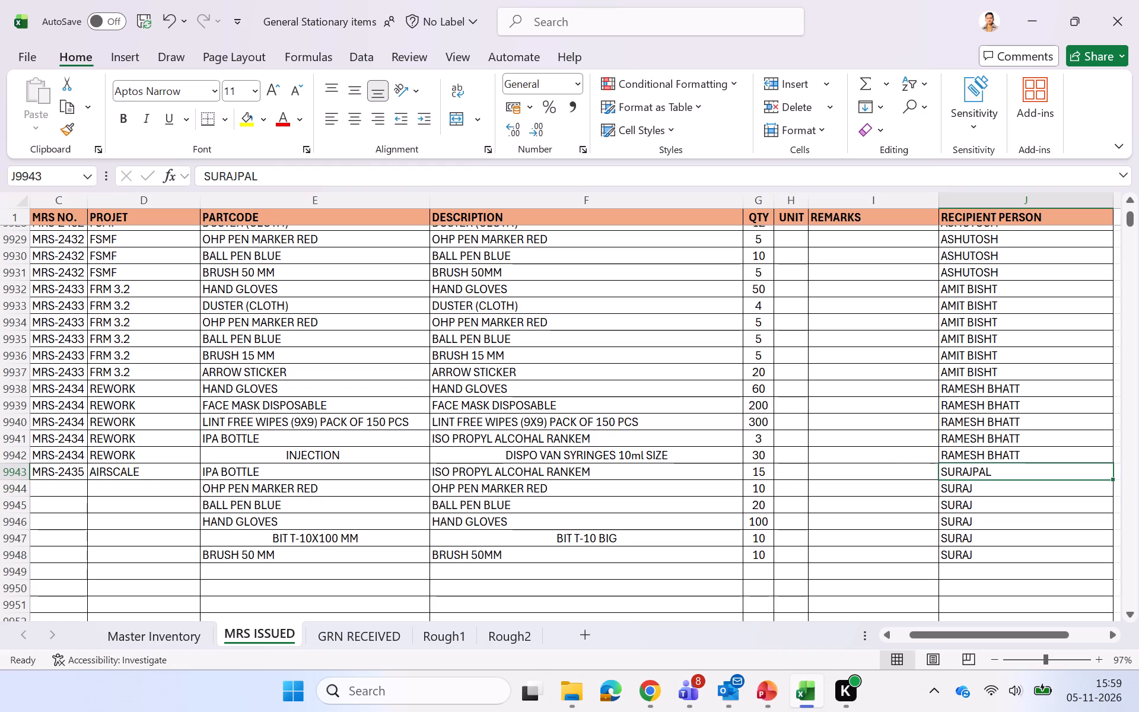
{"action": "key", "text": "shift+Down"}
{"action": "key", "text": "shift+Down"}
{"action": "key", "text": "shift+Down"}
{"action": "key", "text": "shift+Down"}
{"action": "key", "text": "shift+Down"}
{"action": "key", "text": "ctrl+d"}
Fill the date 04-Nov-26, MRS-2435 and project AIRSCALE from row 9943 down through row 9948.
{"action": "key", "text": "Left"}
{"action": "key", "text": "Left"}
{"action": "key", "text": "Left"}
{"action": "key", "text": "Left"}
{"action": "key", "text": "Left"}
{"action": "key", "text": "Left"}
{"action": "key", "text": "Left"}
{"action": "key", "text": "Left"}
{"action": "key", "text": "Left"}
{"action": "key", "text": "Left"}
{"action": "key", "text": "Left"}
{"action": "key", "text": "Left"}
{"action": "key", "text": "Left"}
{"action": "key", "text": "Left"}
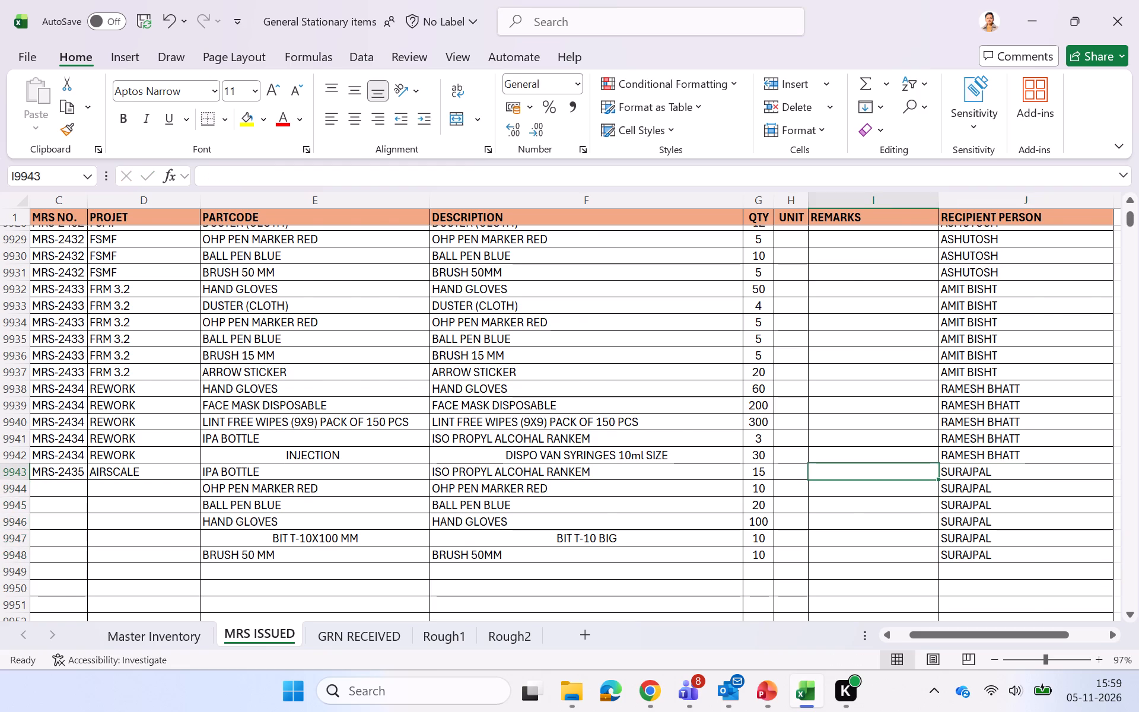
{"action": "key", "text": "Right"}
{"action": "key", "text": "shift+Right"}
{"action": "key", "text": "shift+Right"}
{"action": "key", "text": "shift+Down"}
{"action": "key", "text": "shift+Down"}
{"action": "key", "text": "shift+Down"}
{"action": "key", "text": "shift+Down"}
{"action": "key", "text": "shift+Down"}
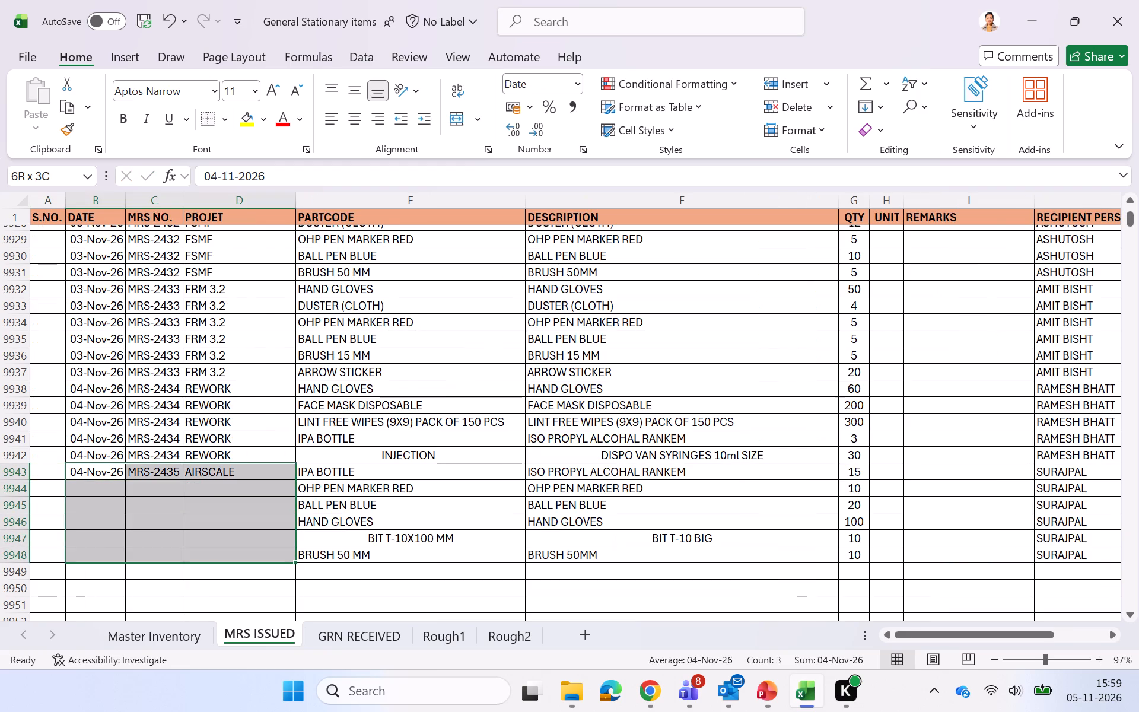
{"action": "key", "text": "ctrl+d"}
{"action": "scroll", "coordinate": [286, 457], "scroll_direction": "down", "scroll_amount": 1}
{"action": "left_click", "coordinate": [240, 450]}
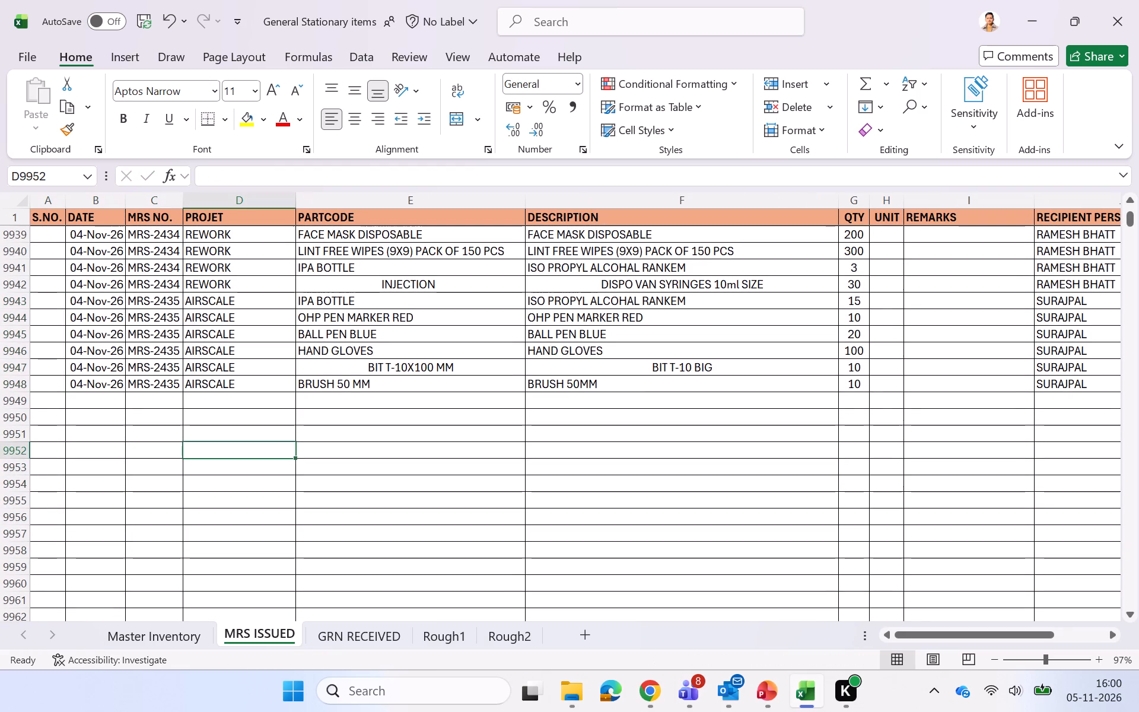
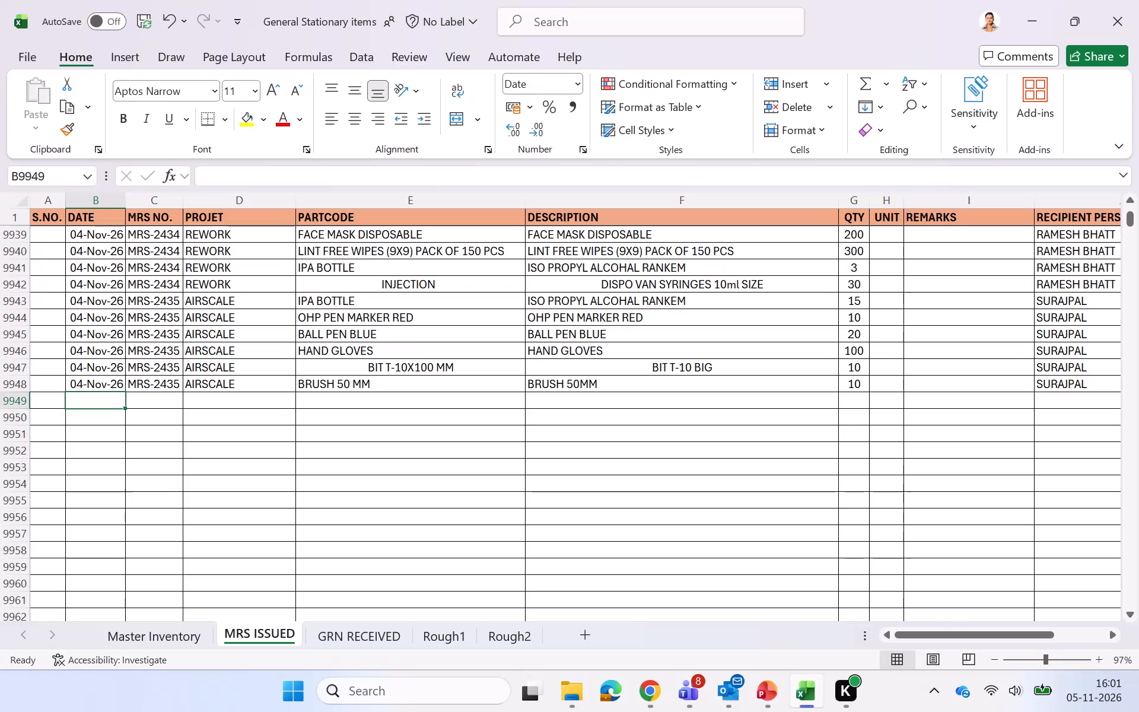
Start row 9949 with the date 04-Nov-26, MRS-2436 and project QUASAR.
{"action": "key", "text": "Up"}
{"action": "key", "text": "ctrl+c"}
{"action": "key", "text": "Down"}
{"action": "key", "text": "ctrl+v"}
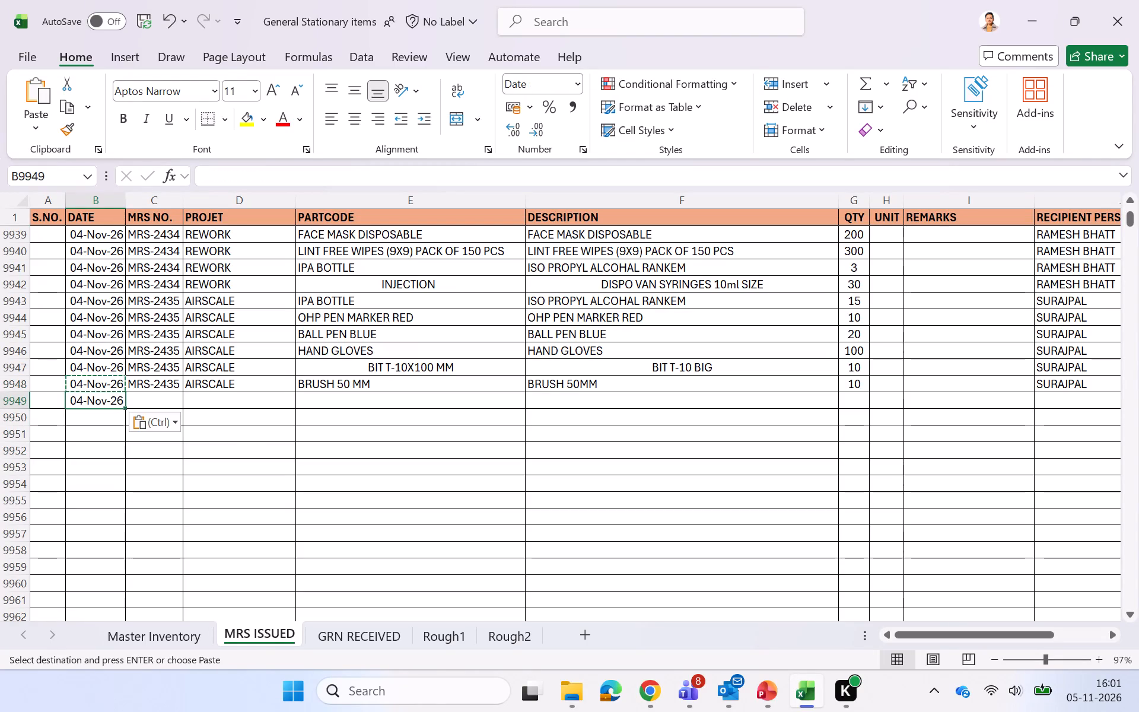
{"action": "left_click", "coordinate": [154, 387]}
{"action": "double_click", "coordinate": [181, 393]}
{"action": "left_click", "coordinate": [224, 402]}
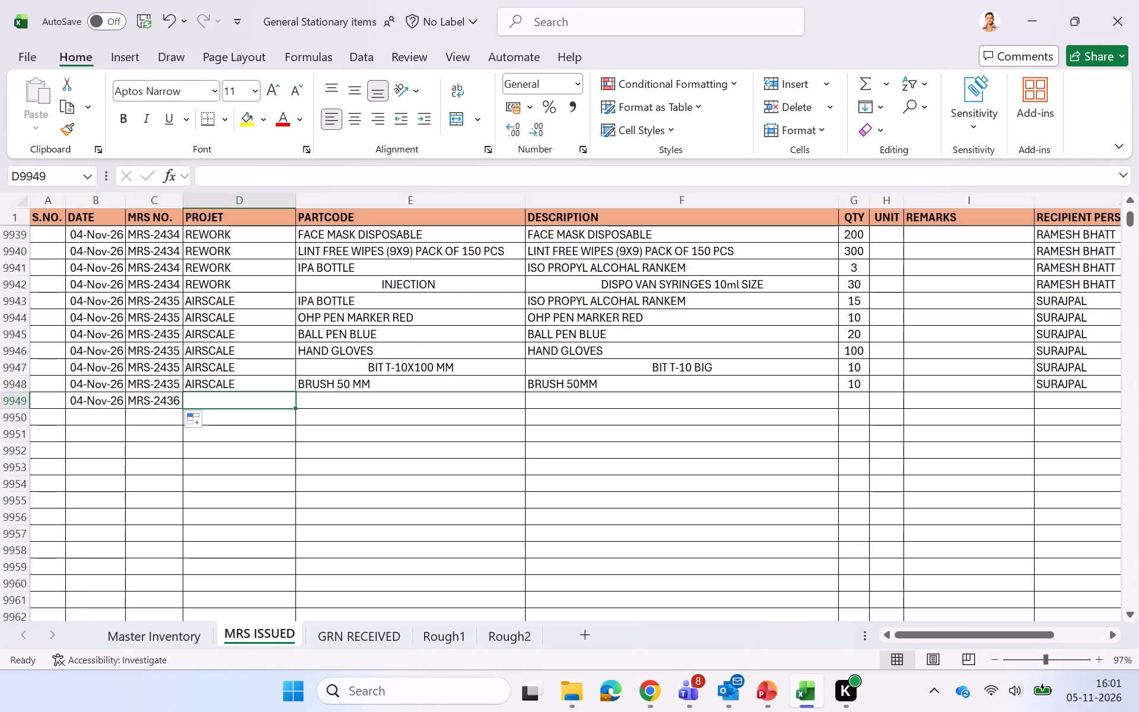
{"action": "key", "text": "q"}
{"action": "key", "text": "Right"}
Copy the HAND GLOVES part code and description from row 9946 into row 9949.
{"action": "key", "text": "Up"}
{"action": "key", "text": "Up"}
{"action": "key", "text": "Up"}
{"action": "key", "text": "Up"}
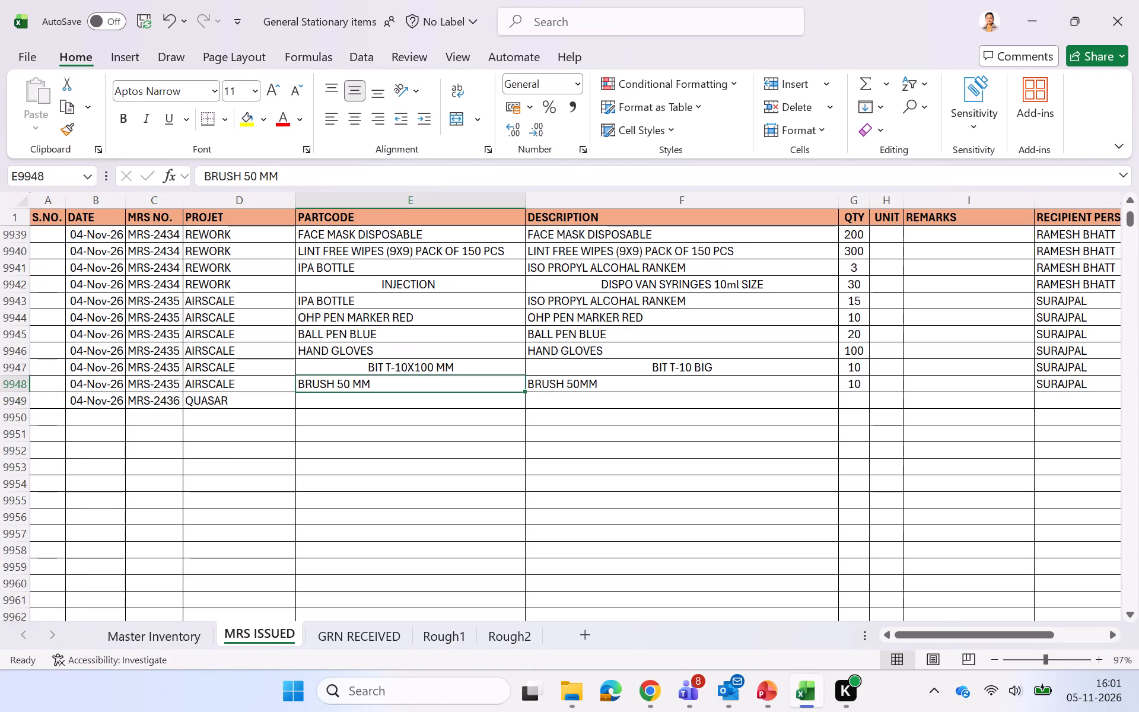
{"action": "key", "text": "Down"}
{"action": "key", "text": "shift+Right"}
{"action": "key", "text": "ctrl+c"}
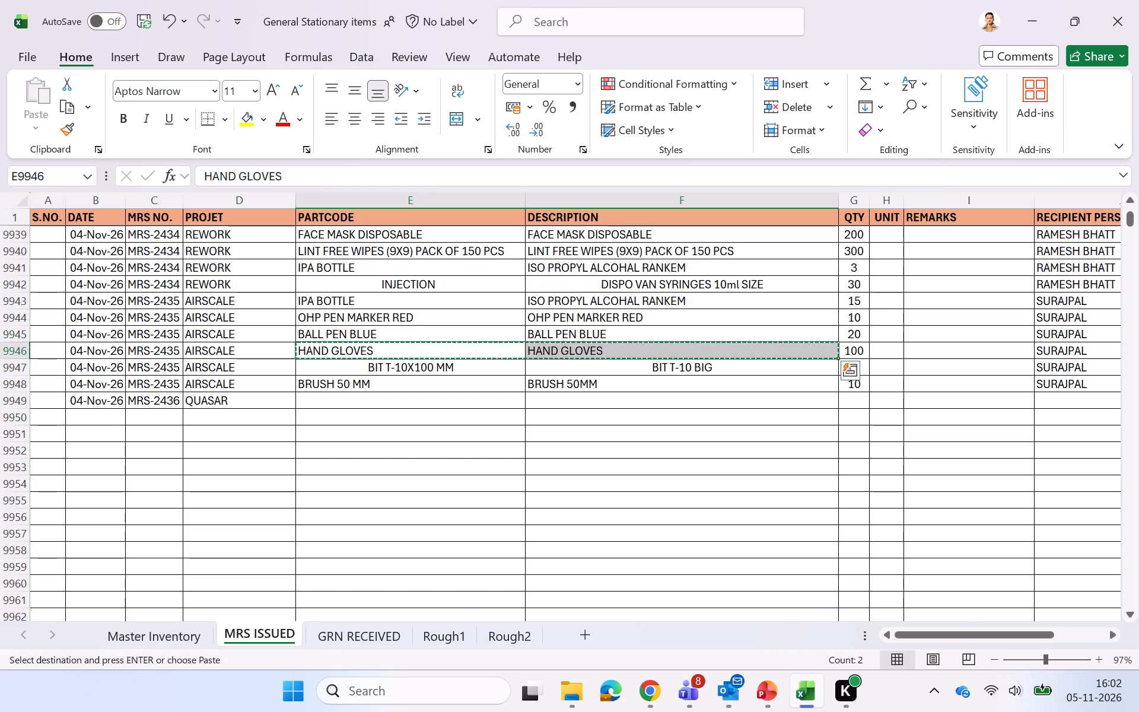
{"action": "key", "text": "ctrl+Down"}
{"action": "key", "text": "Down"}
{"action": "key", "text": "ctrl+v"}
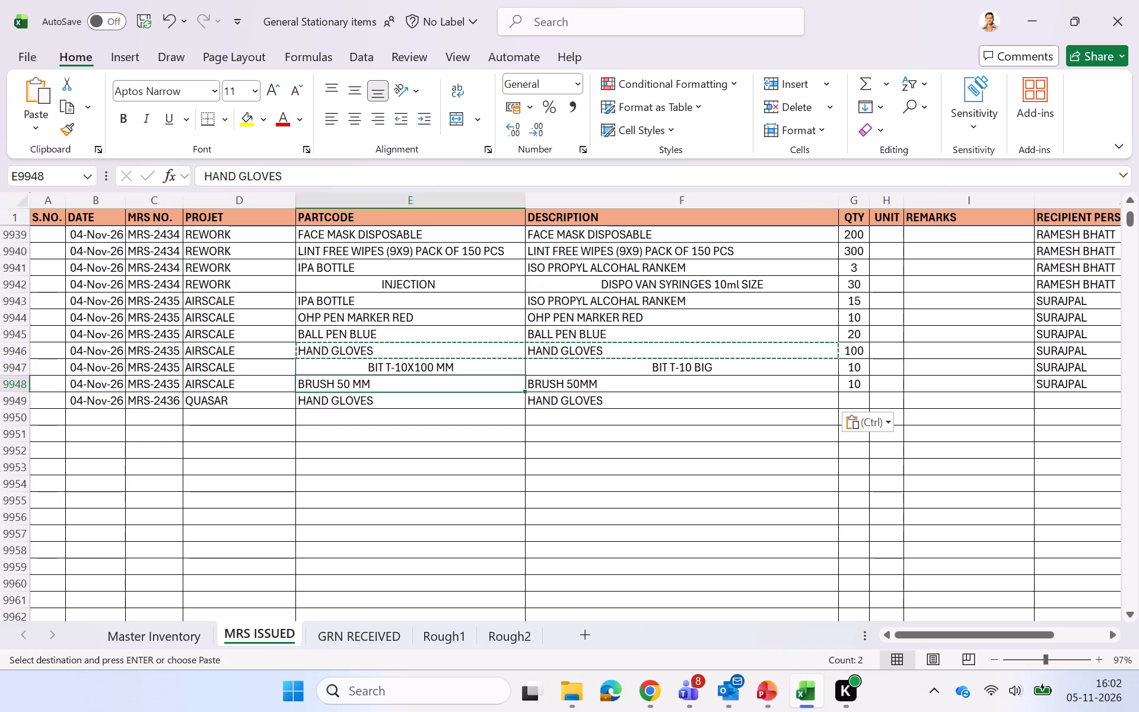
Copy the IPA BOTTLE part code and its ISO PROPYL ALCOHAL RANKEM description from row 9943 into row 9950.
{"action": "key", "text": "Up"}
{"action": "key", "text": "Up"}
{"action": "key", "text": "Up"}
{"action": "key", "text": "Up"}
{"action": "key", "text": "Up"}
{"action": "key", "text": "Up"}
{"action": "key", "text": "shift+Right"}
{"action": "key", "text": "ctrl+c"}
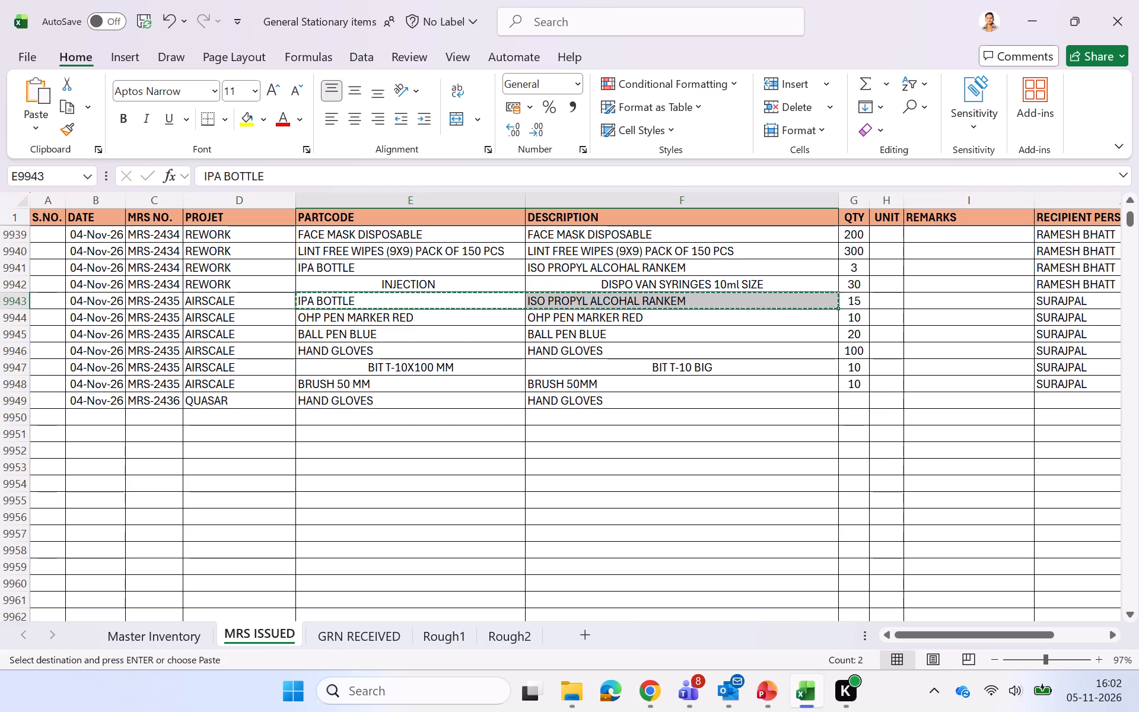
{"action": "key", "text": "ctrl+Down"}
{"action": "key", "text": "Down"}
{"action": "key", "text": "ctrl+v"}
{"action": "key", "text": "Down"}
{"action": "key", "text": "Up"}
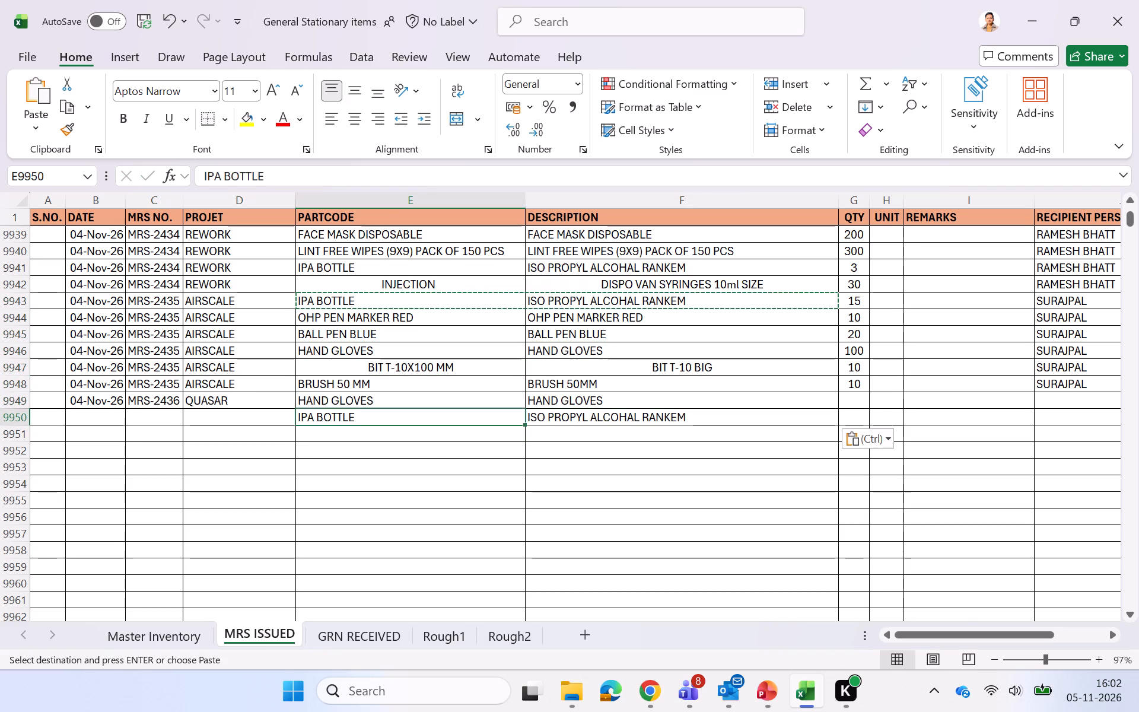
Copy the BRUSH 50 MM part code and description from row 9948 into row 9951.
{"action": "key", "text": "Up"}
{"action": "key", "text": "Up"}
{"action": "key", "text": "shift+Right"}
{"action": "key", "text": "ctrl+c"}
{"action": "key", "text": "ctrl+Down"}
{"action": "key", "text": "Down"}
{"action": "key", "text": "ctrl+v"}
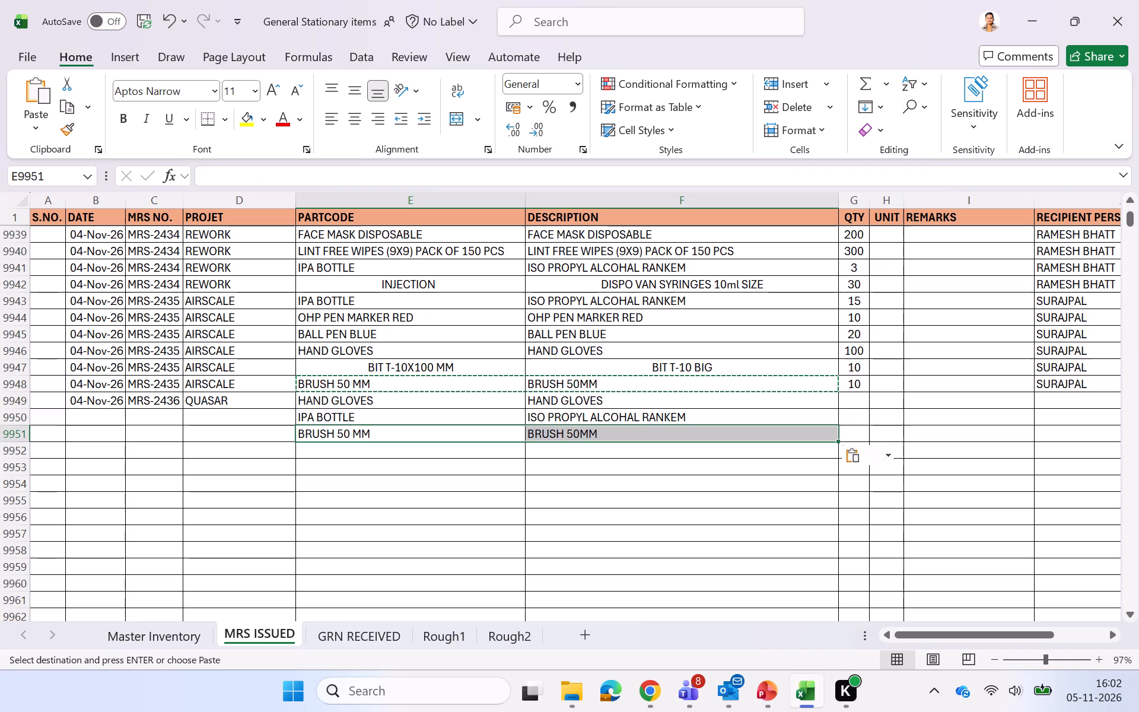
Copy the BRUSH 25 MM part code and description from the earlier MRS-2390 entry in row 9738 into row 9952.
{"action": "scroll", "coordinate": [224, 402], "scroll_direction": "up", "scroll_amount": 3}
{"action": "scroll", "coordinate": [419, 369], "scroll_direction": "up", "scroll_amount": 12}
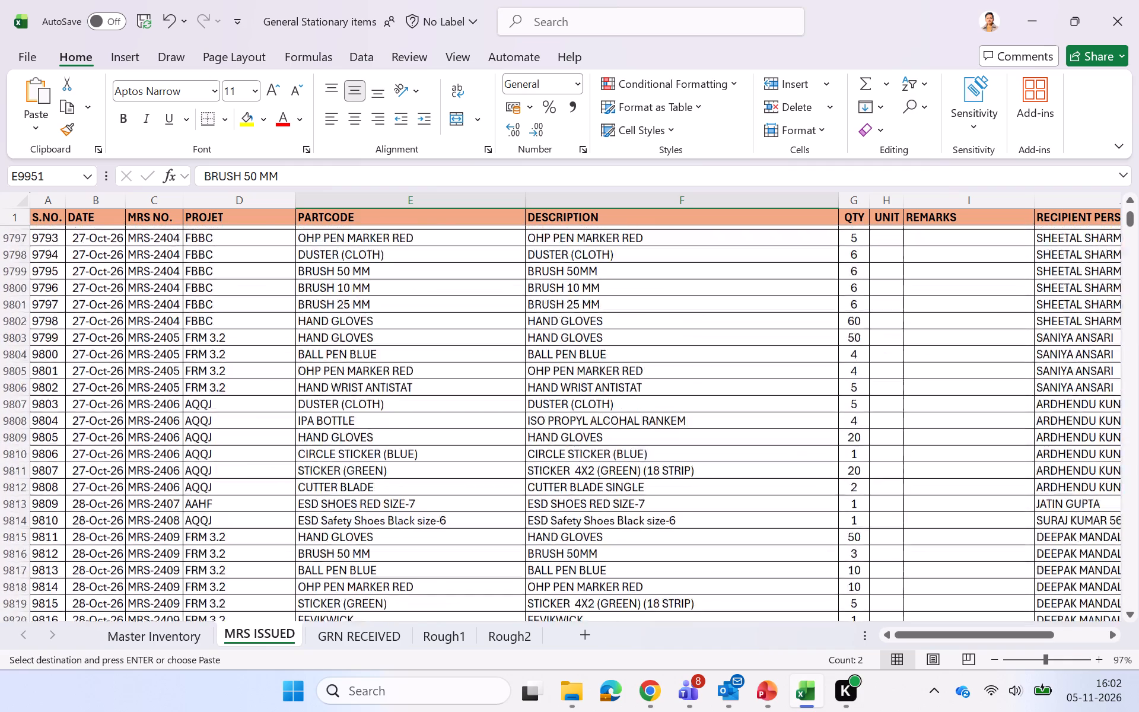
{"action": "scroll", "coordinate": [419, 369], "scroll_direction": "up", "scroll_amount": 1}
{"action": "left_click", "coordinate": [392, 446]}
{"action": "key", "text": "shift+Right"}
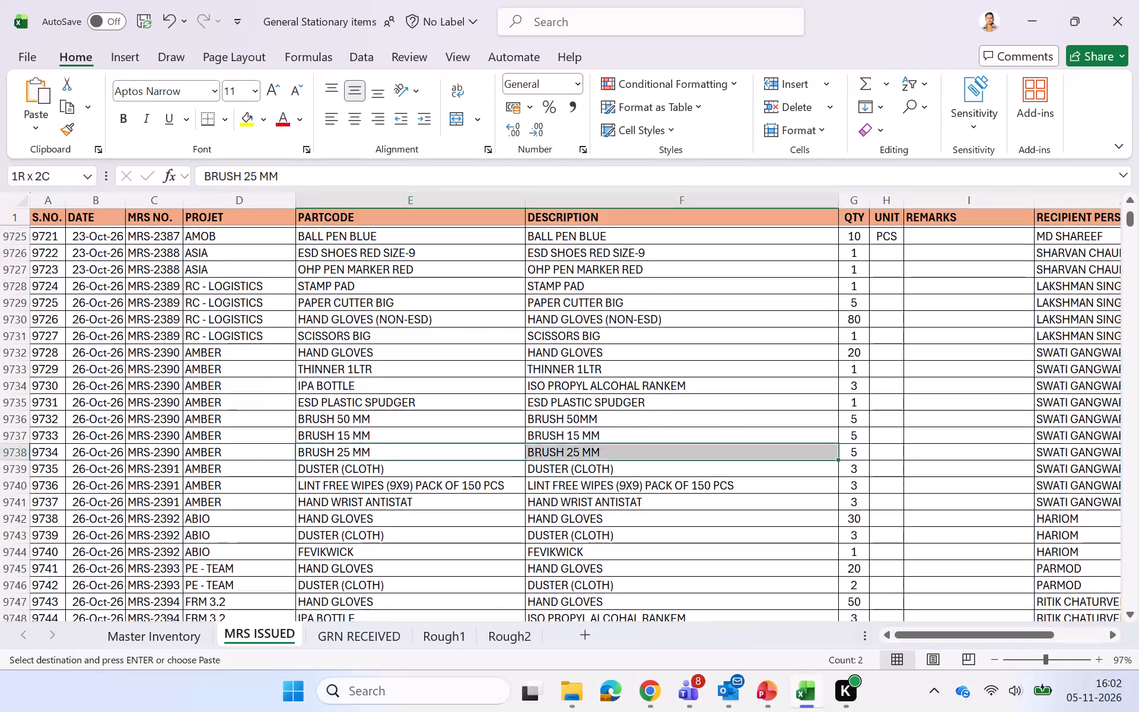
{"action": "key", "text": "ctrl+c"}
{"action": "key", "text": "ctrl+Down"}
{"action": "key", "text": "ctrl+Down"}
{"action": "key", "text": "ctrl+v"}
{"action": "key", "text": "ctrl+z"}
{"action": "key", "text": "ctrl+Up"}
{"action": "key", "text": "Down"}
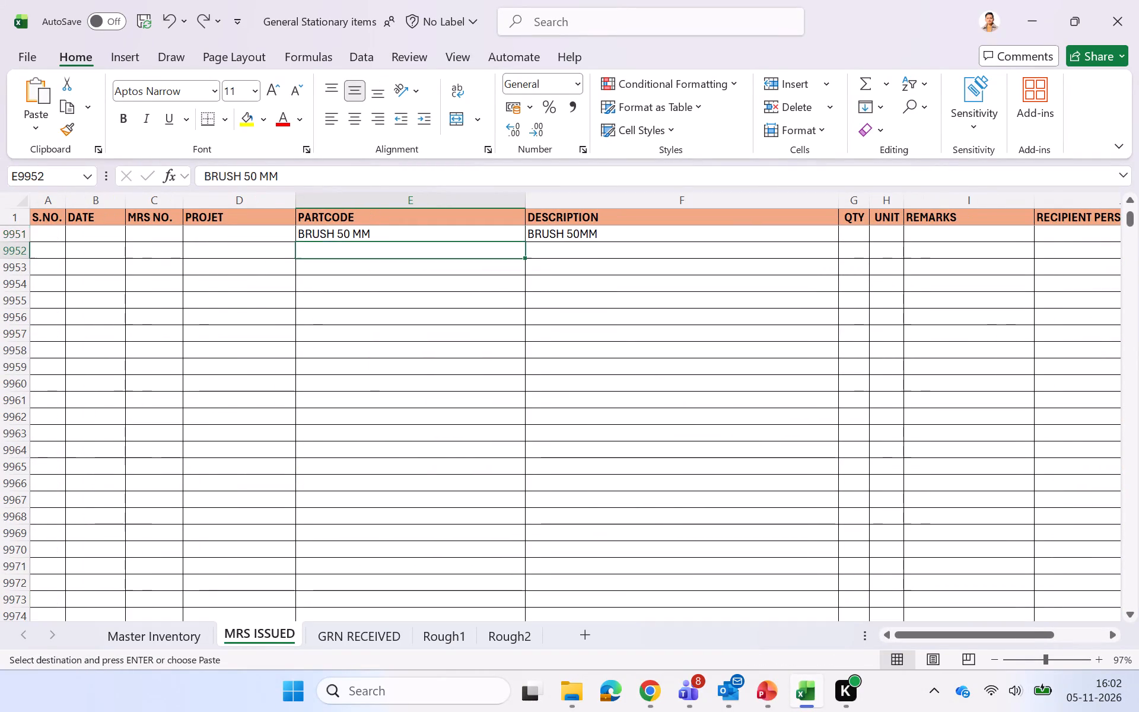
{"action": "key", "text": "ctrl+v"}
Find the DUSTER (CLOTH) entry in row 9933 and copy its part code and description into row 9953.
{"action": "key", "text": "Up"}
{"action": "key", "text": "Up"}
{"action": "key", "text": "Up"}
{"action": "key", "text": "Up"}
{"action": "key", "text": "Up"}
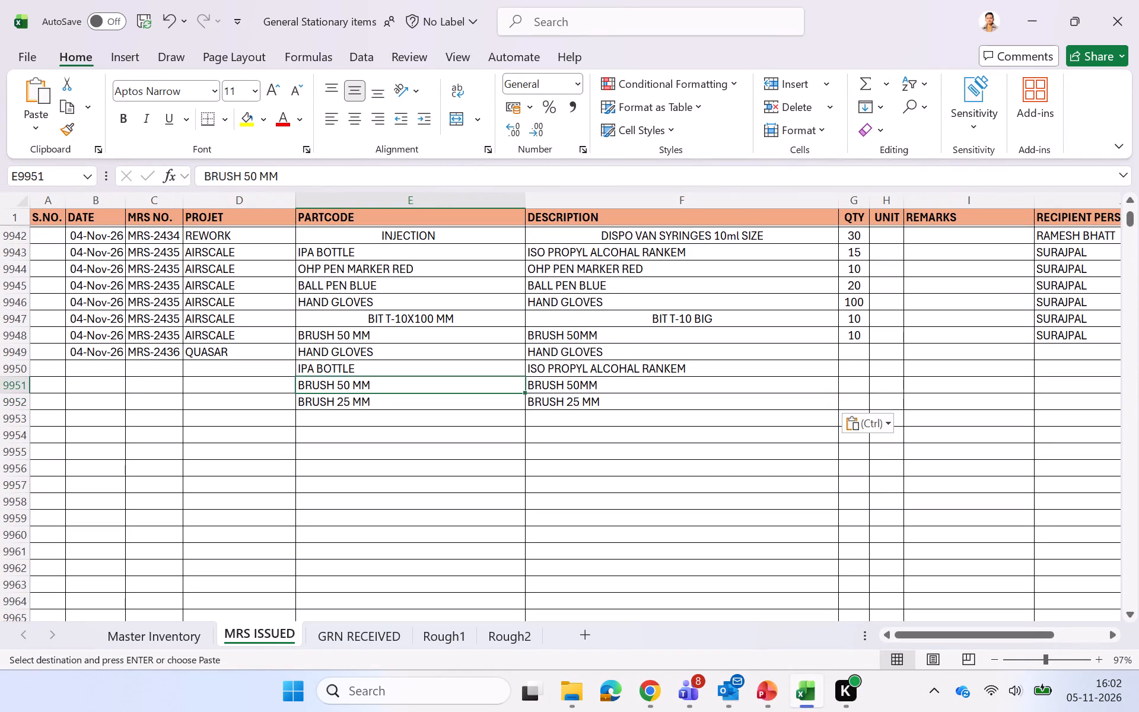
{"action": "key", "text": "Up"}
{"action": "key", "text": "Up"}
{"action": "key", "text": "Up"}
{"action": "key", "text": "Up"}
{"action": "key", "text": "Up"}
{"action": "key", "text": "Up"}
{"action": "key", "text": "Up"}
{"action": "key", "text": "Up"}
{"action": "key", "text": "Up"}
{"action": "key", "text": "Up"}
{"action": "key", "text": "Up"}
{"action": "key", "text": "Up"}
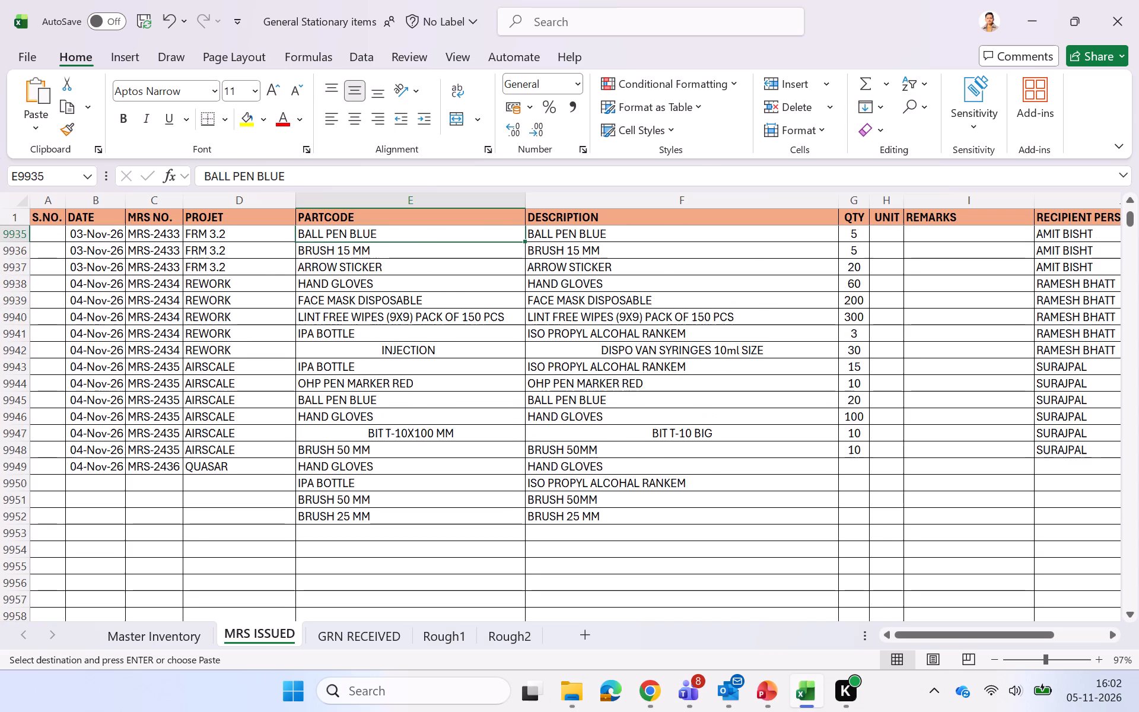
{"action": "key", "text": "Down"}
{"action": "key", "text": "Down"}
{"action": "key", "text": "Down"}
{"action": "key", "text": "Down"}
{"action": "key", "text": "Up"}
{"action": "key", "text": "Up"}
{"action": "key", "text": "Up"}
{"action": "key", "text": "Up"}
{"action": "key", "text": "Up"}
{"action": "key", "text": "Up"}
{"action": "key", "text": "Up"}
{"action": "key", "text": "Up"}
{"action": "key", "text": "Up"}
{"action": "key", "text": "Up"}
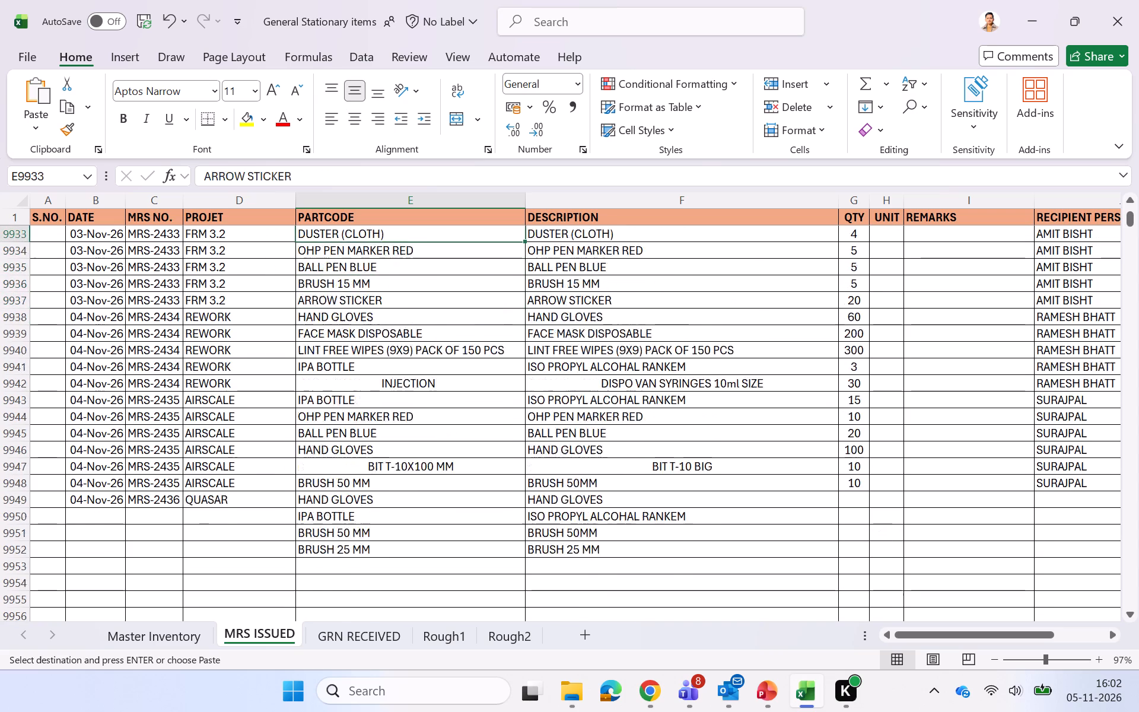
{"action": "key", "text": "Down"}
{"action": "key", "text": "Down"}
{"action": "key", "text": "Down"}
{"action": "key", "text": "Down"}
{"action": "key", "text": "shift+Right"}
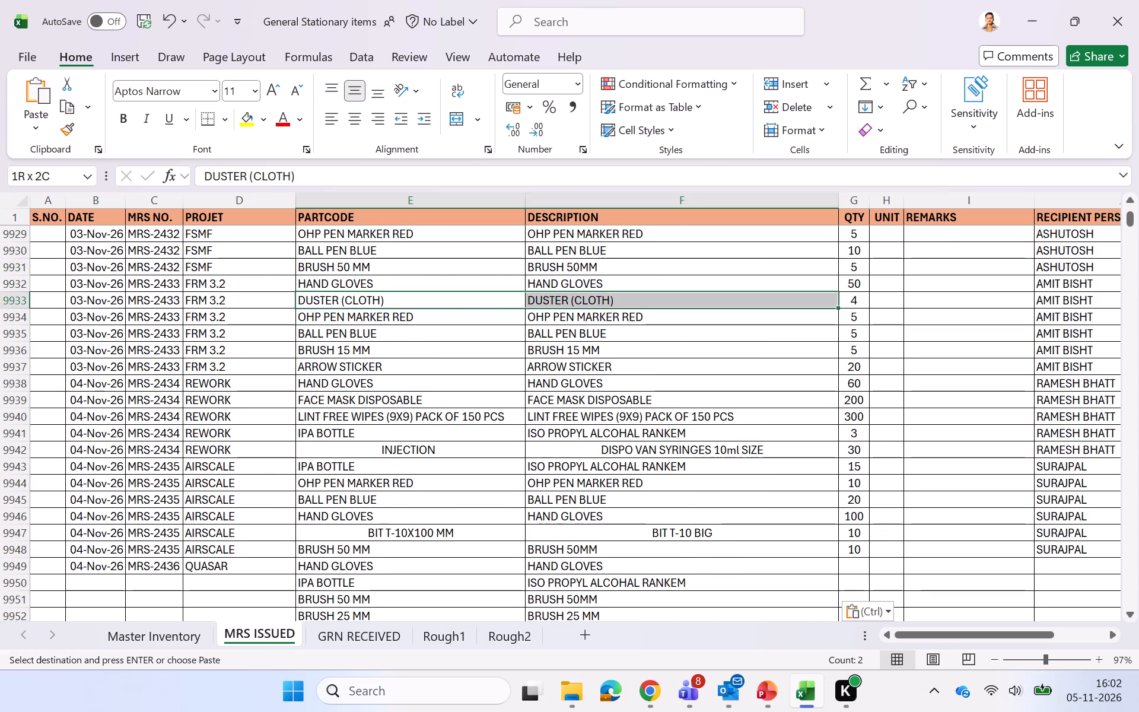
{"action": "key", "text": "ctrl+c"}
{"action": "key", "text": "ctrl+Down"}
{"action": "key", "text": "Down"}
{"action": "key", "text": "ctrl+v"}
Enter the quantities 40, 3, 3, 3 and 6 for the items in rows 9949 to 9953.
{"action": "key", "text": "ctrl+Right"}
{"action": "key", "text": "Right"}
{"action": "key", "text": "Up"}
{"action": "key", "text": "Up"}
{"action": "key", "text": "Up"}
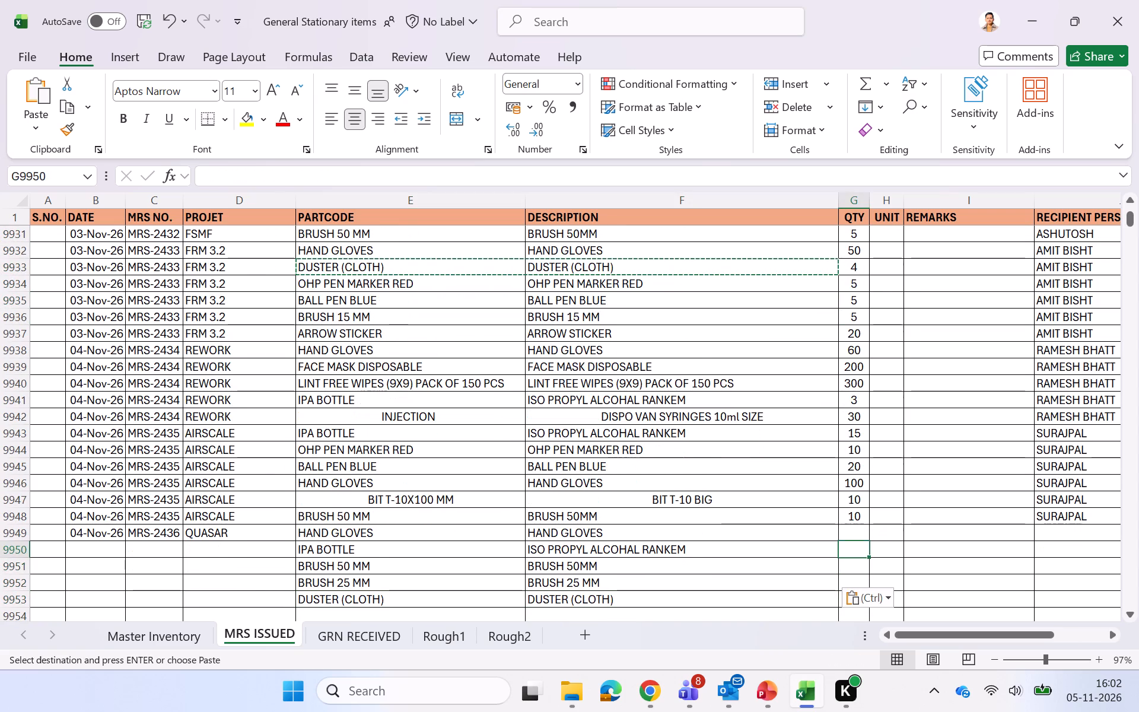
{"action": "key", "text": "Up"}
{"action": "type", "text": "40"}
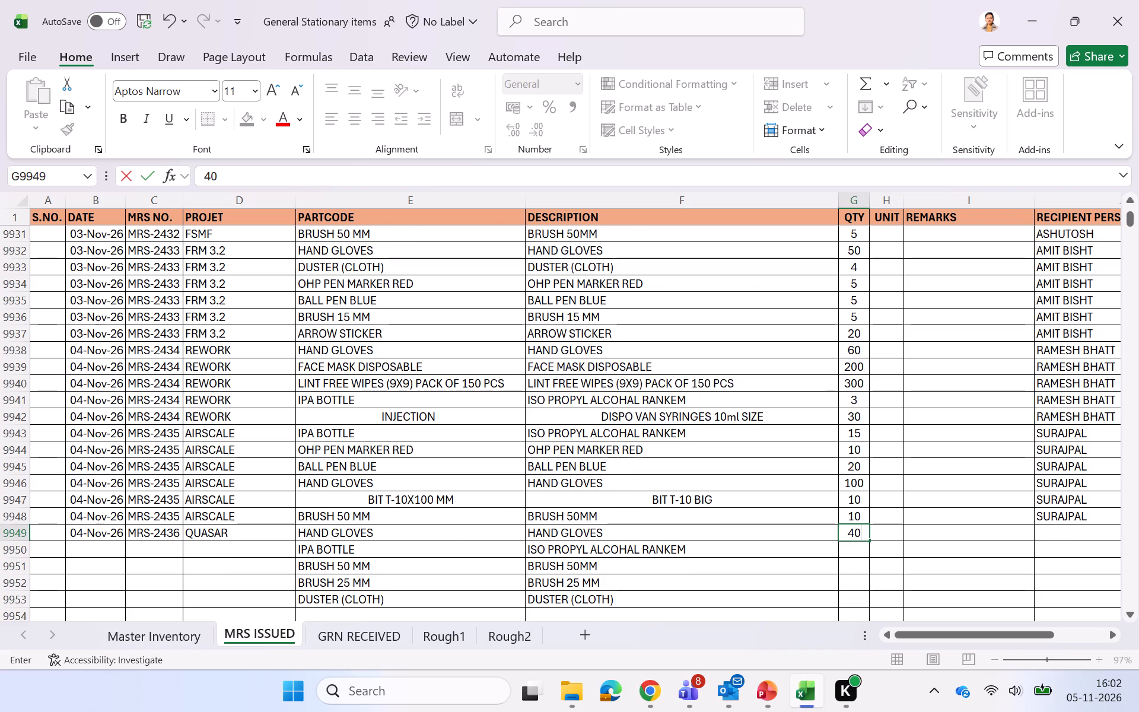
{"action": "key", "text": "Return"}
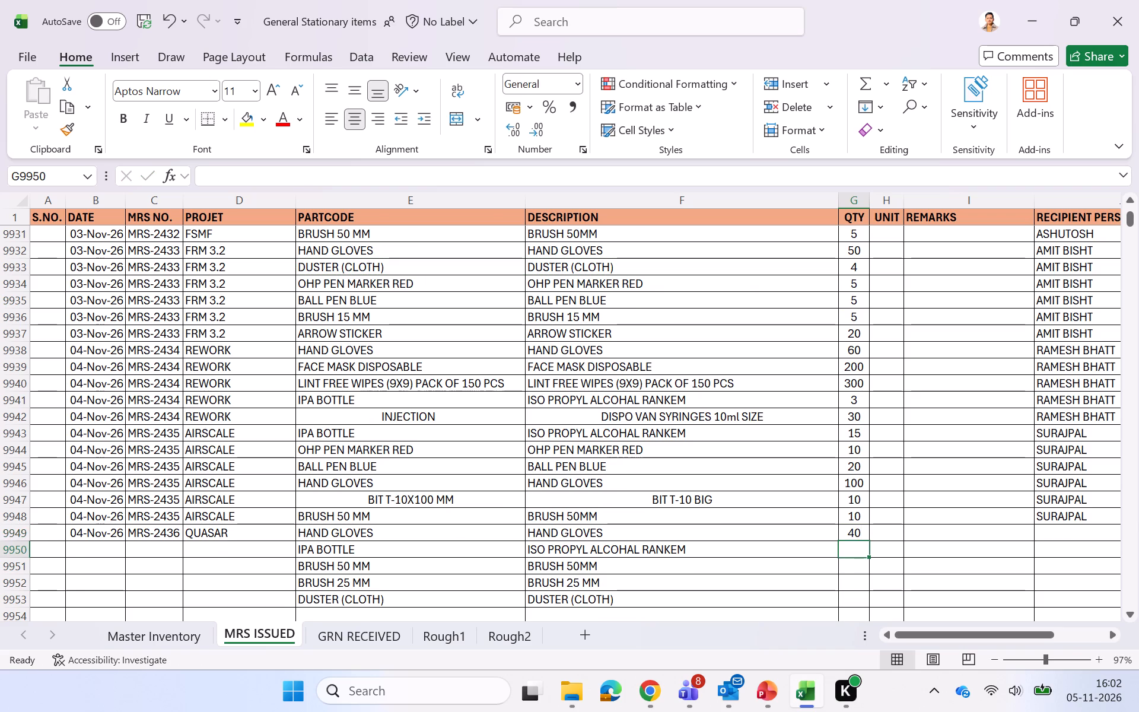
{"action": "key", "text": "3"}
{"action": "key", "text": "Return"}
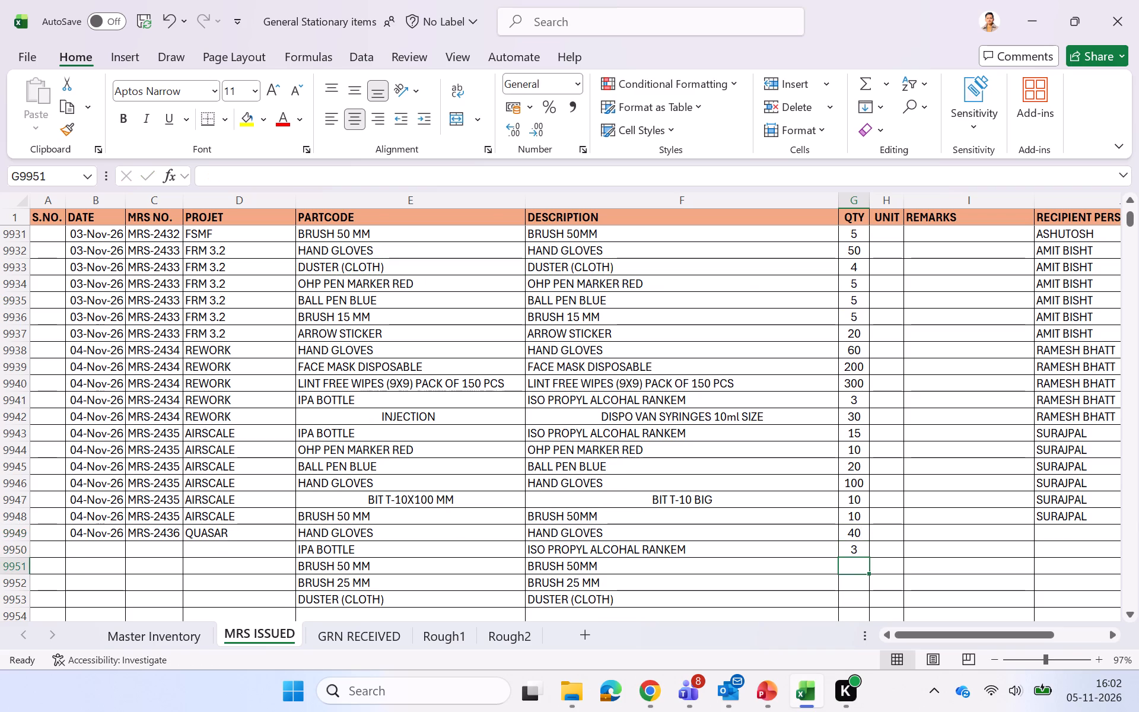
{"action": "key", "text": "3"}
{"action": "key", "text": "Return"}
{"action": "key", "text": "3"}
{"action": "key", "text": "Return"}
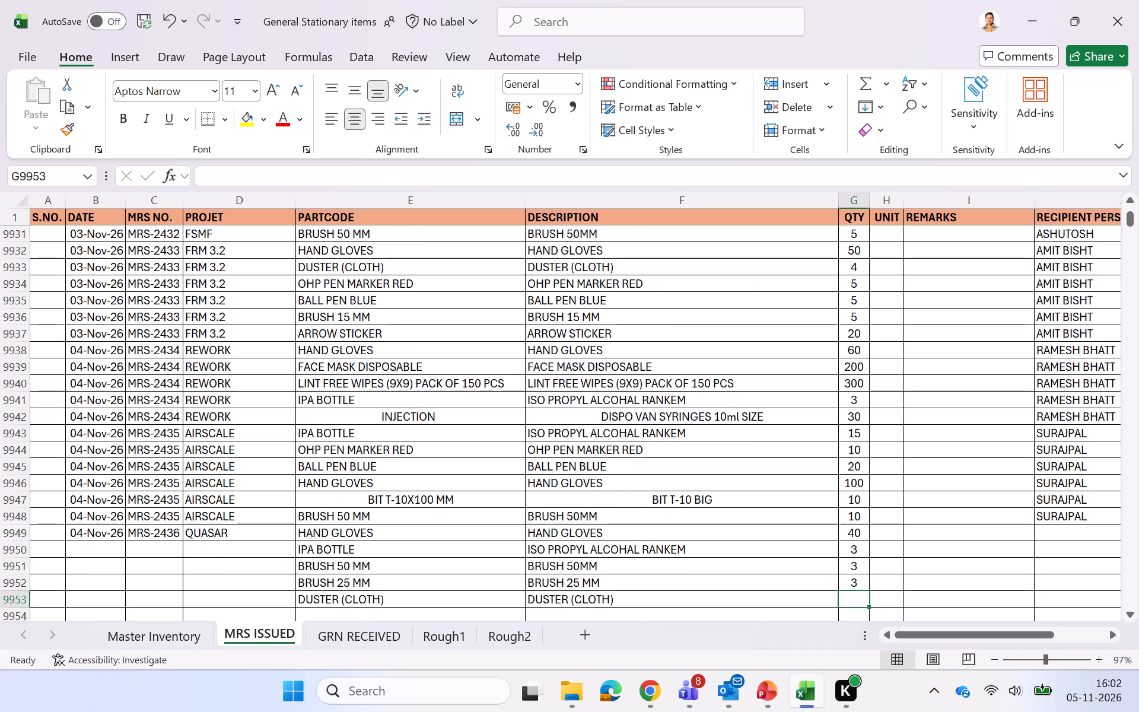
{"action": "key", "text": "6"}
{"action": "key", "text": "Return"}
Enter the MRS-2436 recipient's name in row 9949 and fill it down through row 9953.
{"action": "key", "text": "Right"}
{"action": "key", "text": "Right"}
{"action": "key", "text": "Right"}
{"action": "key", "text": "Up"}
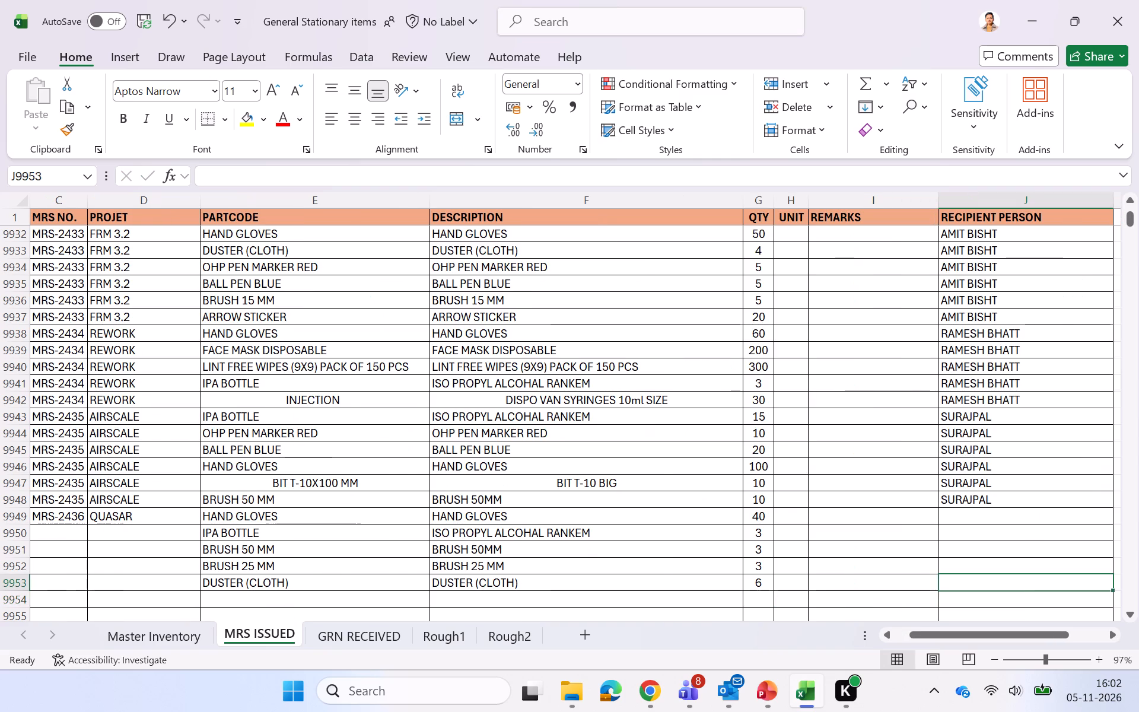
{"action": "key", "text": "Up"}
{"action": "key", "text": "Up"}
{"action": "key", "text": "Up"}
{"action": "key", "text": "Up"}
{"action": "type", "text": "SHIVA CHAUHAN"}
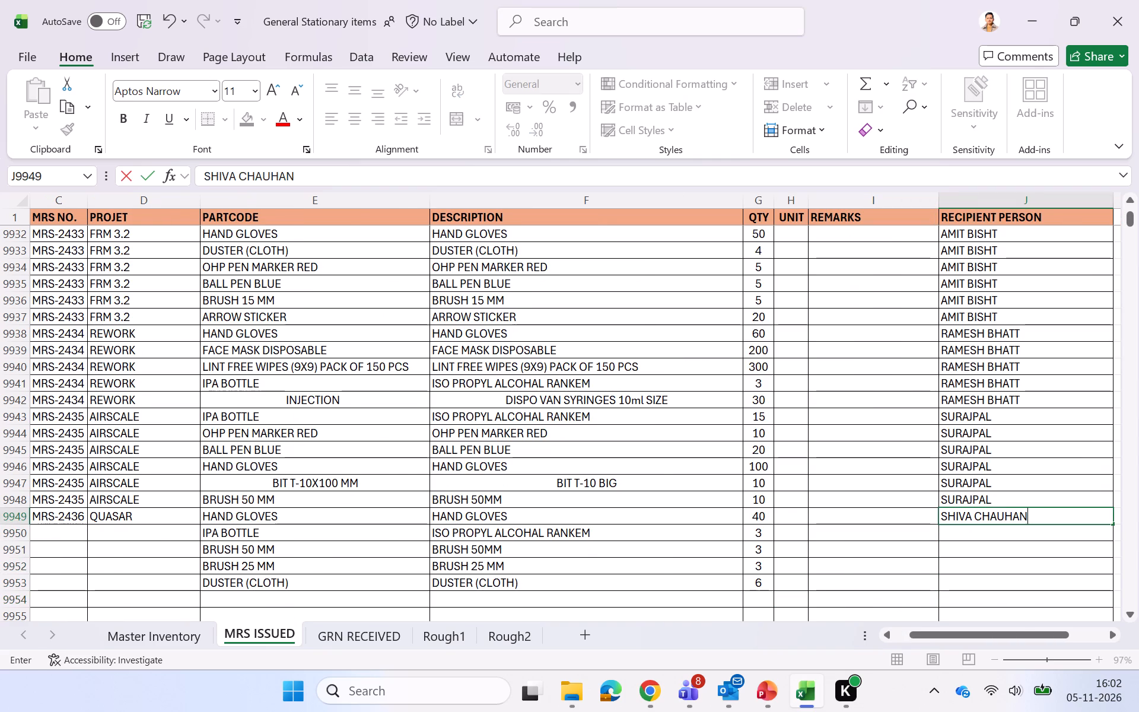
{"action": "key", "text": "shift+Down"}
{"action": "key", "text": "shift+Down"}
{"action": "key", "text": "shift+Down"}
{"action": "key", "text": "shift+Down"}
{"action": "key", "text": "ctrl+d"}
Fill the date 04-Nov-26, MRS-2436 and project QUASAR from row 9949 down through row 9953.
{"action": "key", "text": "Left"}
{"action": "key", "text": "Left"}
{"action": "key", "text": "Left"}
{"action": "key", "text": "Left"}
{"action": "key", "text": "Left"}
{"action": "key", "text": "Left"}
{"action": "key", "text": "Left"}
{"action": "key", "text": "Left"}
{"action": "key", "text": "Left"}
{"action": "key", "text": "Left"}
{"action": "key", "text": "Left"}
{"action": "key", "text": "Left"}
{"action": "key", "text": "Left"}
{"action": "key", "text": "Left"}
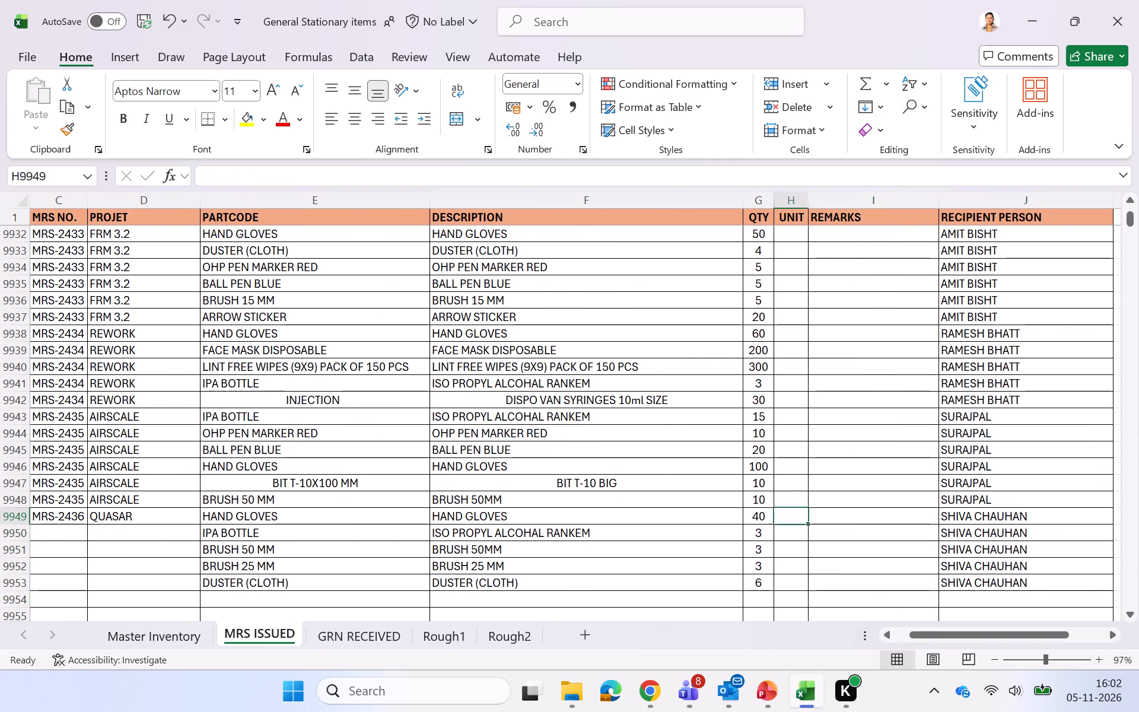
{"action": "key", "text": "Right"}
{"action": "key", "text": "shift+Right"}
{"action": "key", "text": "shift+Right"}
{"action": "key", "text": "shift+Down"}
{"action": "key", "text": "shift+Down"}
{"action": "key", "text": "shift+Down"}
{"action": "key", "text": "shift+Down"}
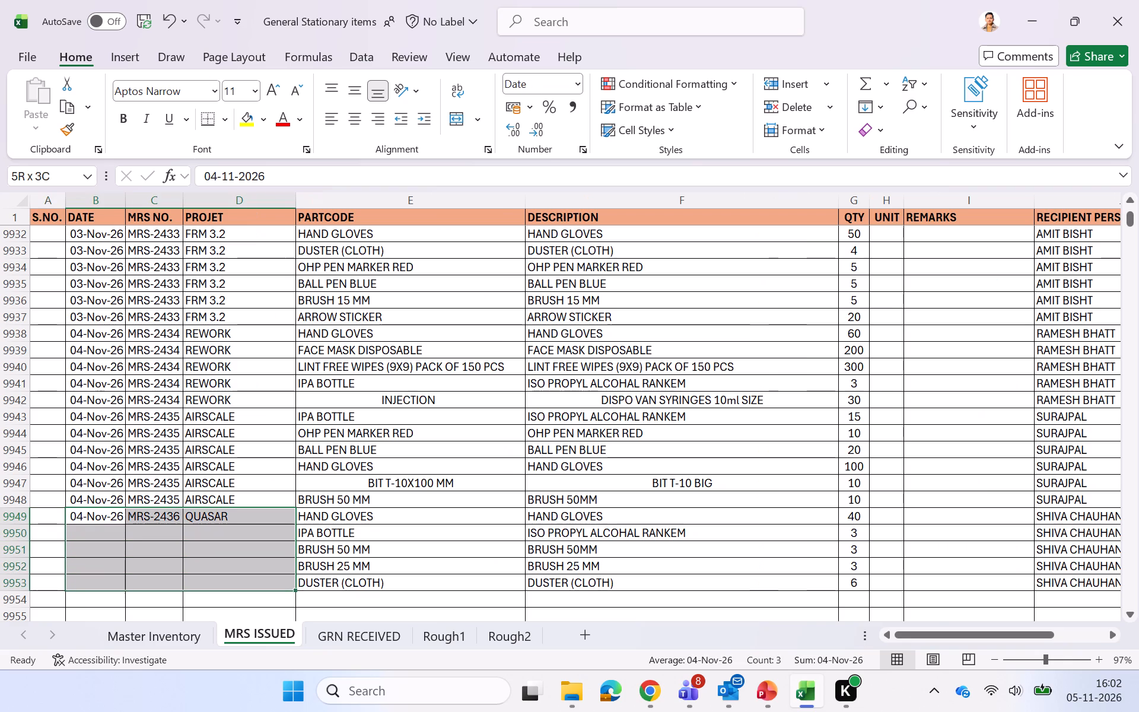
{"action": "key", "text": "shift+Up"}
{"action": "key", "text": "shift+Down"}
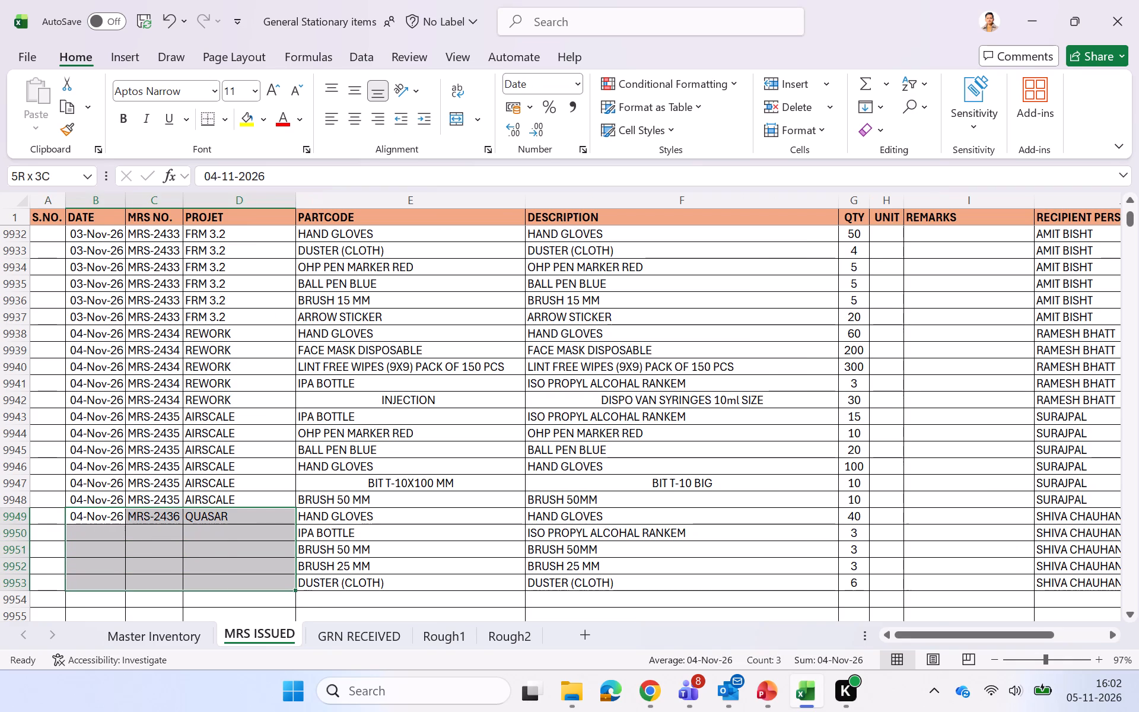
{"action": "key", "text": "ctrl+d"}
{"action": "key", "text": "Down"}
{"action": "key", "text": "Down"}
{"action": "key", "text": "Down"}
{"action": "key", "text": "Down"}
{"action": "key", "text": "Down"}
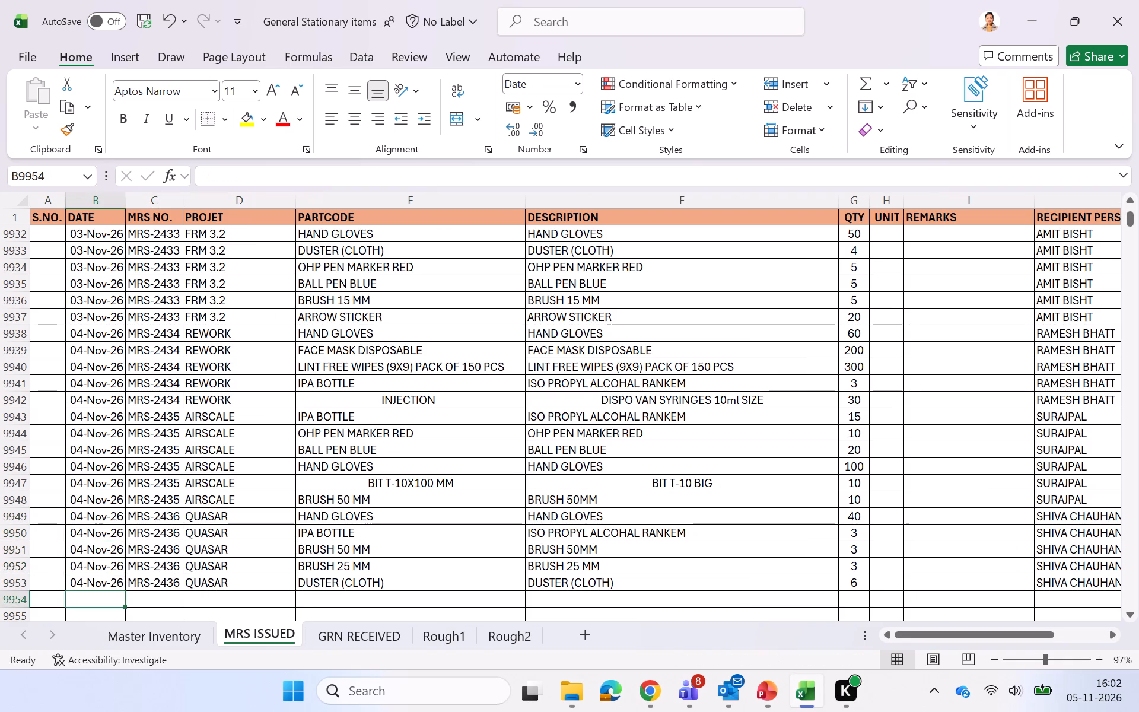
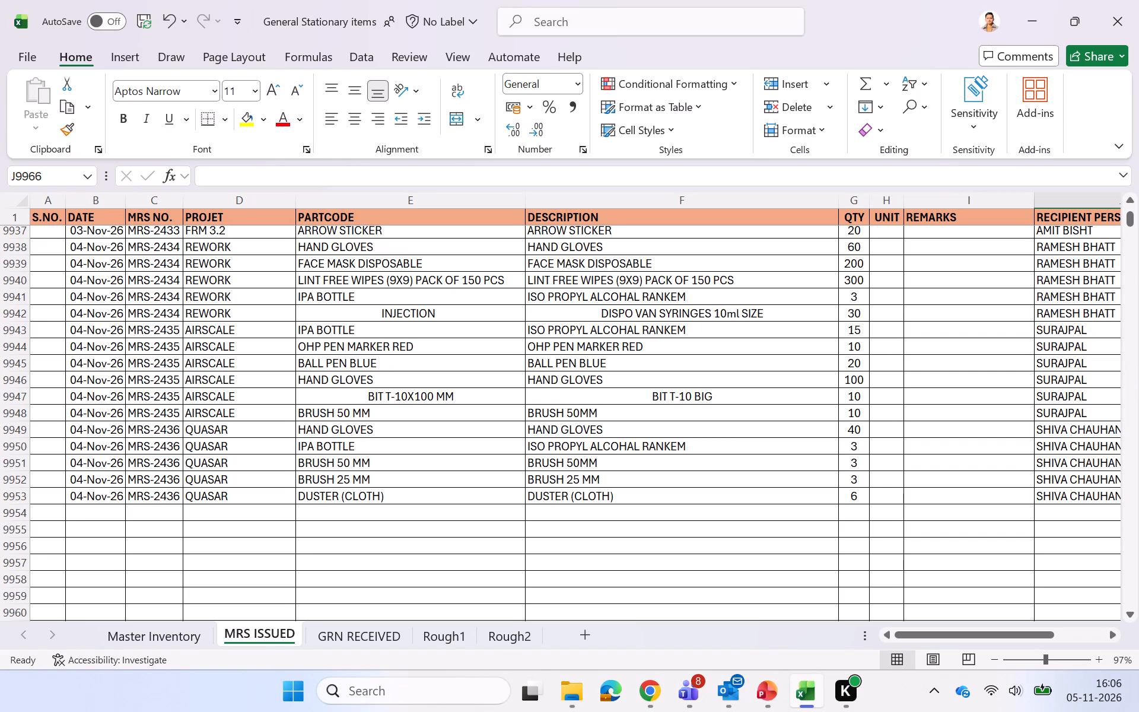
Start row 9954 with date 04-Nov-26, requisition number MRS-2437 and project MAINTENANCE.
{"action": "scroll", "coordinate": [94, 546], "scroll_direction": "down", "scroll_amount": 1}
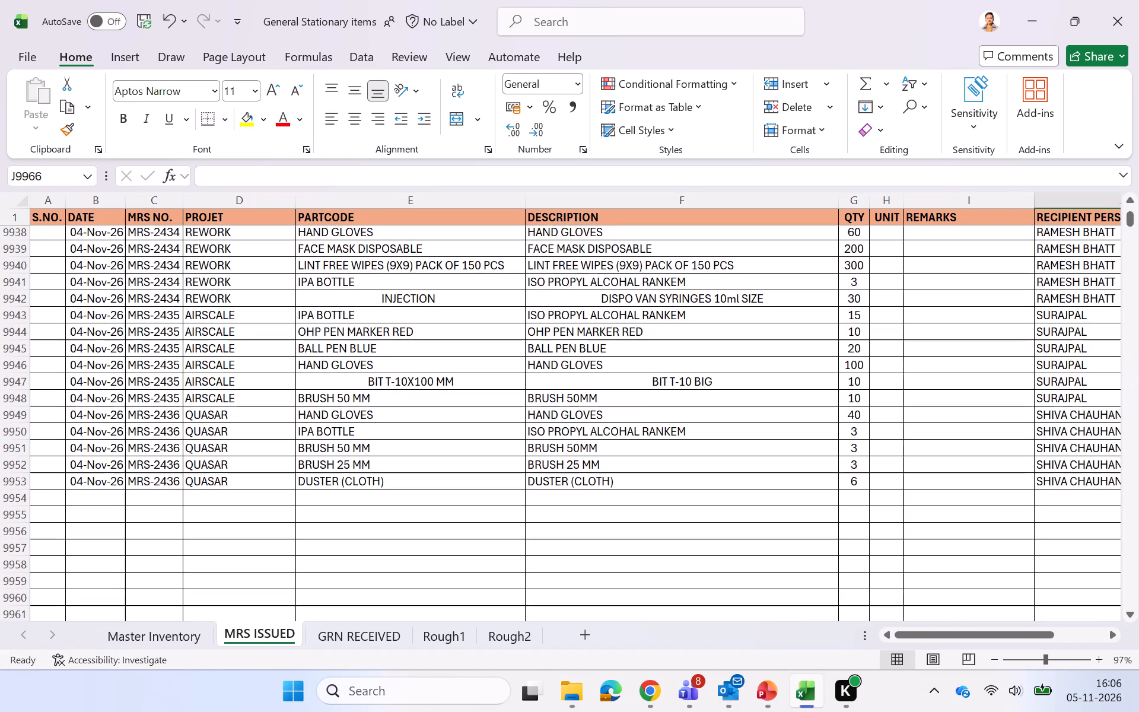
{"action": "scroll", "coordinate": [94, 546], "scroll_direction": "down", "scroll_amount": 1}
{"action": "left_click", "coordinate": [90, 491]}
{"action": "key", "text": "Up"}
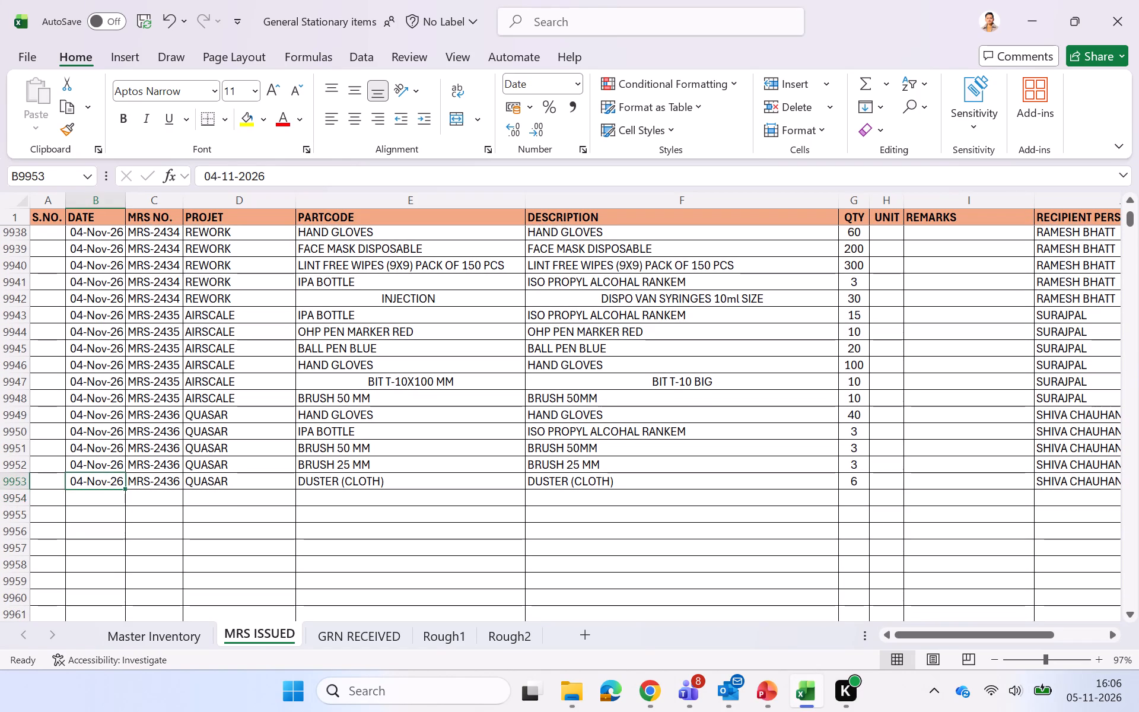
{"action": "key", "text": "ctrl+c"}
{"action": "key", "text": "Down"}
{"action": "key", "text": "ctrl+v"}
{"action": "left_click", "coordinate": [165, 480]}
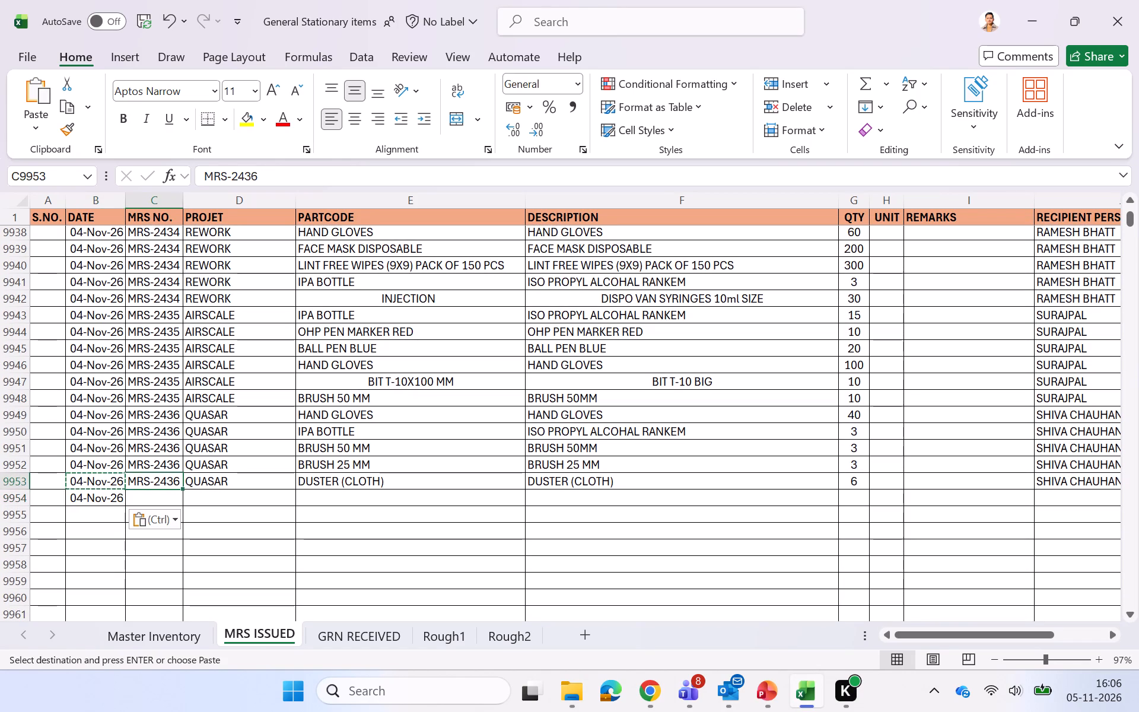
{"action": "double_click", "coordinate": [183, 487]}
{"action": "left_click", "coordinate": [205, 494]}
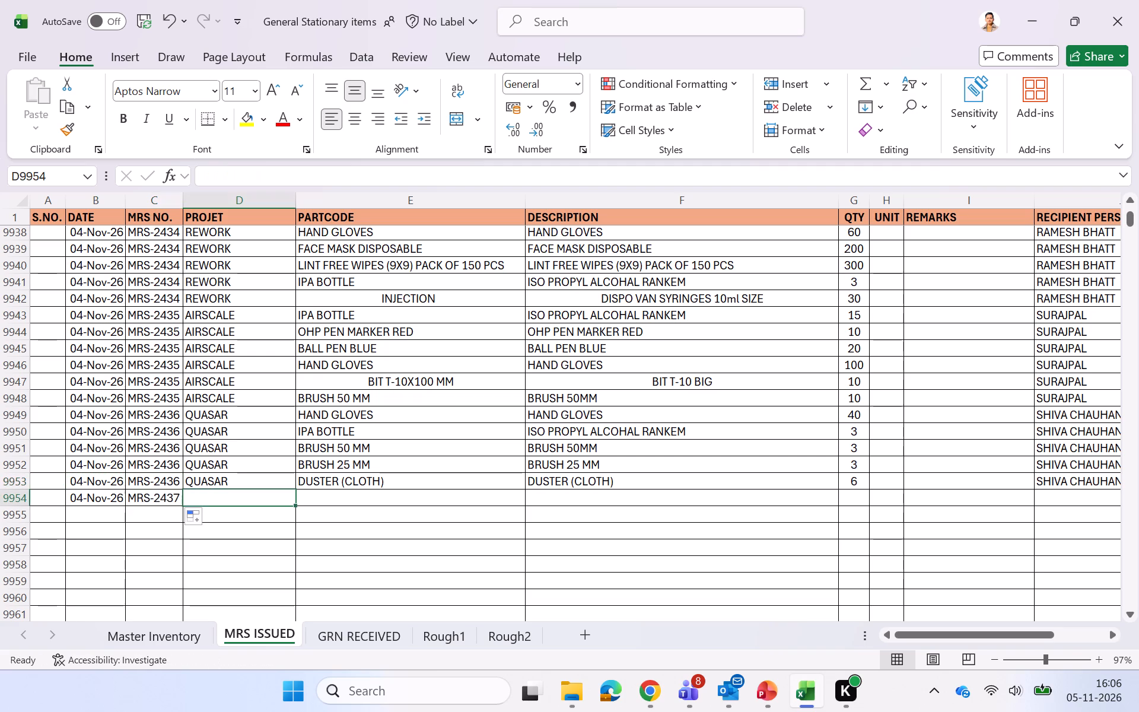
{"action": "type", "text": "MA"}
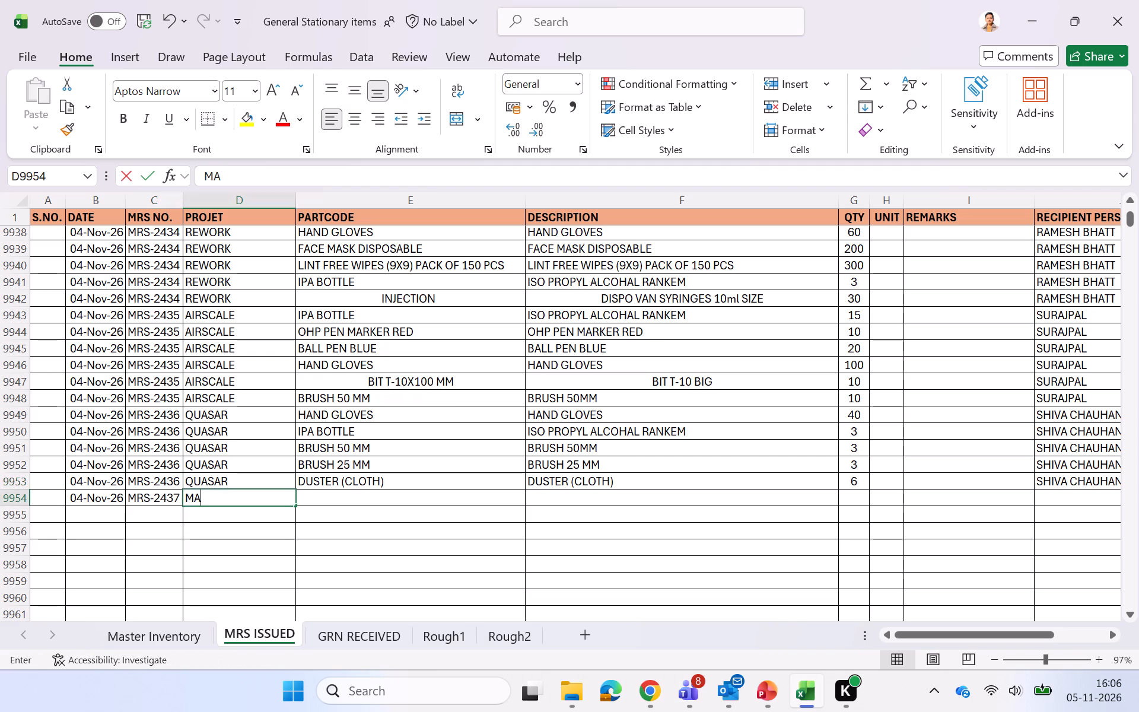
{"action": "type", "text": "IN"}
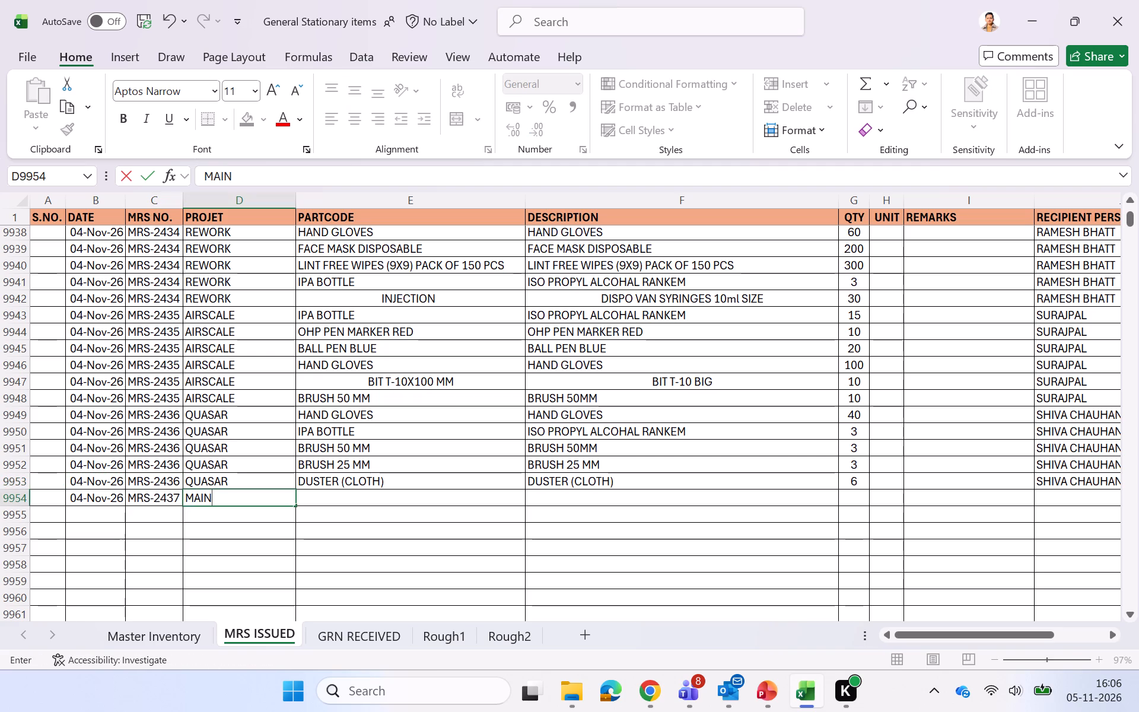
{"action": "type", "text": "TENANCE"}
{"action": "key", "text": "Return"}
Filter the PROJET column for entries containing MAIN, covering both MAINTAINANCE and MAINTENANCE.
{"action": "left_click", "coordinate": [269, 217]}
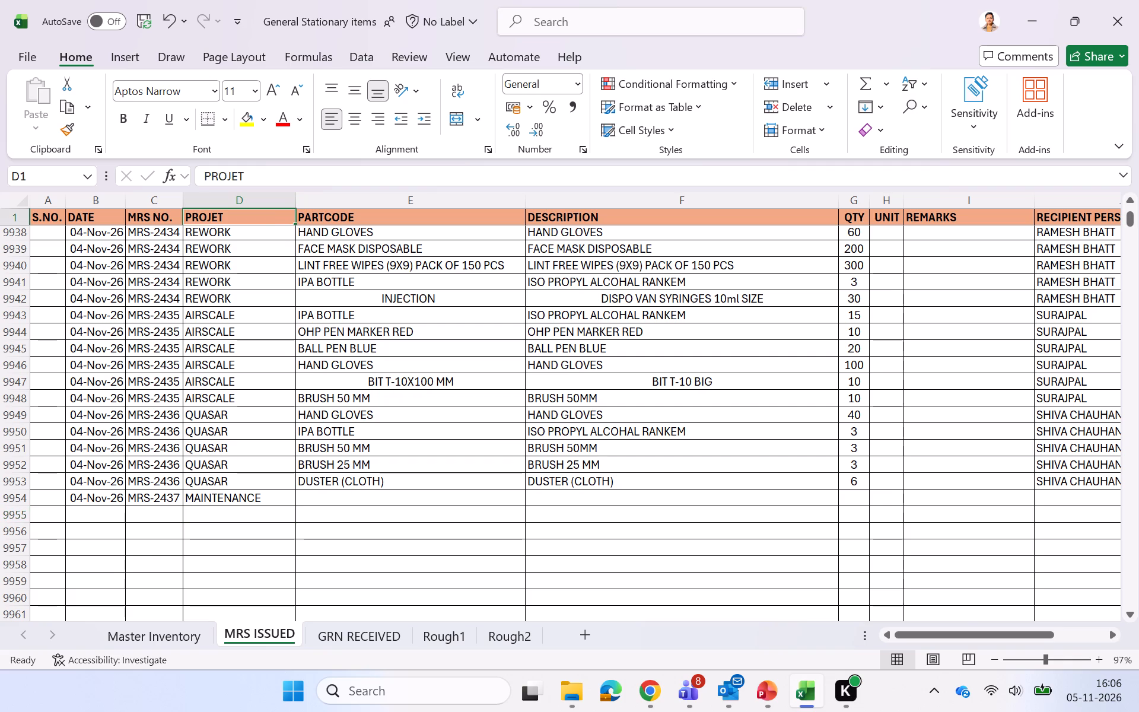
{"action": "key", "text": "ctrl+shift+l"}
{"action": "left_click", "coordinate": [287, 217]}
{"action": "left_click", "coordinate": [192, 386]}
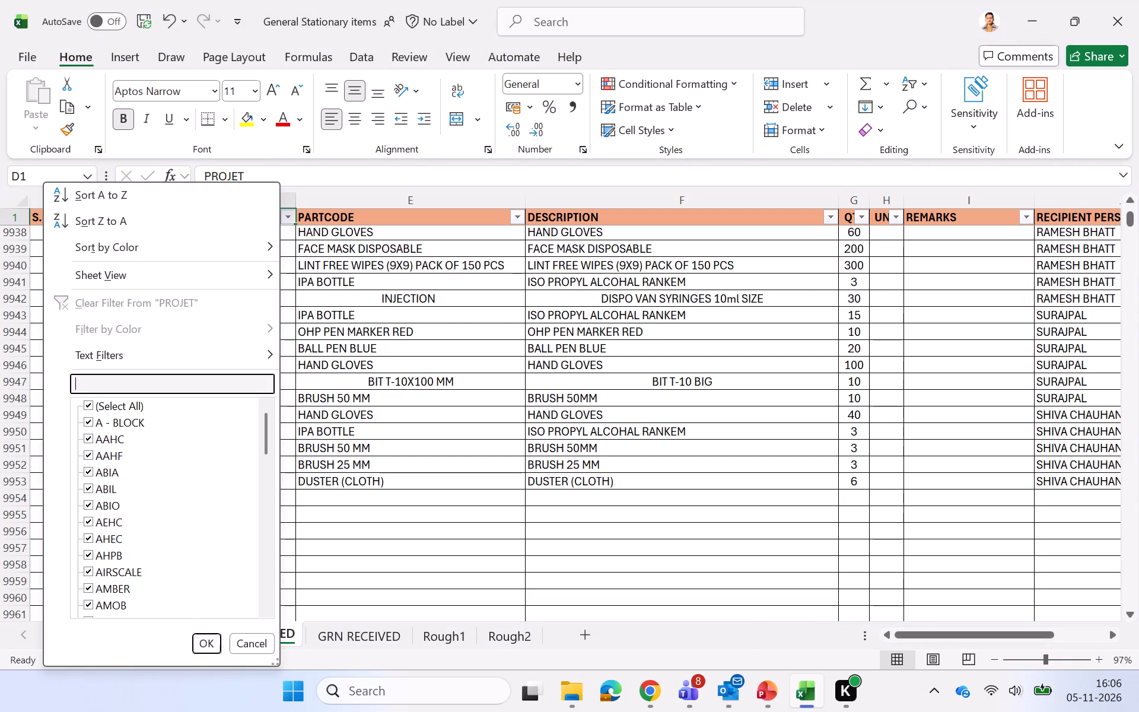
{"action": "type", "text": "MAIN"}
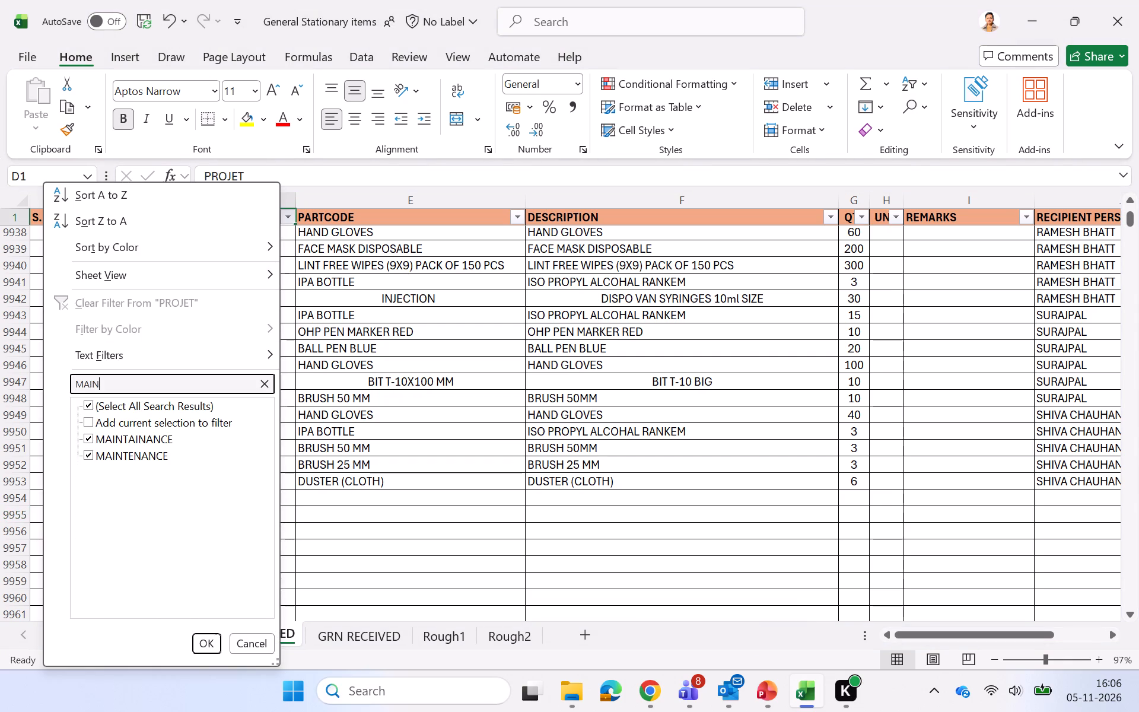
{"action": "left_click", "coordinate": [209, 652]}
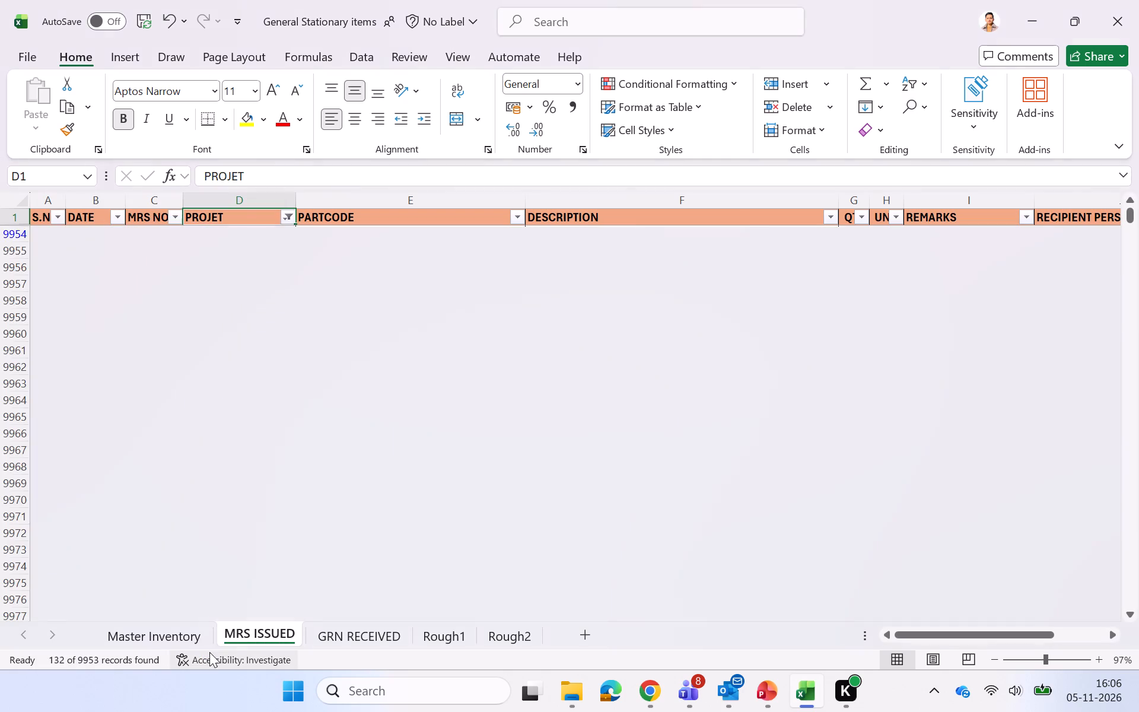
{"action": "scroll", "coordinate": [218, 514], "scroll_direction": "up", "scroll_amount": 17}
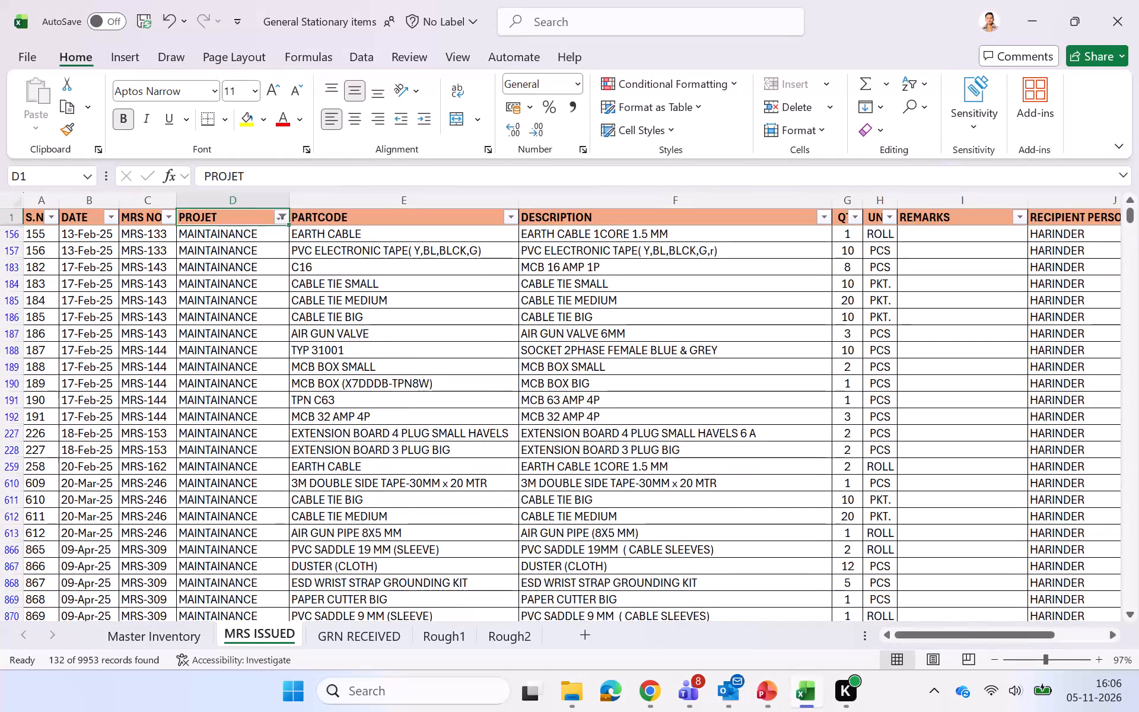
Correct the project name to MAINTENANCE in row 156 and fill it down all filtered rows through row 9954.
{"action": "left_click", "coordinate": [244, 233]}
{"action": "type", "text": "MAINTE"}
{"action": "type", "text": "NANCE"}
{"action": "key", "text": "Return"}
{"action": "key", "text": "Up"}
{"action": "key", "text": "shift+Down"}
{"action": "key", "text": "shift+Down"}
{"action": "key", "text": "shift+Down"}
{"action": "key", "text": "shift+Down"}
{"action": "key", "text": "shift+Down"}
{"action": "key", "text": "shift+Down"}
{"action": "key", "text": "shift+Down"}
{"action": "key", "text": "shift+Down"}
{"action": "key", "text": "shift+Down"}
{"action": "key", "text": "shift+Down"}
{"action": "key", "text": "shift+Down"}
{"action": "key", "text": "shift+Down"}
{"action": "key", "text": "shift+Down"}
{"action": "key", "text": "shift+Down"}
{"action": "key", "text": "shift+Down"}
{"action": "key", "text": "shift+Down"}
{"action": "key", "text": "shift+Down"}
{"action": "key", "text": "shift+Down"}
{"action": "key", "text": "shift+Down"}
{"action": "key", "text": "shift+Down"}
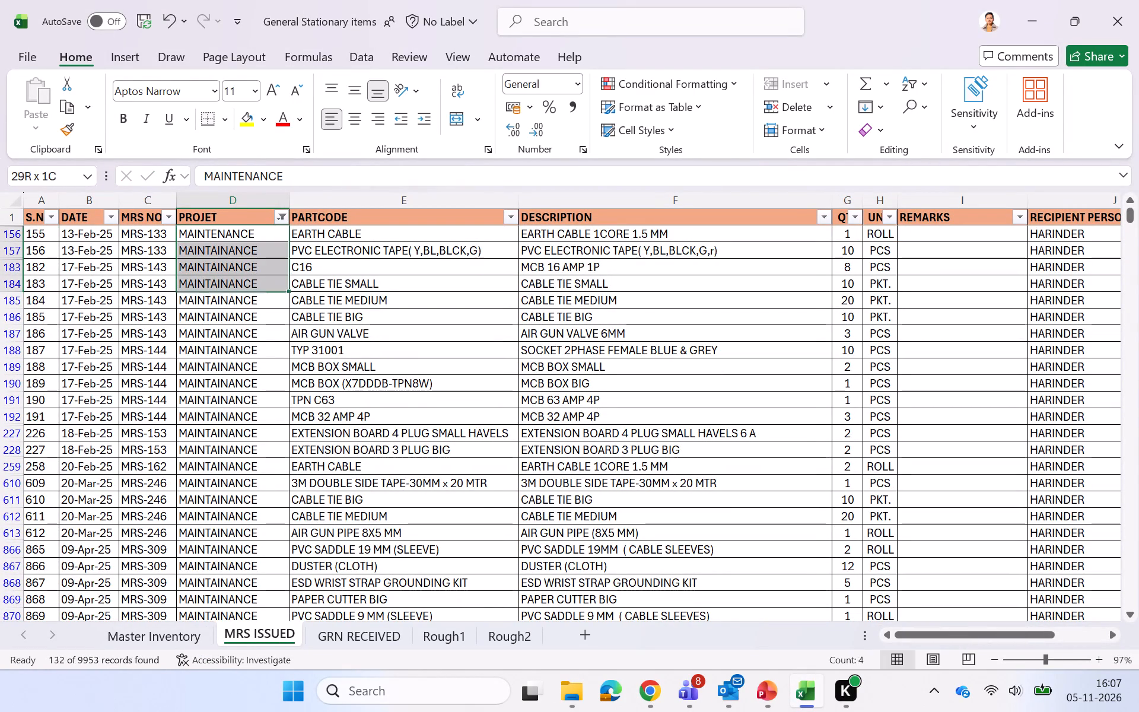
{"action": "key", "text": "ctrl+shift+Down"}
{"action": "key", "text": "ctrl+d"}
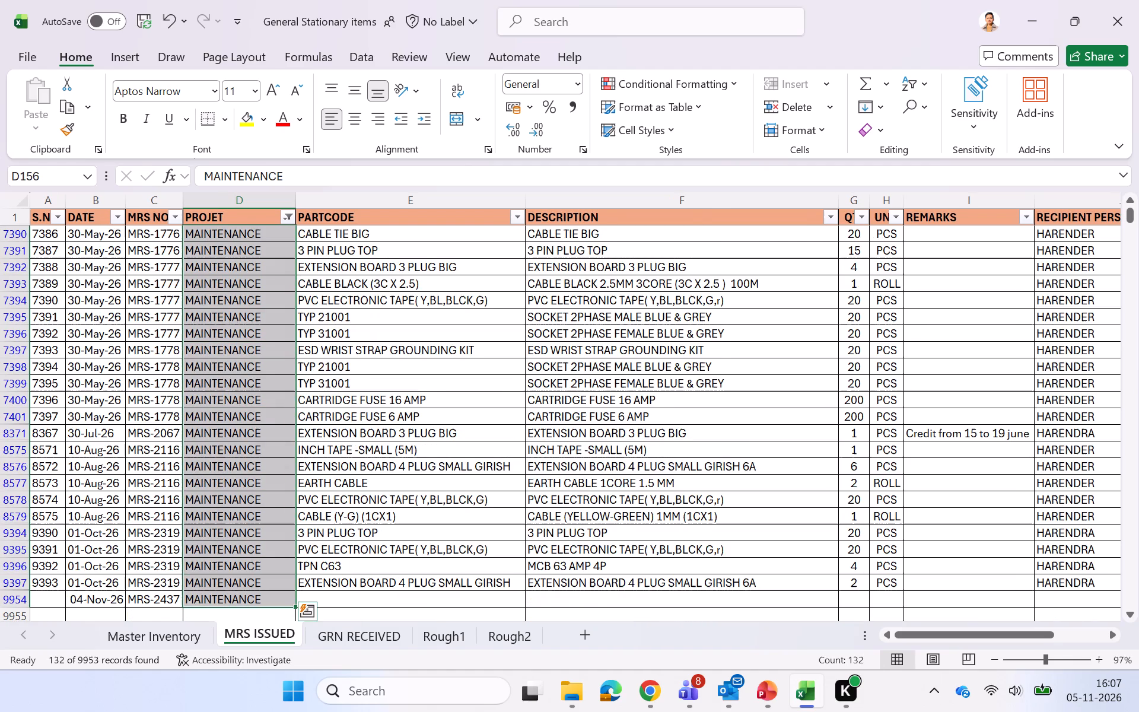
Review the corrected MAINTENANCE rows and remove the filter from the issue log.
{"action": "scroll", "coordinate": [263, 361], "scroll_direction": "up", "scroll_amount": 17}
{"action": "scroll", "coordinate": [263, 361], "scroll_direction": "down", "scroll_amount": 3}
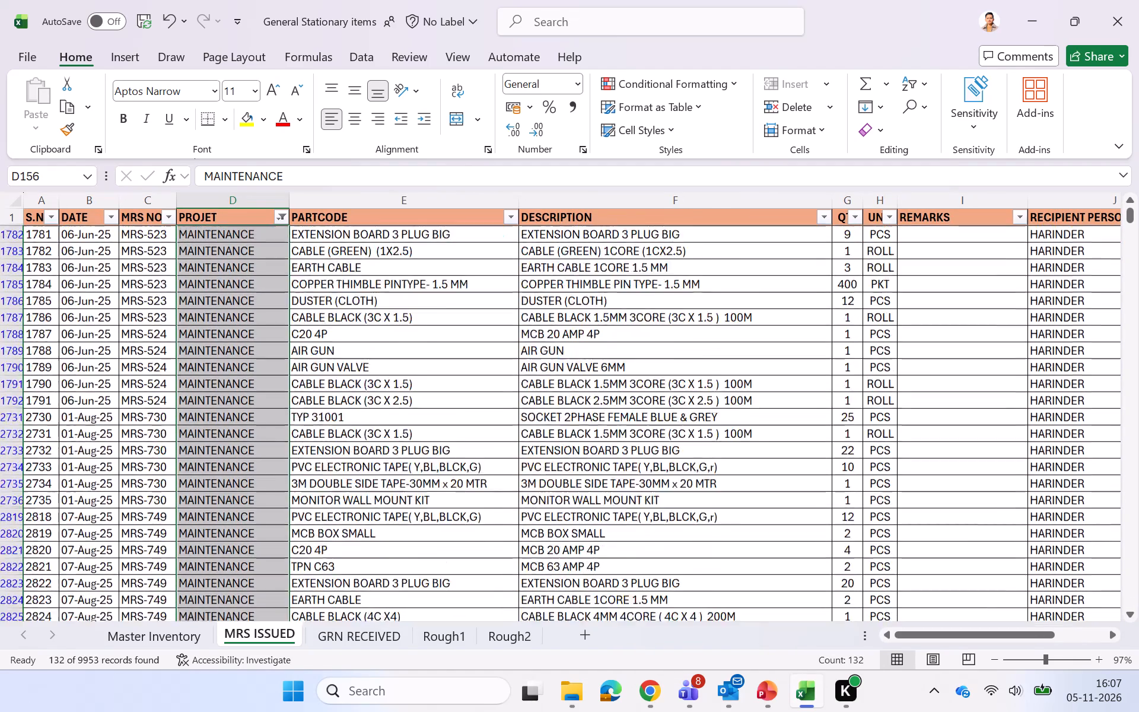
{"action": "scroll", "coordinate": [263, 361], "scroll_direction": "down", "scroll_amount": 6}
{"action": "scroll", "coordinate": [263, 361], "scroll_direction": "up", "scroll_amount": 3}
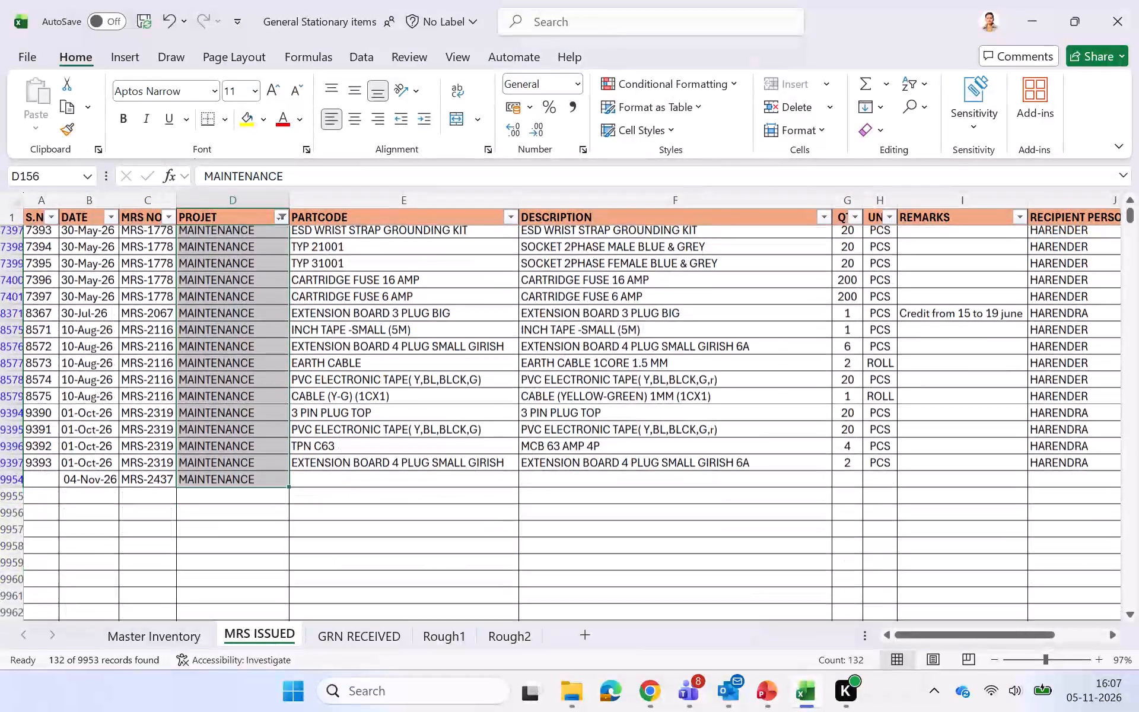
{"action": "scroll", "coordinate": [263, 361], "scroll_direction": "up", "scroll_amount": 1}
{"action": "left_click", "coordinate": [234, 526]}
{"action": "key", "text": "ctrl+shift+l"}
{"action": "left_click", "coordinate": [234, 526]}
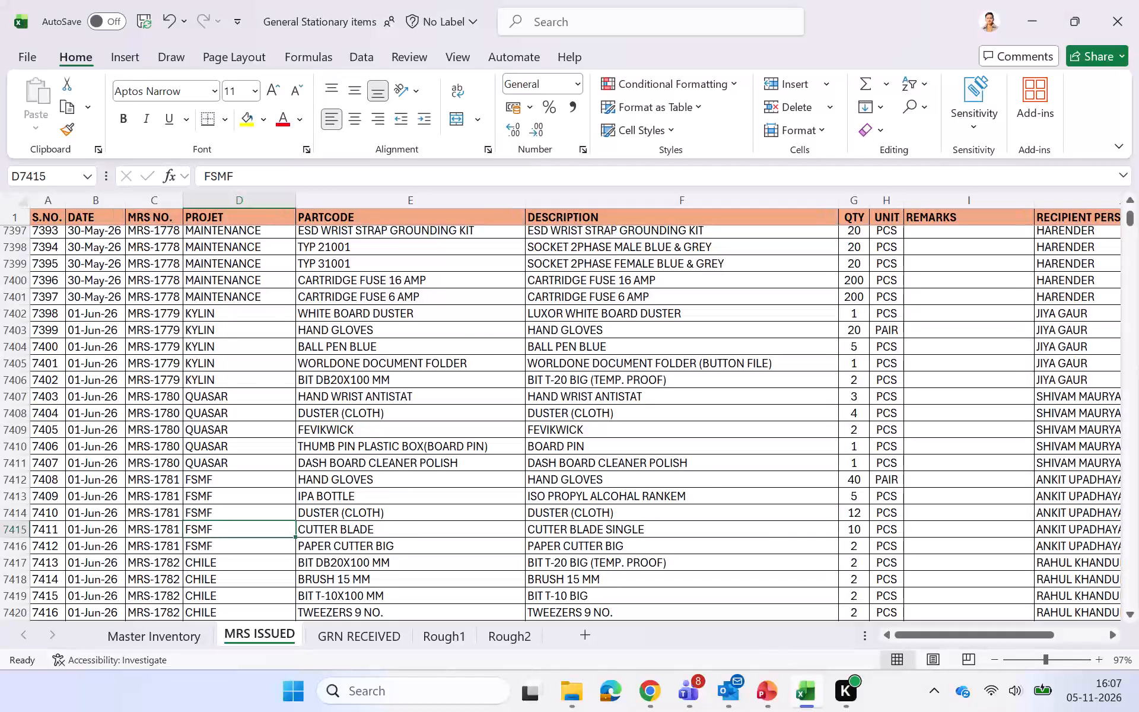
Find the PVC ELECTRONIC TAPE( Y,BL,BLCK,G) entry and copy its part code and description into row 9954.
{"action": "key", "text": "ctrl+Down"}
{"action": "key", "text": "Down"}
{"action": "key", "text": "Up"}
{"action": "key", "text": "Right"}
{"action": "scroll", "coordinate": [234, 526], "scroll_direction": "down", "scroll_amount": 1}
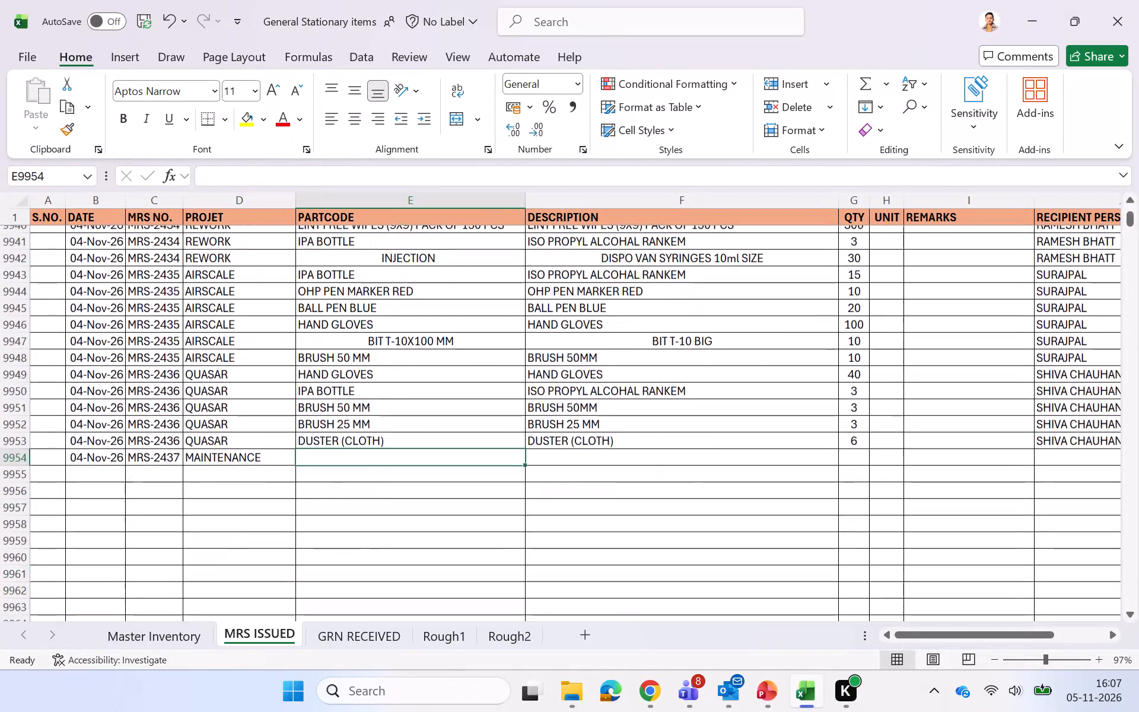
{"action": "scroll", "coordinate": [234, 526], "scroll_direction": "down", "scroll_amount": 1}
{"action": "key", "text": "Down"}
{"action": "key", "text": "Down"}
{"action": "key", "text": "Down"}
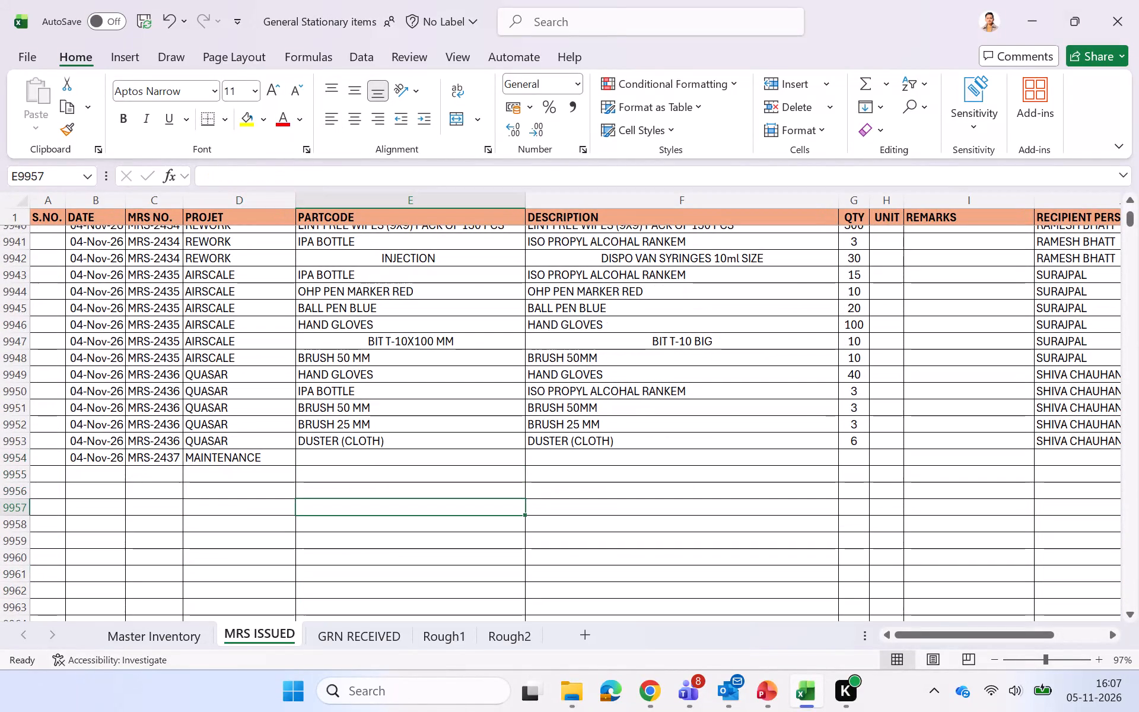
{"action": "key", "text": "ctrl+f"}
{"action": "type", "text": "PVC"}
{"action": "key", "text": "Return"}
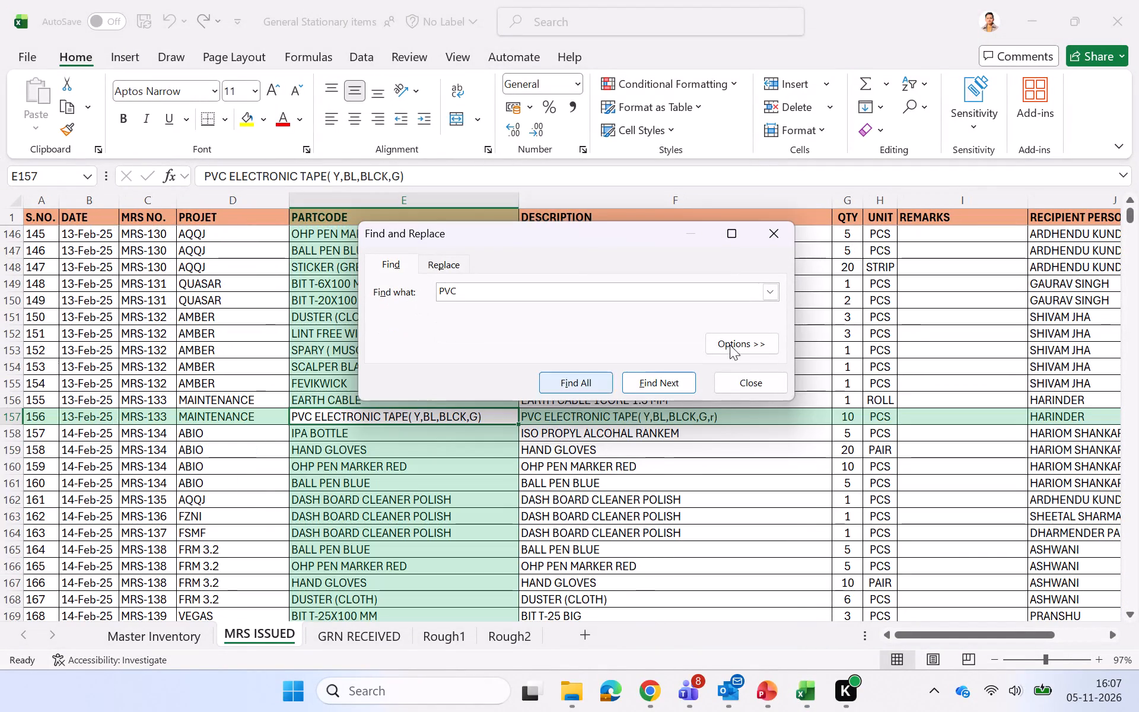
{"action": "left_click", "coordinate": [748, 387]}
{"action": "key", "text": "shift+Right"}
{"action": "key", "text": "ctrl+c"}
{"action": "key", "text": "ctrl+Down"}
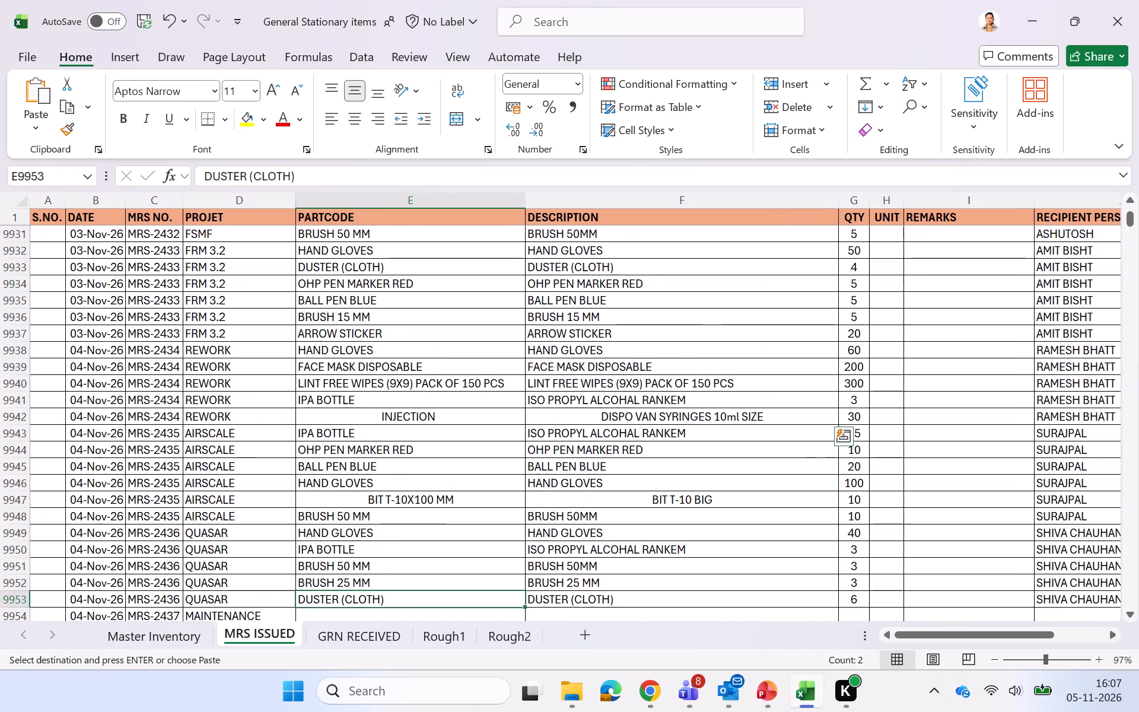
{"action": "key", "text": "Down"}
{"action": "key", "text": "ctrl+v"}
{"action": "key", "text": "Down"}
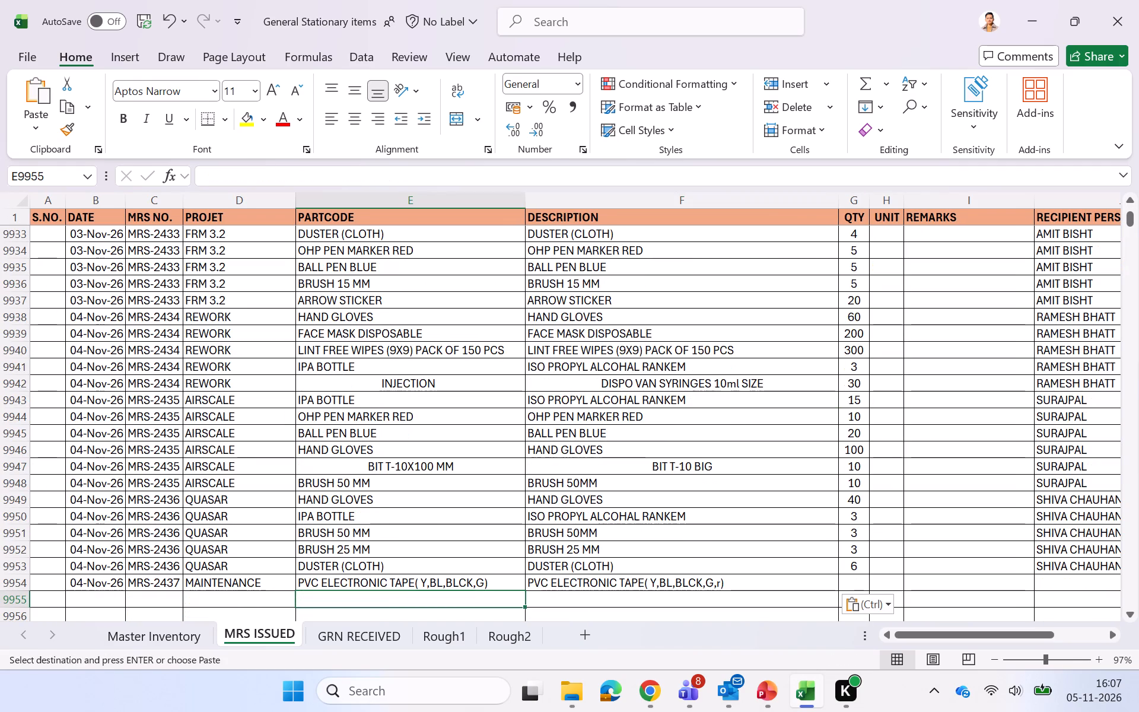
Copy the EXTENSION BOARD 4 PLUG SMALL GIRISH part code and description from Master Inventory into row 9955 of MRS ISSUED.
{"action": "key", "text": "ctrl+f"}
{"action": "left_click", "coordinate": [746, 410]}
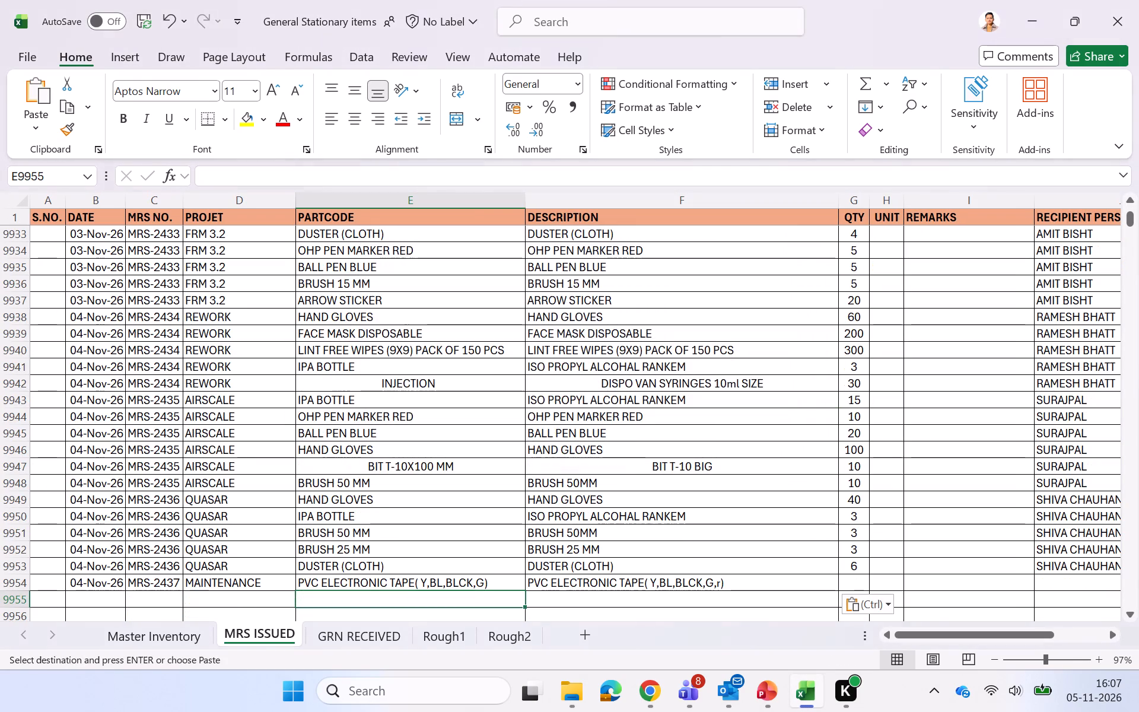
{"action": "double_click", "coordinate": [129, 642]}
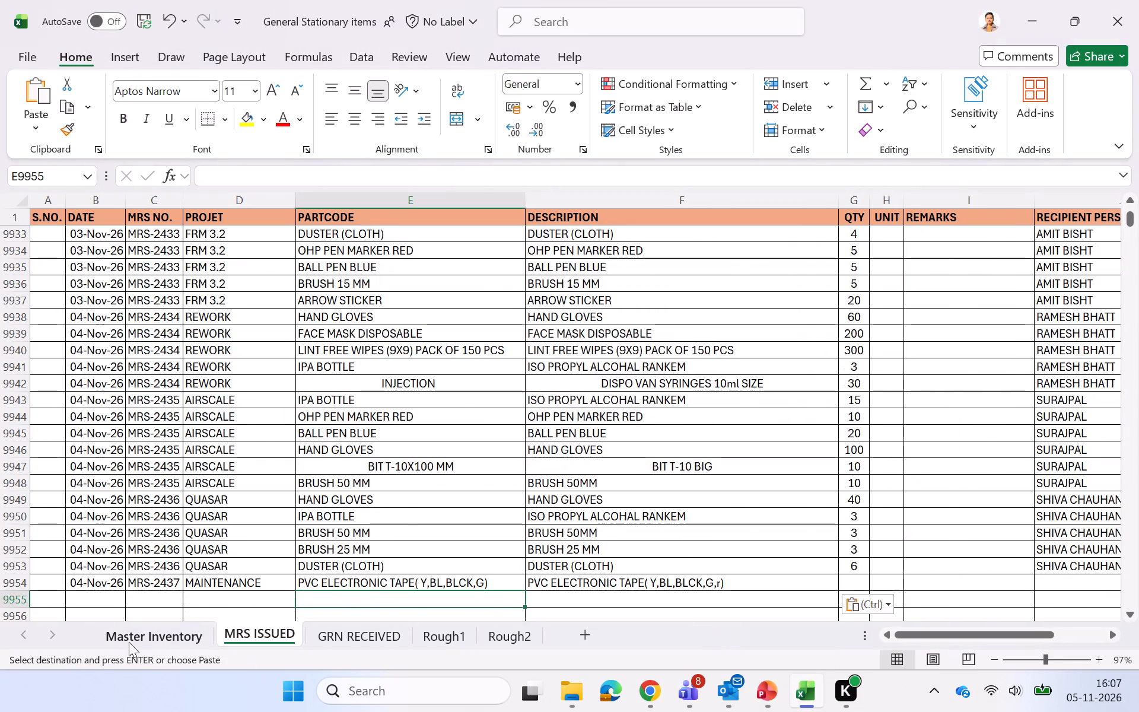
{"action": "scroll", "coordinate": [346, 247], "scroll_direction": "down", "scroll_amount": 1}
{"action": "scroll", "coordinate": [305, 373], "scroll_direction": "down", "scroll_amount": 8}
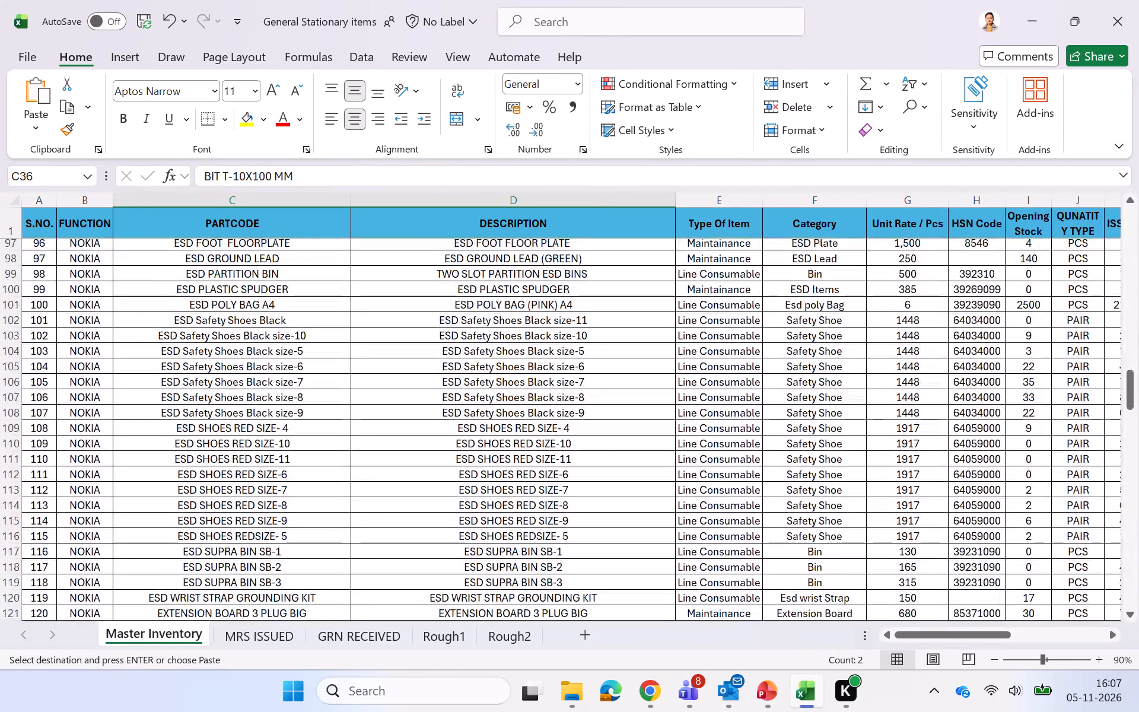
{"action": "scroll", "coordinate": [305, 373], "scroll_direction": "down", "scroll_amount": 2}
{"action": "left_click", "coordinate": [305, 373]}
{"action": "key", "text": "Down"}
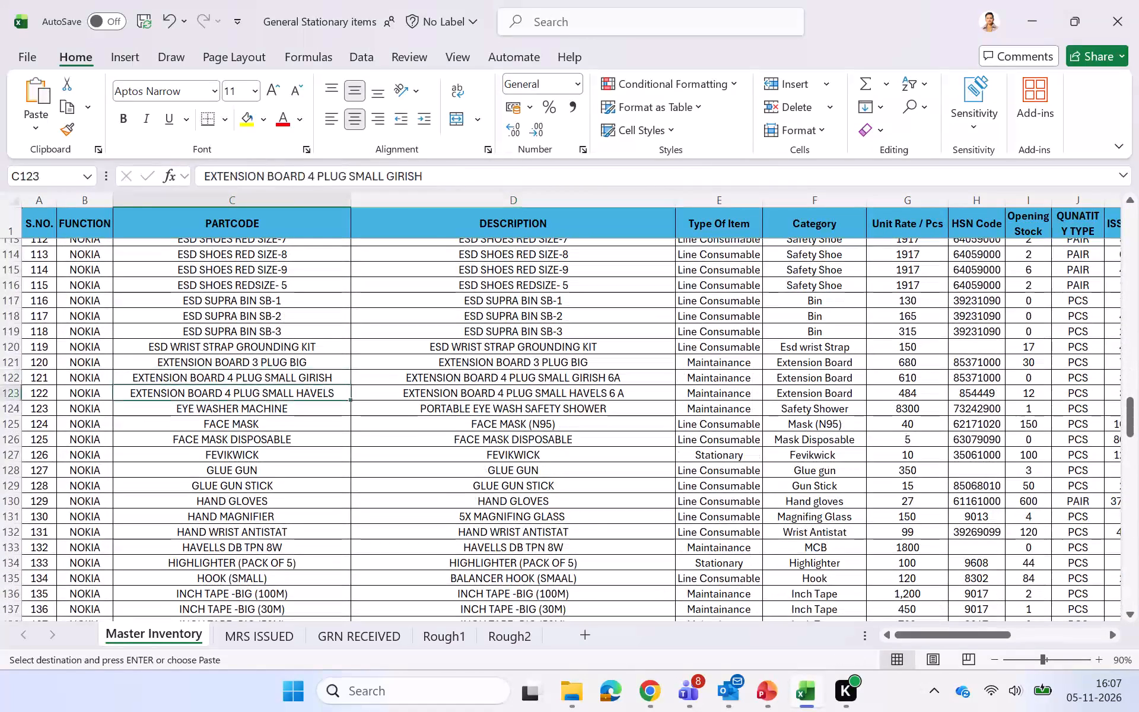
{"action": "key", "text": "Up"}
{"action": "key", "text": "shift+Right"}
{"action": "key", "text": "ctrl+c"}
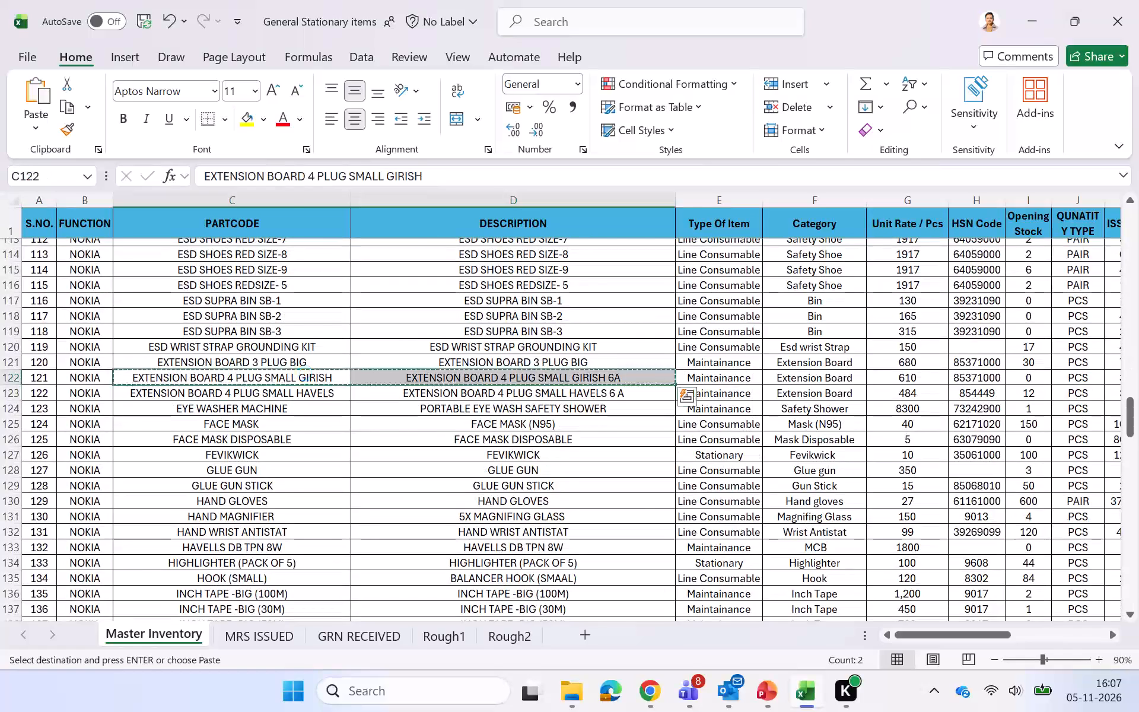
{"action": "key", "text": "ctrl+Page_Down"}
{"action": "key", "text": "ctrl+v"}
{"action": "key", "text": "Down"}
{"action": "key", "text": "Down"}
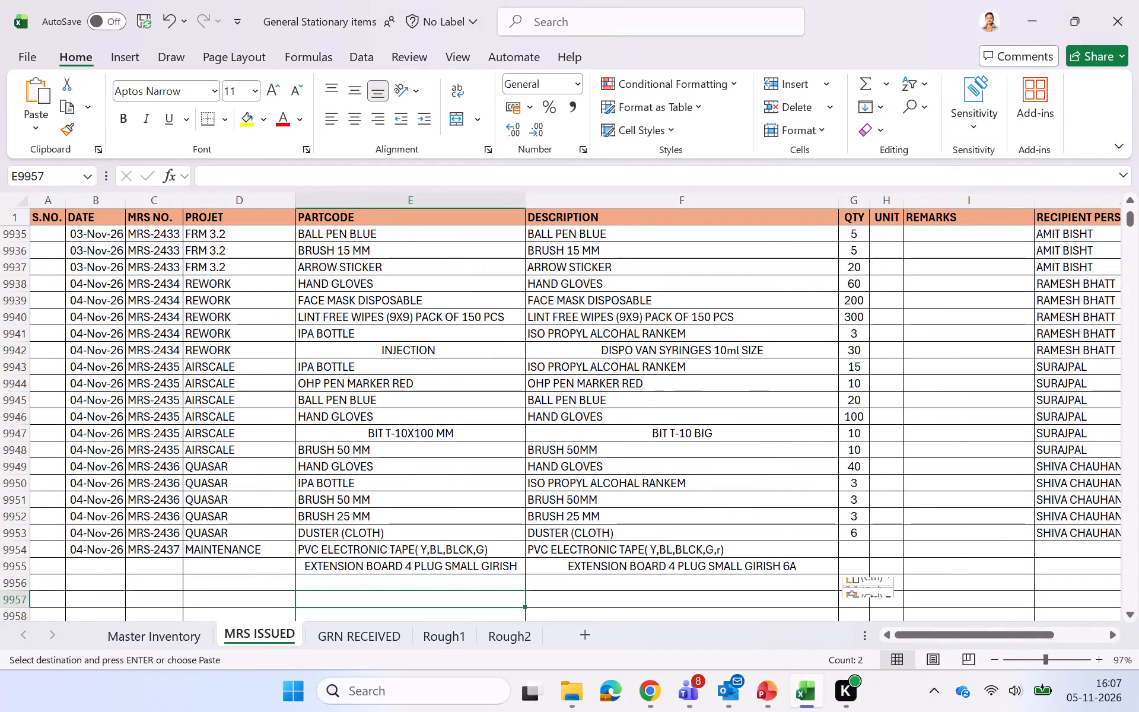
Copy the 3M DOUBLE SIDE TAPE-30MM x 20 MTR part code and description from Master Inventory into row 9956 of MRS ISSUED.
{"action": "double_click", "coordinate": [164, 628]}
{"action": "scroll", "coordinate": [302, 430], "scroll_direction": "up", "scroll_amount": 12}
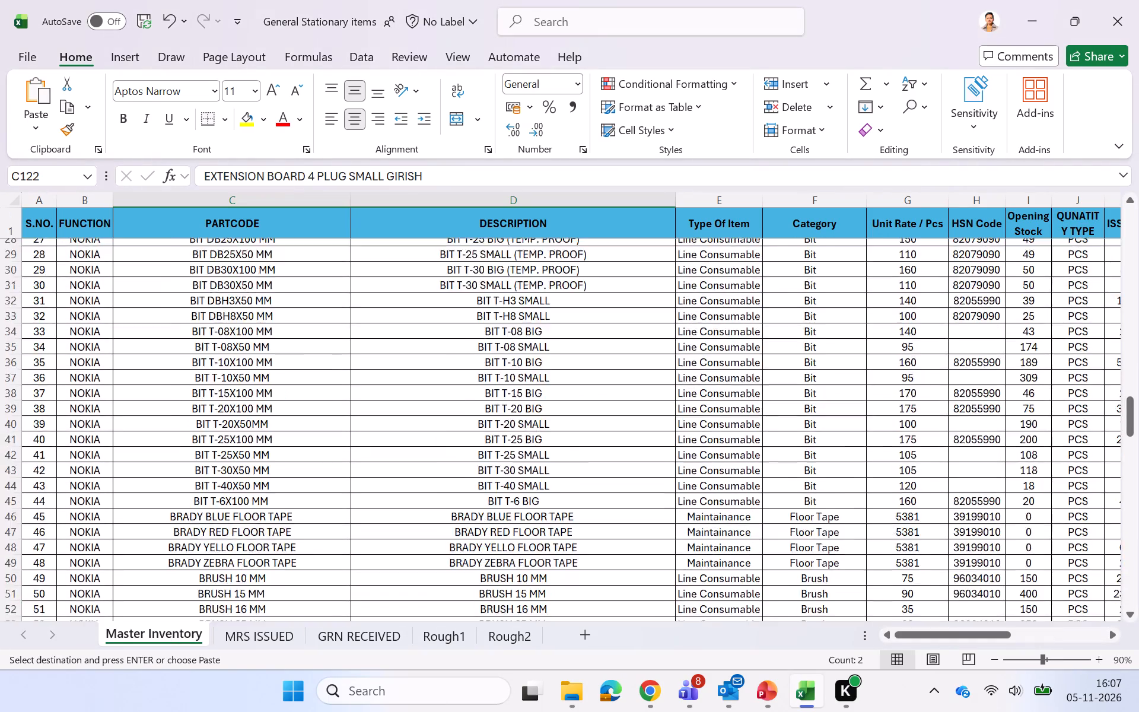
{"action": "scroll", "coordinate": [302, 430], "scroll_direction": "up", "scroll_amount": 7}
{"action": "left_click", "coordinate": [272, 358]}
{"action": "key", "text": "shift+Right"}
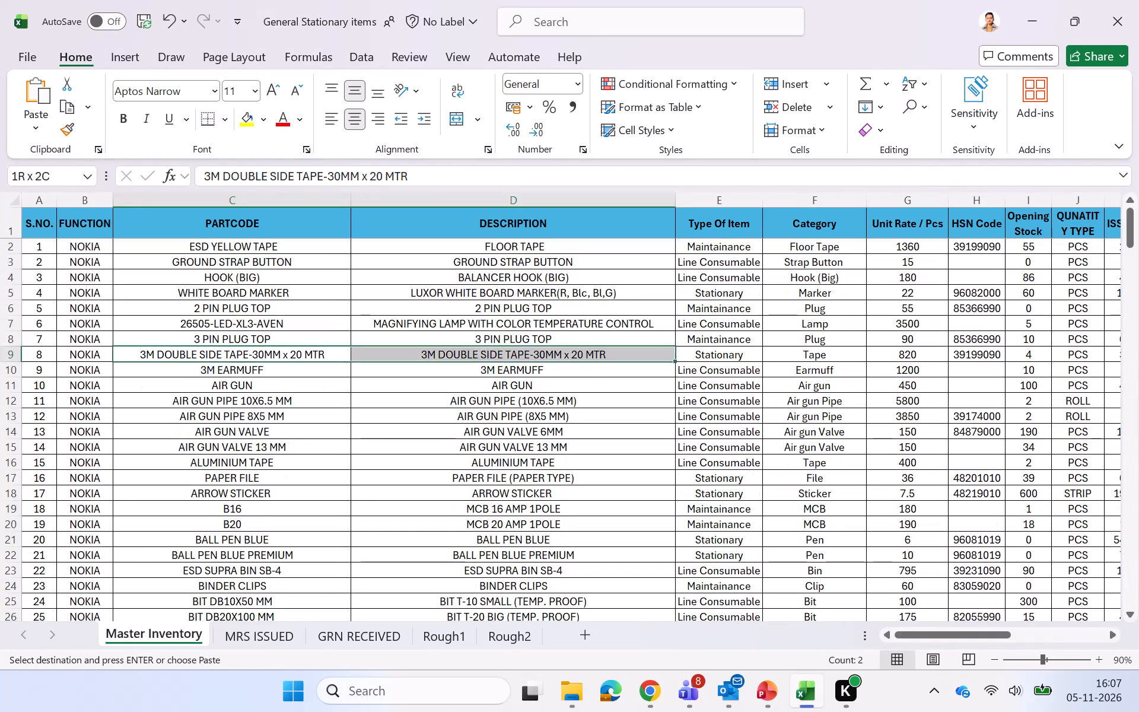
{"action": "key", "text": "ctrl+c"}
{"action": "key", "text": "ctrl+Page_Down"}
{"action": "key", "text": "Up"}
{"action": "key", "text": "ctrl+v"}
{"action": "key", "text": "Down"}
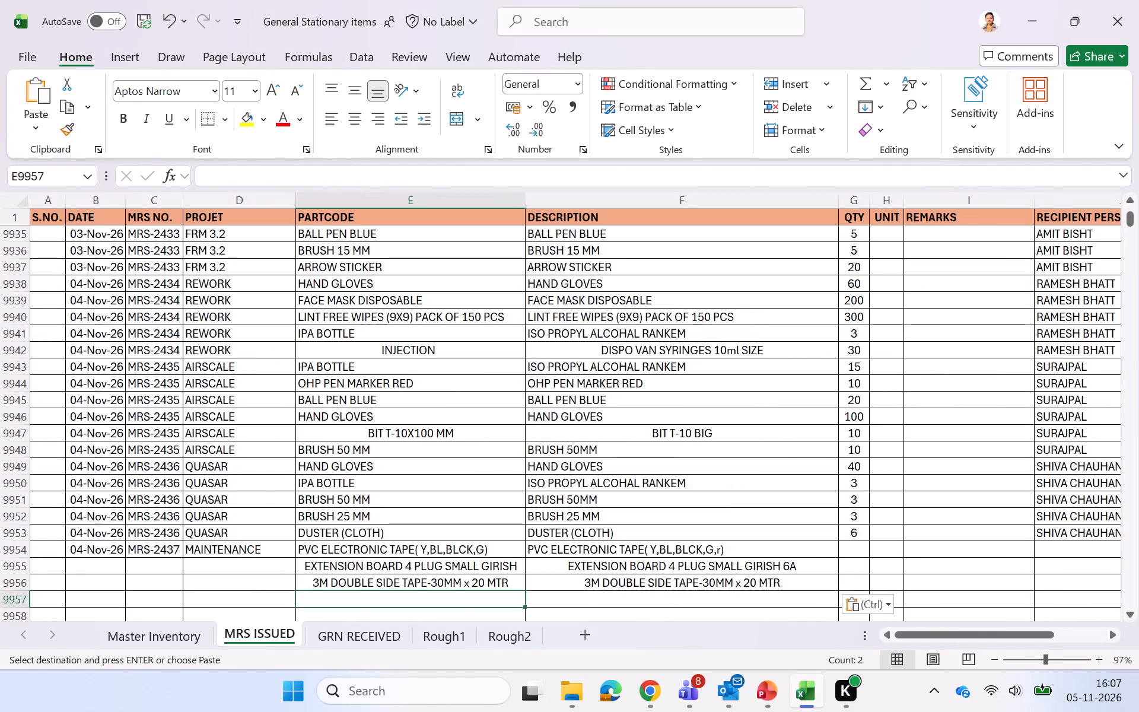
Search Master Inventory for SCISS to locate the scissors items.
{"action": "key", "text": "ctrl+Page_Up"}
{"action": "left_click", "coordinate": [287, 469]}
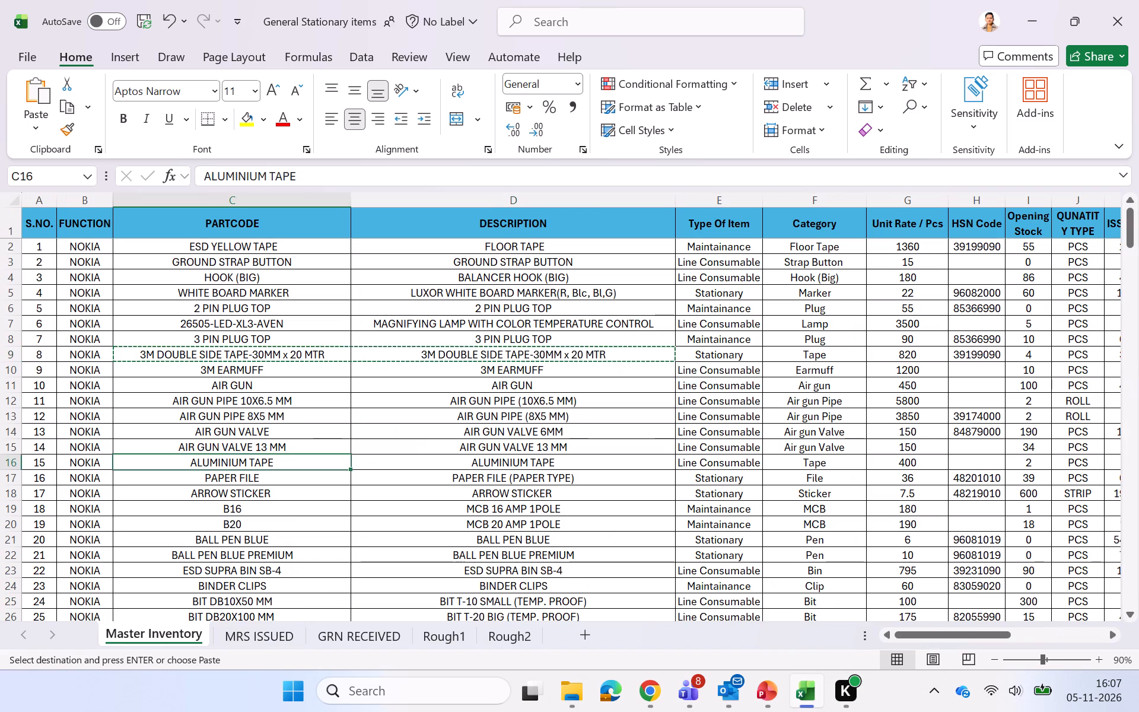
{"action": "key", "text": "ctrl+f"}
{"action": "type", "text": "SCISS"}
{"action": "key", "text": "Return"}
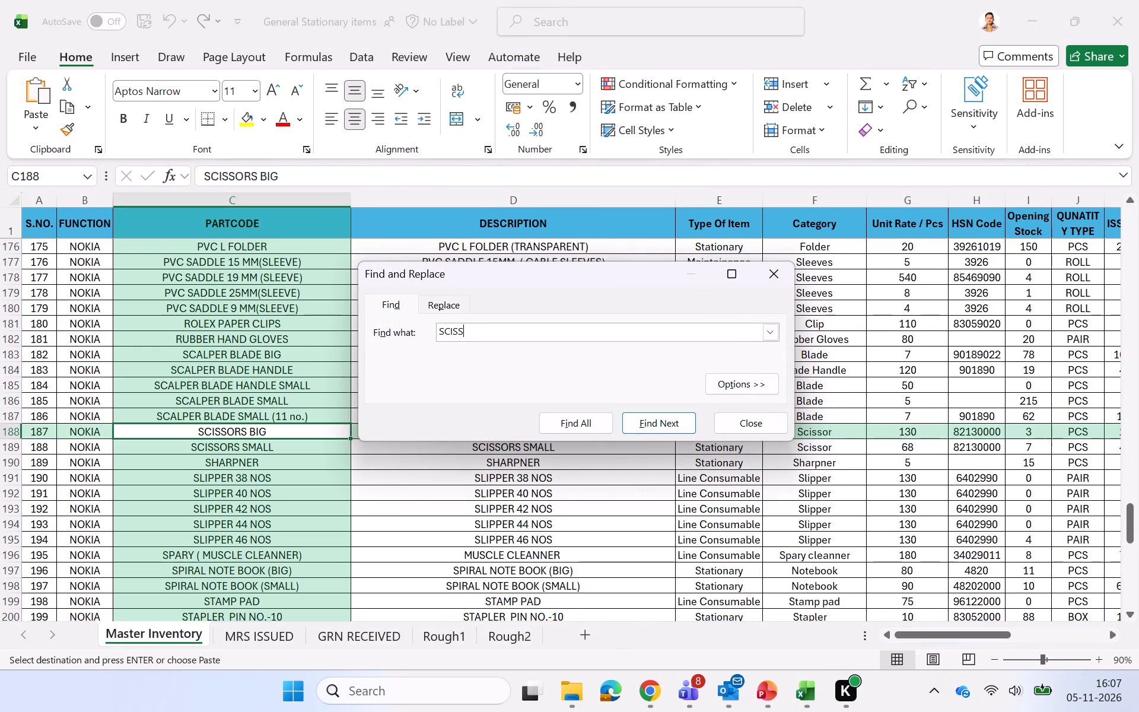
{"action": "left_click", "coordinate": [742, 395]}
{"action": "double_click", "coordinate": [740, 417]}
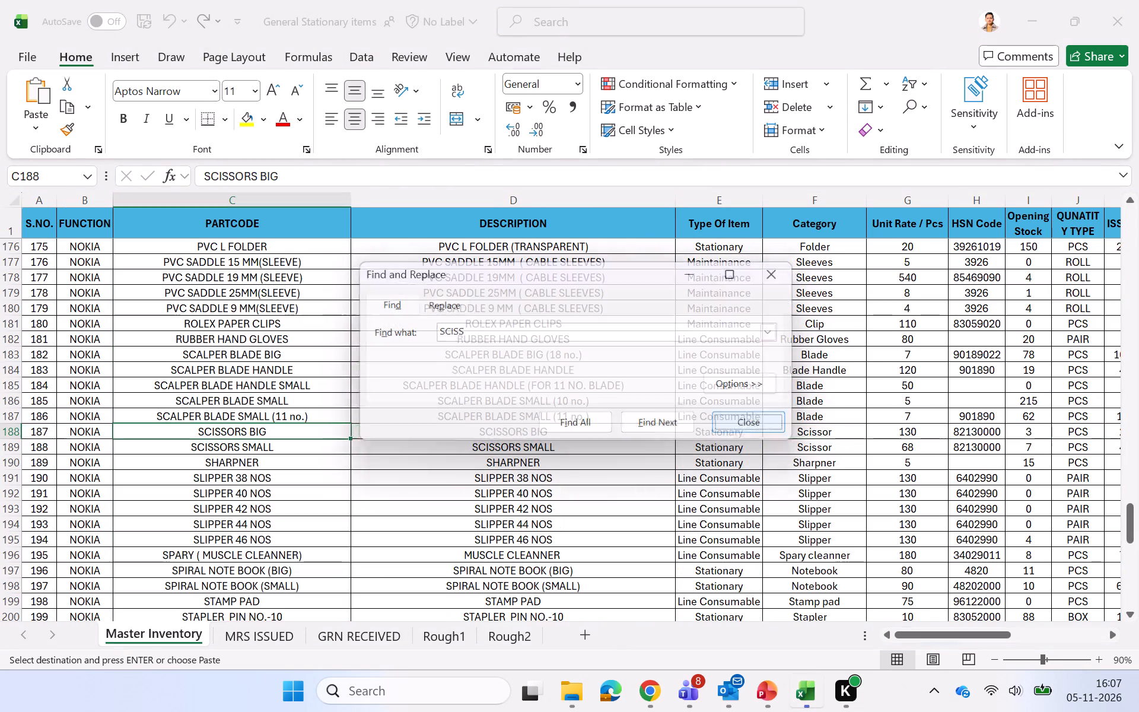
Check the Balance Stock of SCISSORS BIG in Master Inventory and return to its part code.
{"action": "key", "text": "Right"}
{"action": "key", "text": "Right"}
{"action": "key", "text": "Right"}
{"action": "key", "text": "Right"}
{"action": "key", "text": "Right"}
{"action": "key", "text": "Right"}
{"action": "key", "text": "Right"}
{"action": "key", "text": "Right"}
{"action": "key", "text": "Right"}
{"action": "key", "text": "Left"}
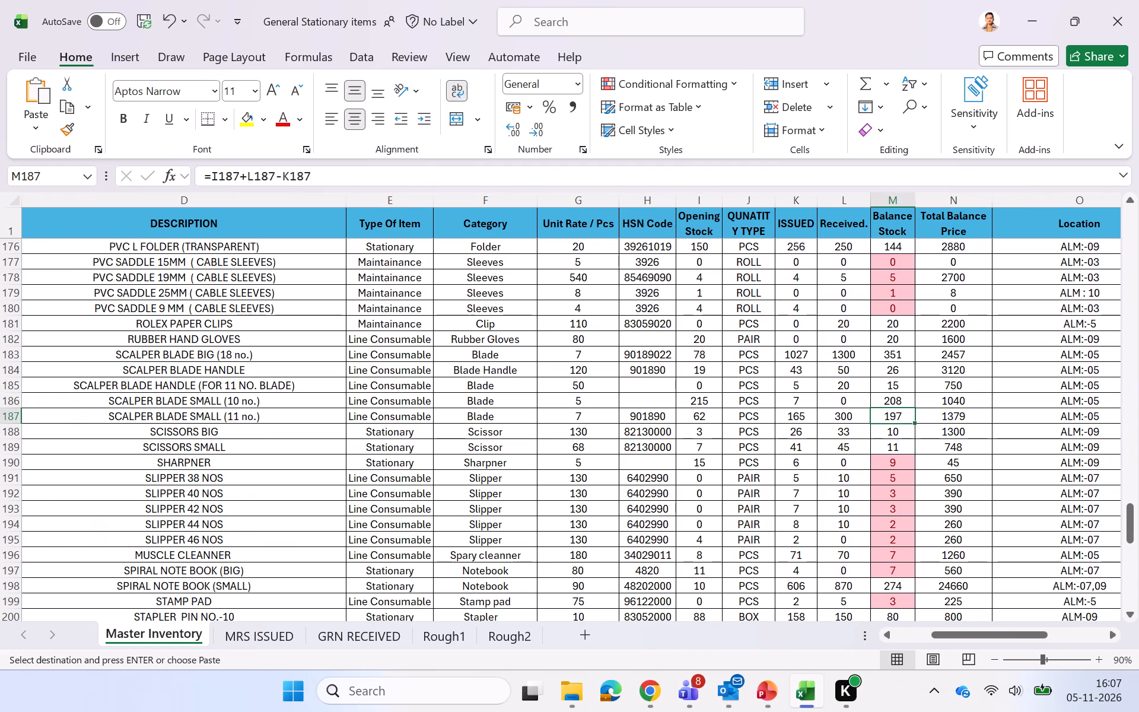
{"action": "key", "text": "Down"}
{"action": "key", "text": "Left"}
{"action": "key", "text": "Left"}
{"action": "key", "text": "Left"}
{"action": "key", "text": "Left"}
{"action": "key", "text": "Left"}
{"action": "key", "text": "Left"}
{"action": "key", "text": "Left"}
{"action": "key", "text": "Left"}
{"action": "key", "text": "Left"}
{"action": "key", "text": "Left"}
{"action": "key", "text": "Left"}
{"action": "key", "text": "Left"}
{"action": "key", "text": "Left"}
{"action": "key", "text": "Left"}
{"action": "key", "text": "Left"}
{"action": "key", "text": "Left"}
{"action": "key", "text": "Right"}
{"action": "key", "text": "Right"}
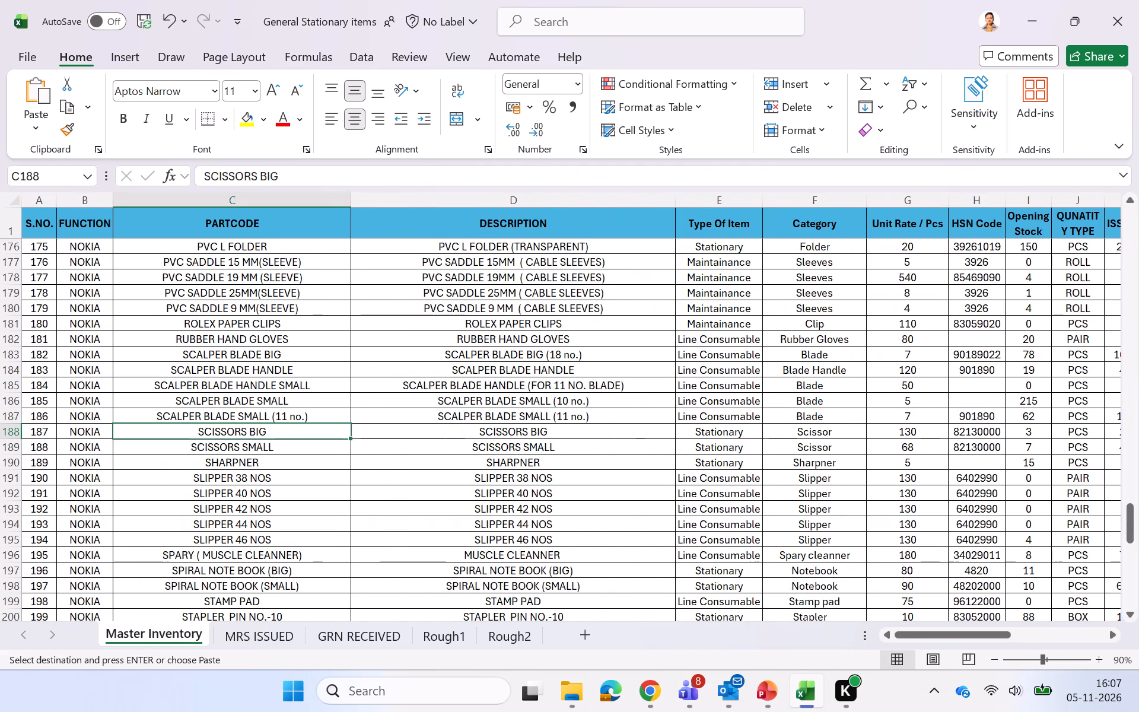
Check the Balance Stock of SCISSORS BIG in Master Inventory.
{"action": "key", "text": "Right"}
{"action": "key", "text": "Right"}
{"action": "key", "text": "Right"}
{"action": "key", "text": "Right"}
{"action": "key", "text": "Right"}
{"action": "key", "text": "Right"}
{"action": "key", "text": "Right"}
{"action": "key", "text": "Right"}
{"action": "key", "text": "Right"}
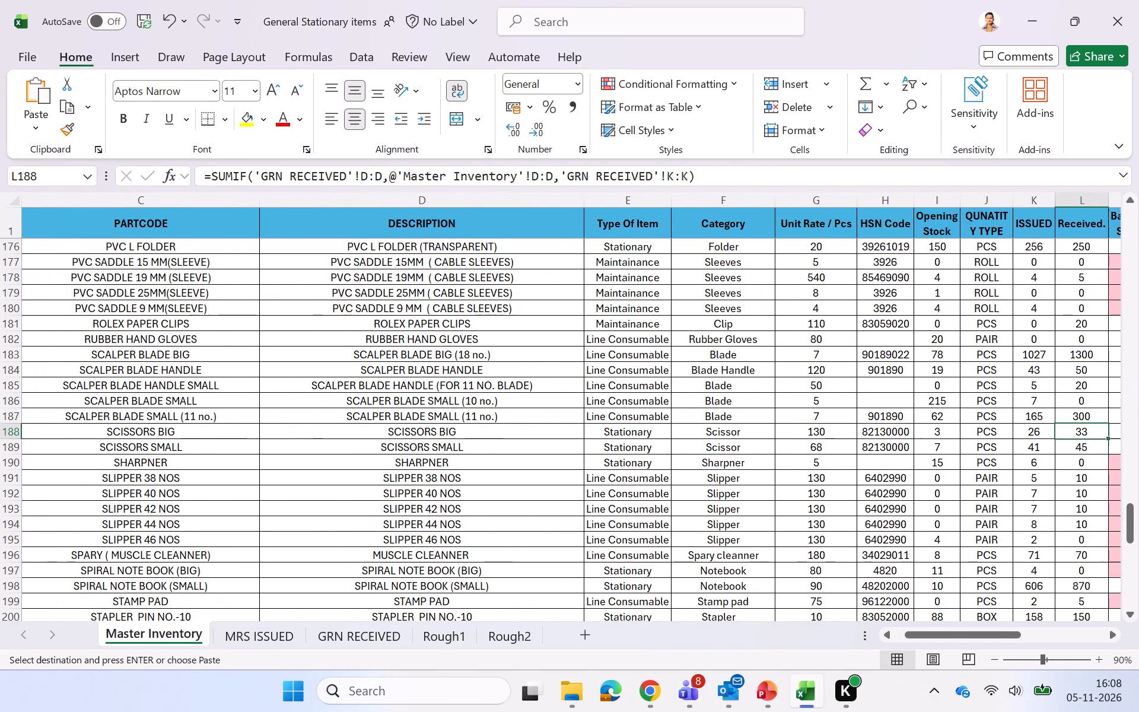
{"action": "key", "text": "Right"}
{"action": "key", "text": "Down"}
{"action": "key", "text": "Up"}
Copy the SCISSORS BIG part code and description from Master Inventory into row 9957 of MRS ISSUED.
{"action": "key", "text": "Left"}
{"action": "key", "text": "Left"}
{"action": "key", "text": "Left"}
{"action": "key", "text": "Left"}
{"action": "key", "text": "Left"}
{"action": "key", "text": "Left"}
{"action": "key", "text": "Left"}
{"action": "key", "text": "Left"}
{"action": "key", "text": "Left"}
{"action": "key", "text": "Left"}
{"action": "key", "text": "Left"}
{"action": "key", "text": "Left"}
{"action": "key", "text": "Left"}
{"action": "key", "text": "Left"}
{"action": "key", "text": "Left"}
{"action": "key", "text": "Left"}
{"action": "key", "text": "Left"}
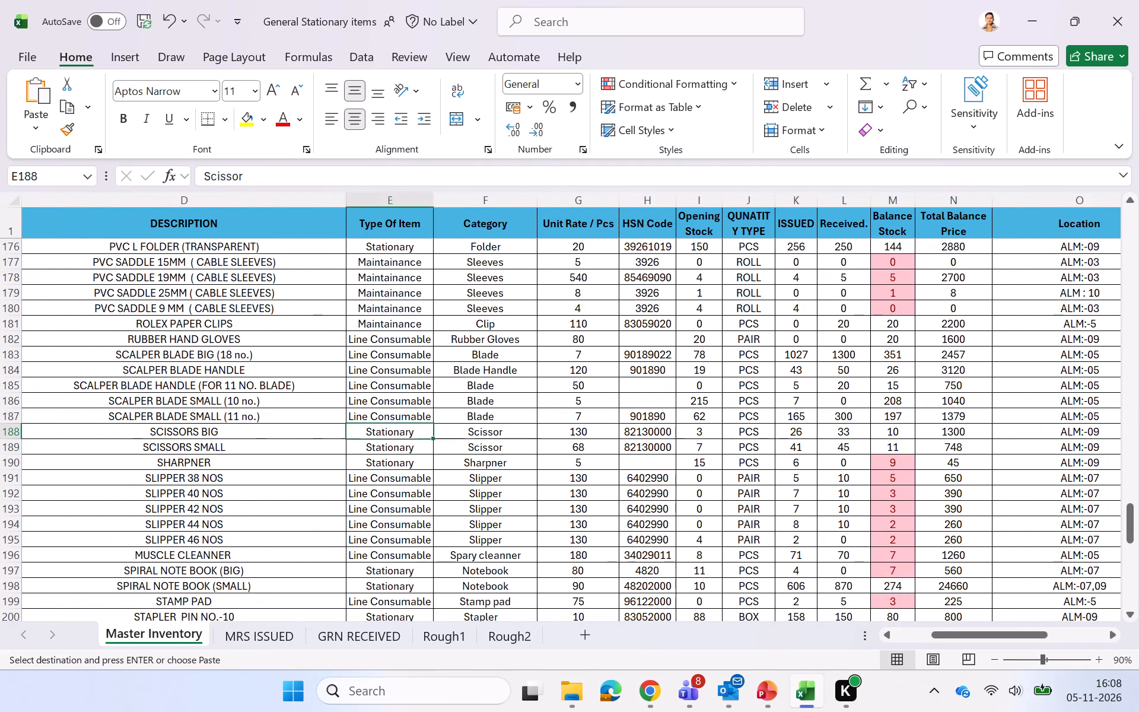
{"action": "key", "text": "Right"}
{"action": "key", "text": "Right"}
{"action": "key", "text": "shift+Right"}
{"action": "key", "text": "ctrl+c"}
{"action": "key", "text": "ctrl+Page_Down"}
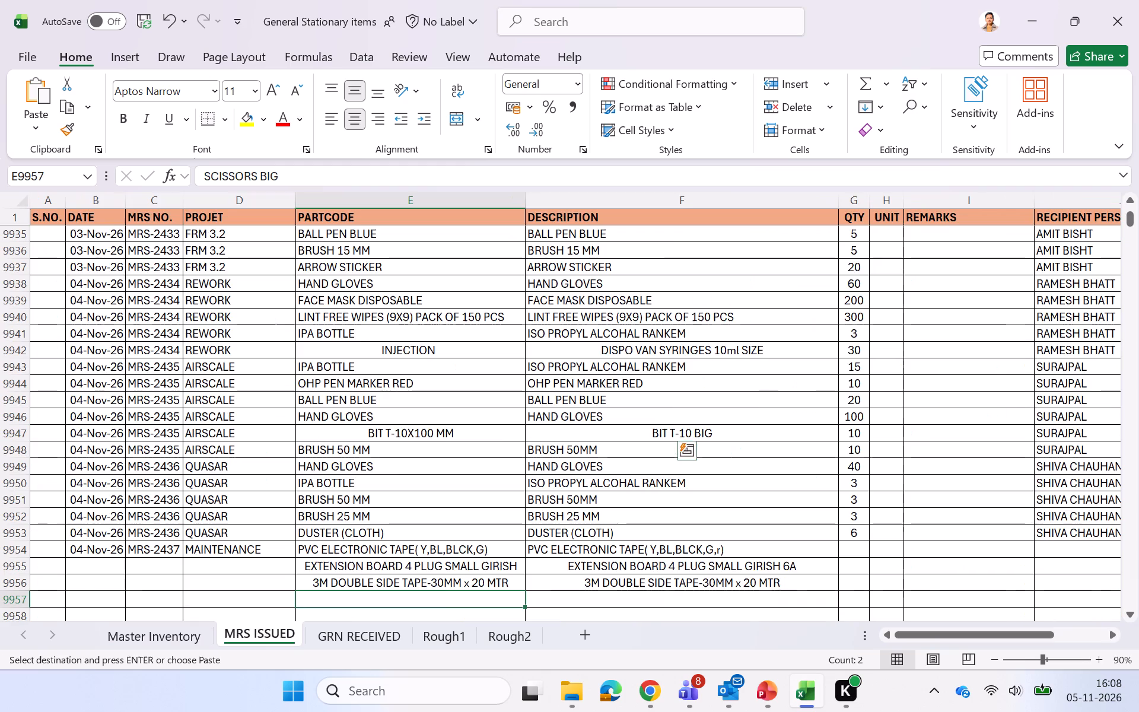
{"action": "key", "text": "ctrl+v"}
Enter the MRS-2437 quantities in rows 9954 to 9957: 25 PVC tapes, 4 extension boards, 1 double side tape and 1 scissors.
{"action": "key", "text": "ctrl+Right"}
{"action": "key", "text": "Right"}
{"action": "key", "text": "Up"}
{"action": "key", "text": "Up"}
{"action": "key", "text": "Up"}
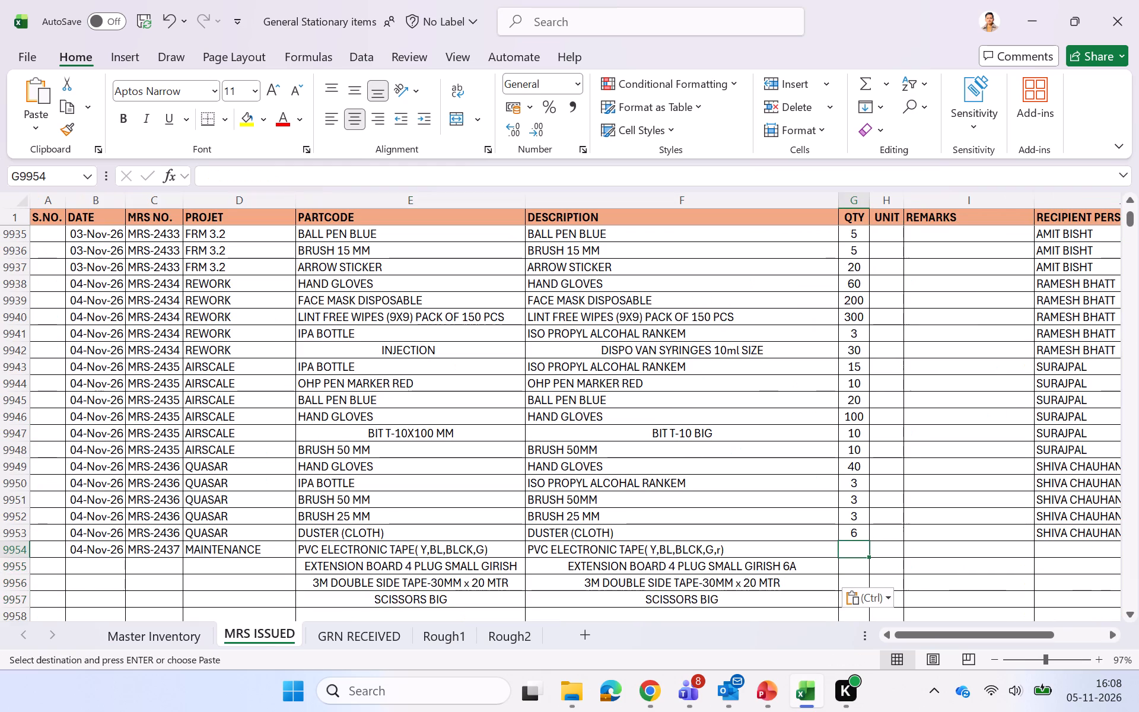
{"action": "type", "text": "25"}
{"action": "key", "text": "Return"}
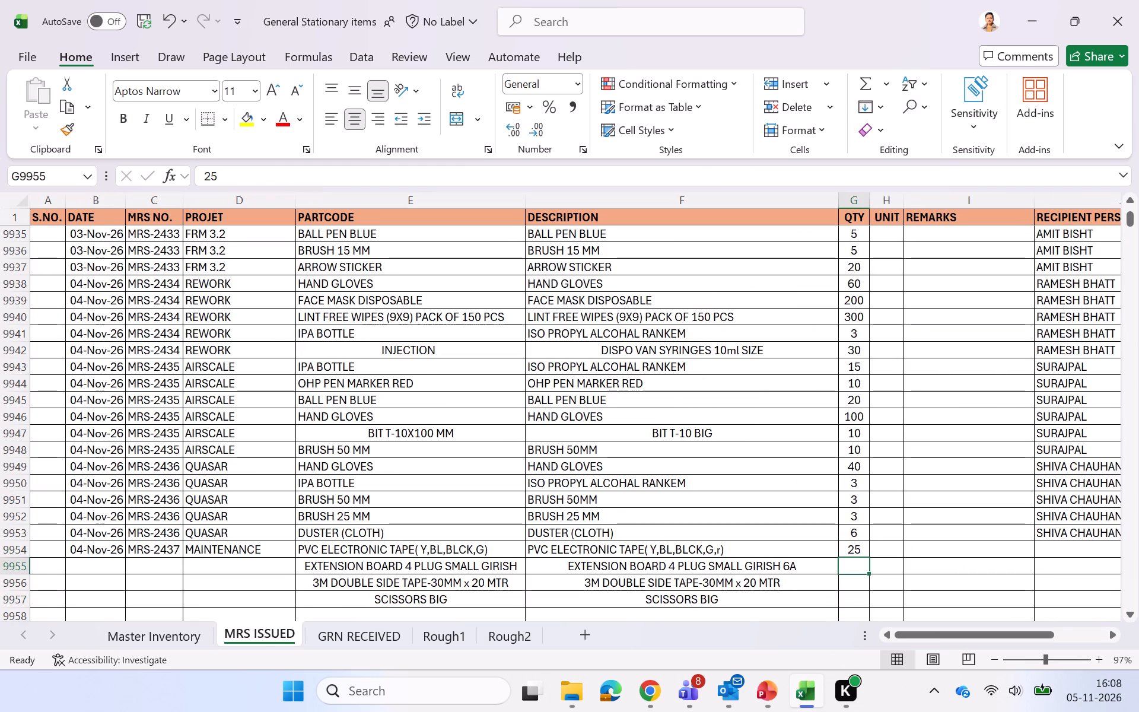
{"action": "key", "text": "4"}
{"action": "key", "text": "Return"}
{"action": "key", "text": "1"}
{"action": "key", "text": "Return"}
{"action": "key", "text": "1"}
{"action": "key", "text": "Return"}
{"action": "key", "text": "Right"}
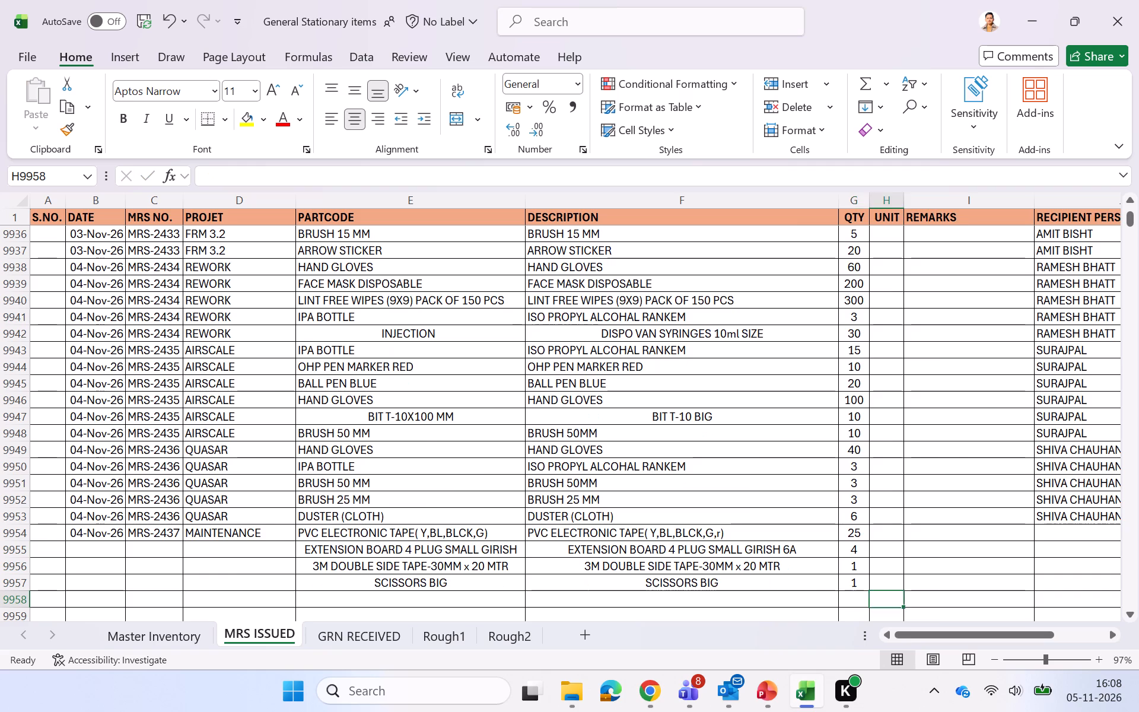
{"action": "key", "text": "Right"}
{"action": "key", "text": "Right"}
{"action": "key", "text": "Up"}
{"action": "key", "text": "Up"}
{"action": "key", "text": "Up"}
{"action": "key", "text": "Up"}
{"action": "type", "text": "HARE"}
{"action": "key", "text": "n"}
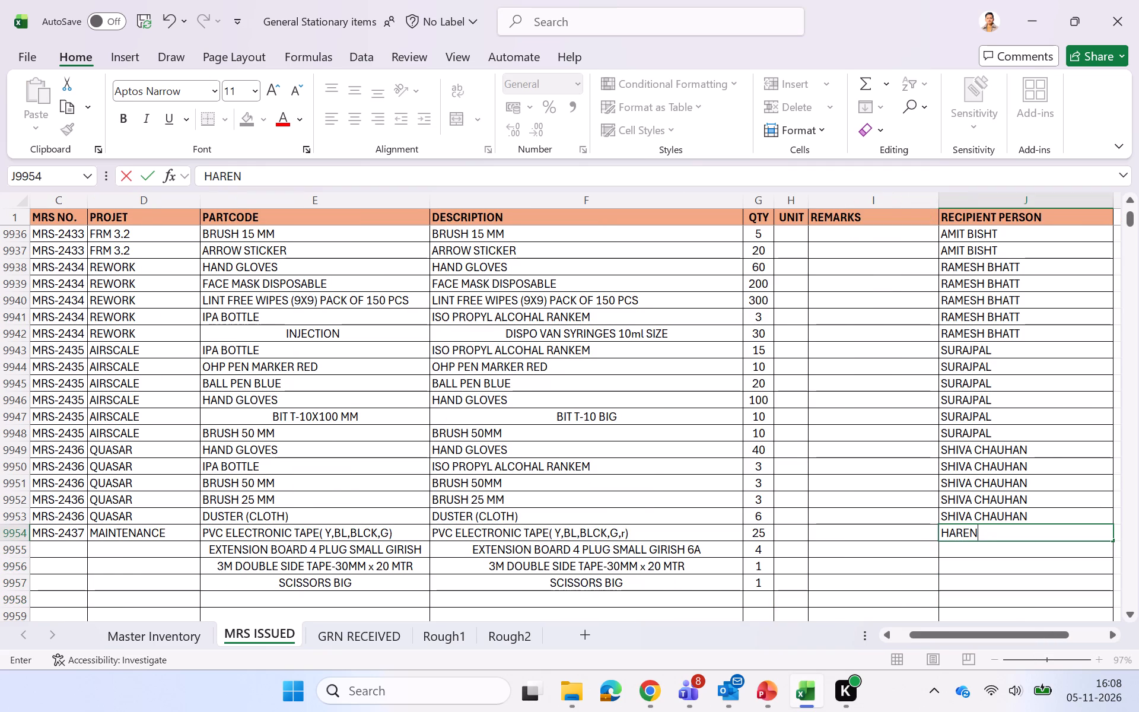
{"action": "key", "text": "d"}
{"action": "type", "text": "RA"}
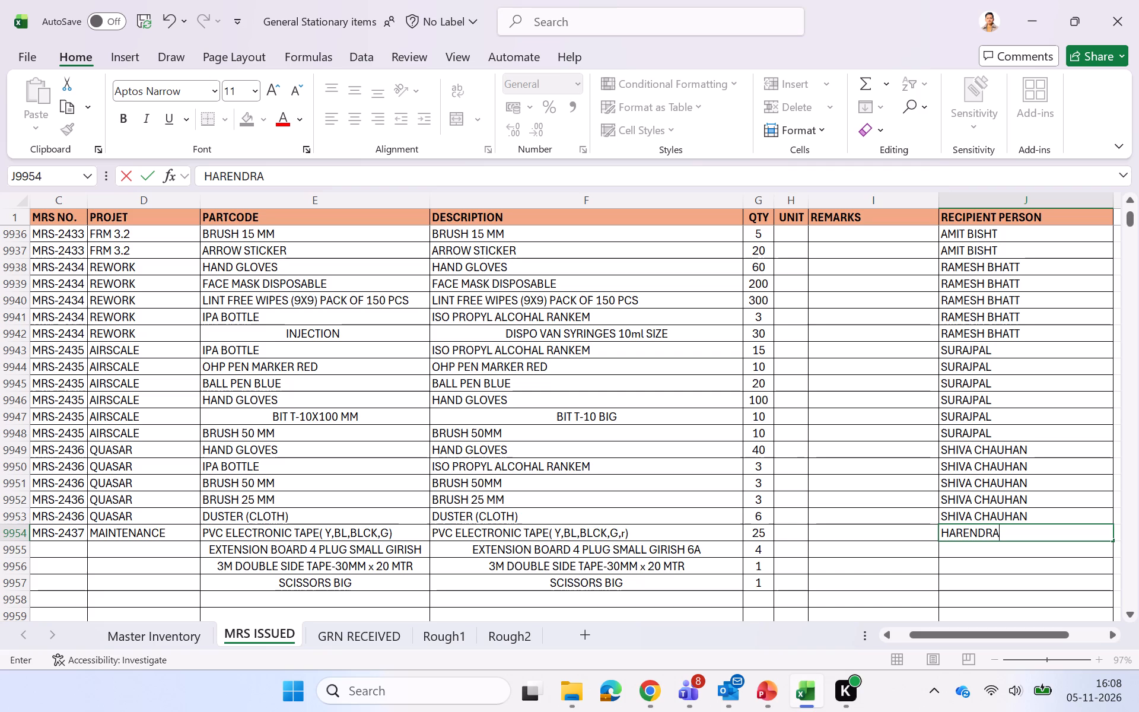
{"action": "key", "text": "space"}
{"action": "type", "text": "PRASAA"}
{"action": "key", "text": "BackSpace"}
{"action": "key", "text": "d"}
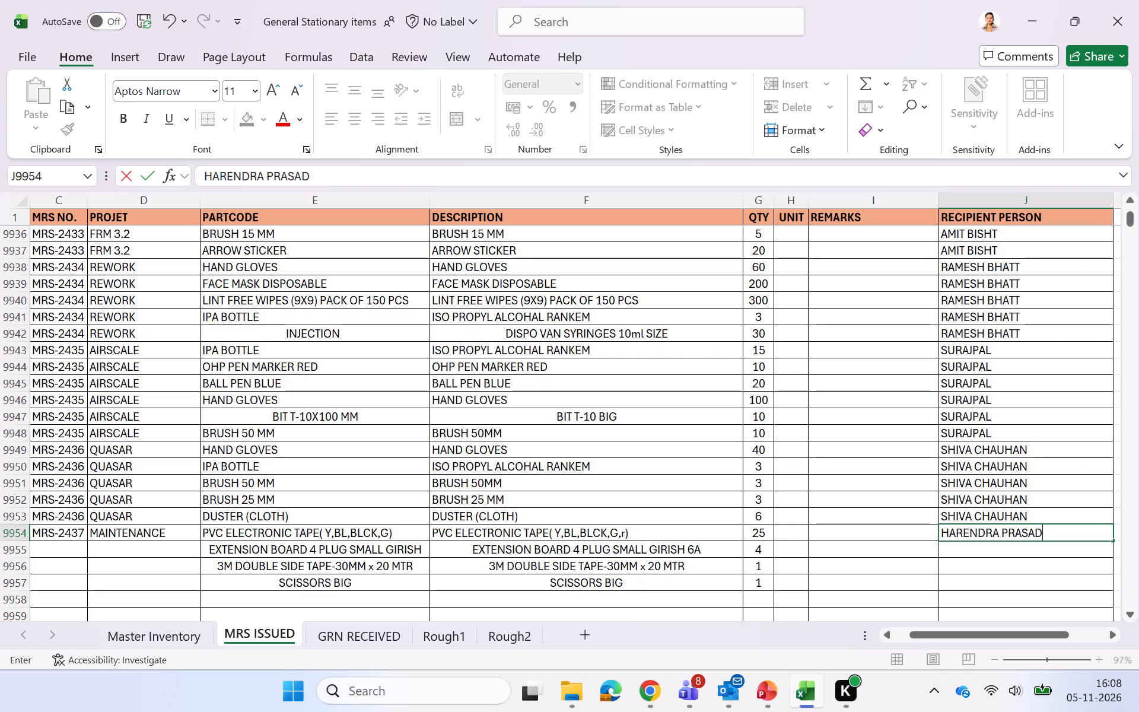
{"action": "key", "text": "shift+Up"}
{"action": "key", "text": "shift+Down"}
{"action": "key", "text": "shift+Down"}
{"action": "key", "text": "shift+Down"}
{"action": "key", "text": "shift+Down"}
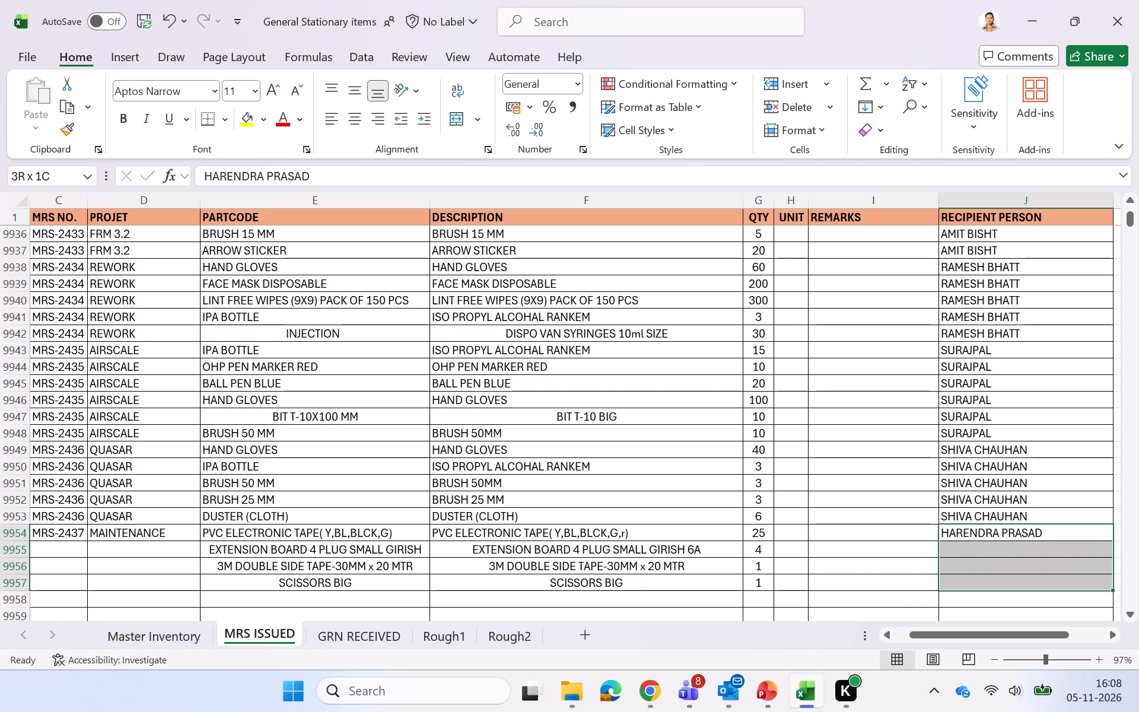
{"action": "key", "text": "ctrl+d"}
Fill the date, MRS number and project MAINTENANCE from row 9954 down to row 9957.
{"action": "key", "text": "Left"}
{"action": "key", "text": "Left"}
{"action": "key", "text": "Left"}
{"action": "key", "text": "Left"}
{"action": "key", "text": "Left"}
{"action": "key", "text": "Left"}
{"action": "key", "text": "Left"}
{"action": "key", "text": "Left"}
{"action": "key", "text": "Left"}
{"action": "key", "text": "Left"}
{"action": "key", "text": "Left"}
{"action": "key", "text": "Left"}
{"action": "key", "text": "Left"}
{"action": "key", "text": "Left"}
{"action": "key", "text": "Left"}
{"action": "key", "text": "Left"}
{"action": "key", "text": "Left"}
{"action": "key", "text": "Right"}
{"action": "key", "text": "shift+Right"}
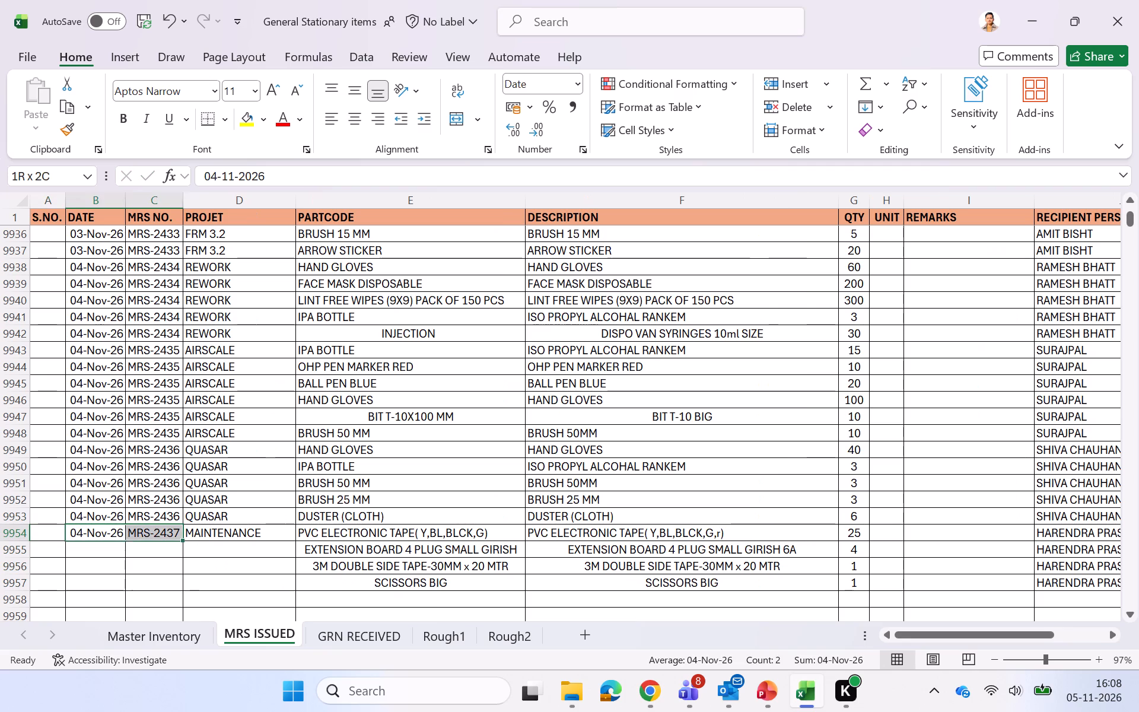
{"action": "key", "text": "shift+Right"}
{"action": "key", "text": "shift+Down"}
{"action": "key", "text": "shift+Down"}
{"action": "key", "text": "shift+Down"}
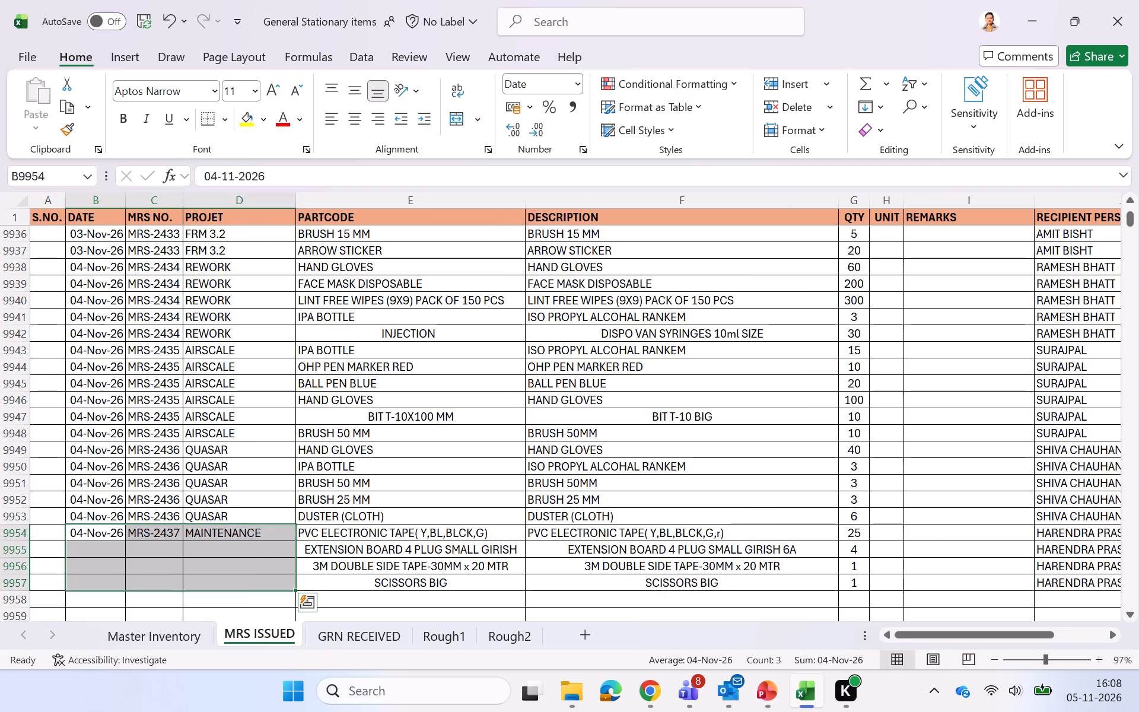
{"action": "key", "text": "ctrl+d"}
{"action": "scroll", "coordinate": [740, 417], "scroll_direction": "down", "scroll_amount": 1}
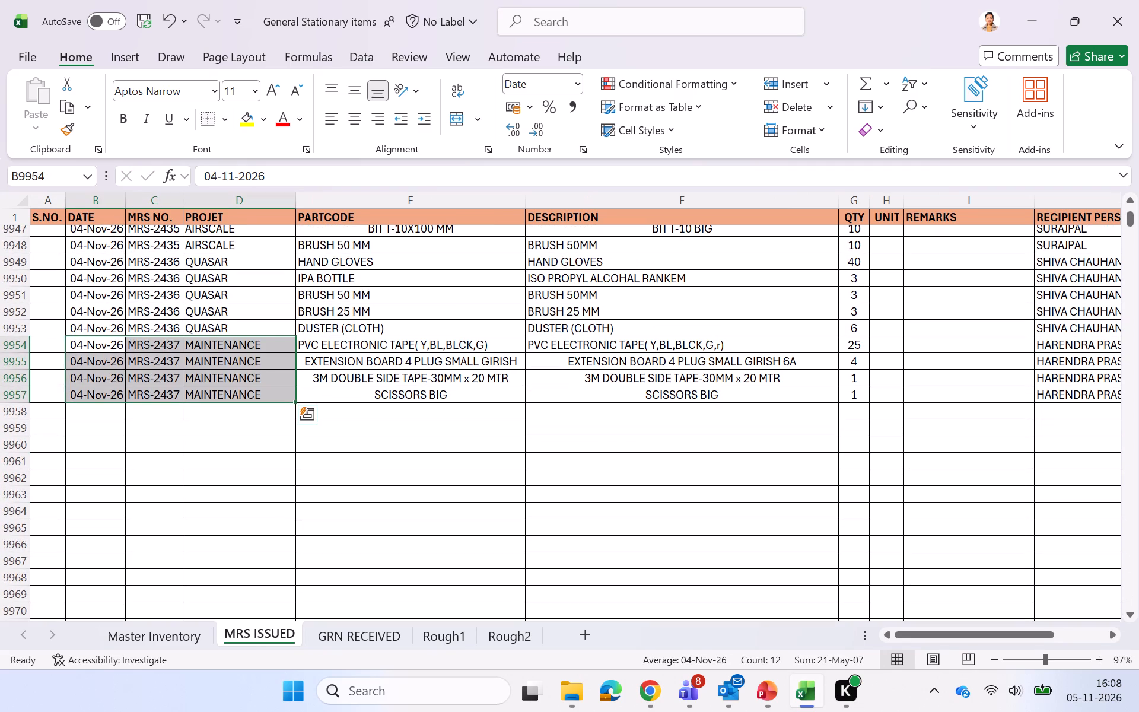
{"action": "left_click", "coordinate": [488, 466]}
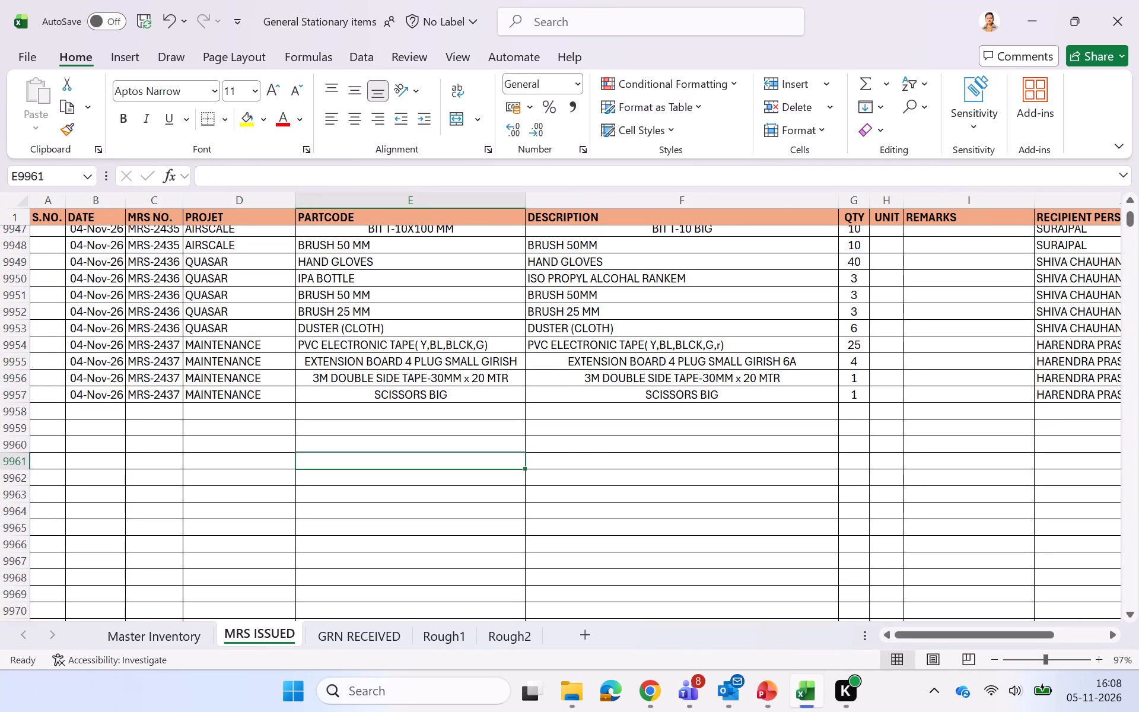
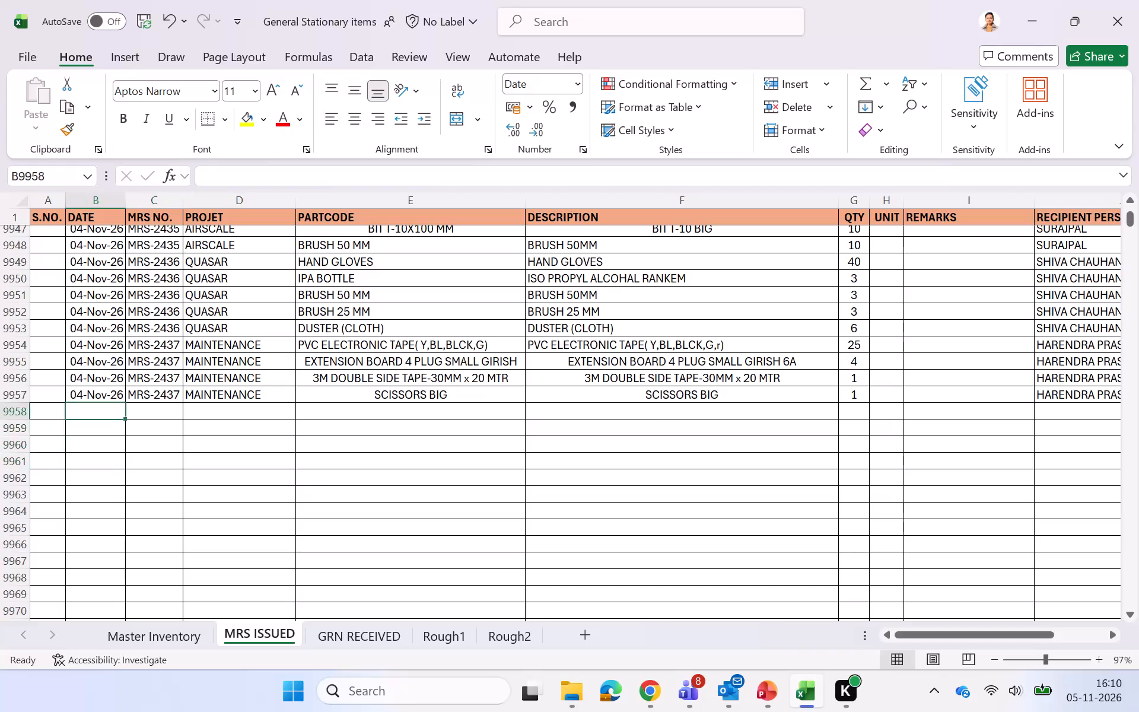
Start the MRS-2438 entry in row 9958 of MRS ISSUED with date 04-Nov-26 and project RC - LOGISTICS.
{"action": "key", "text": "Up"}
{"action": "key", "text": "ctrl+c"}
{"action": "key", "text": "Down"}
{"action": "key", "text": "ctrl+v"}
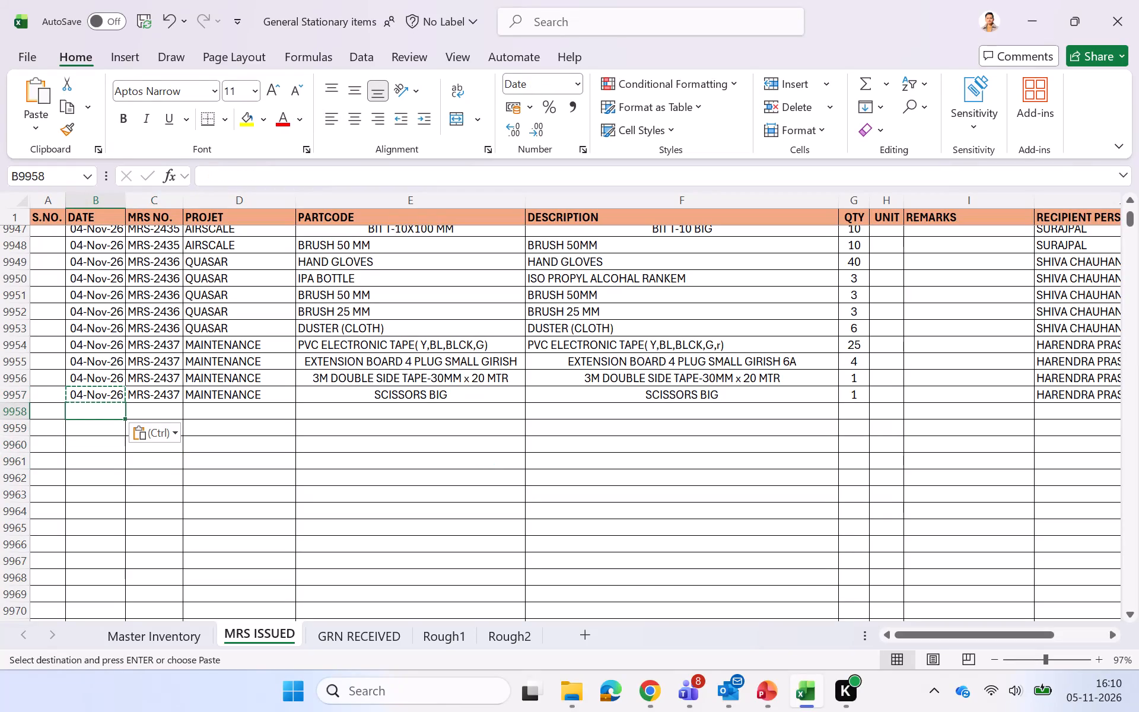
{"action": "left_click", "coordinate": [160, 396]}
{"action": "double_click", "coordinate": [184, 403]}
{"action": "left_click", "coordinate": [202, 408]}
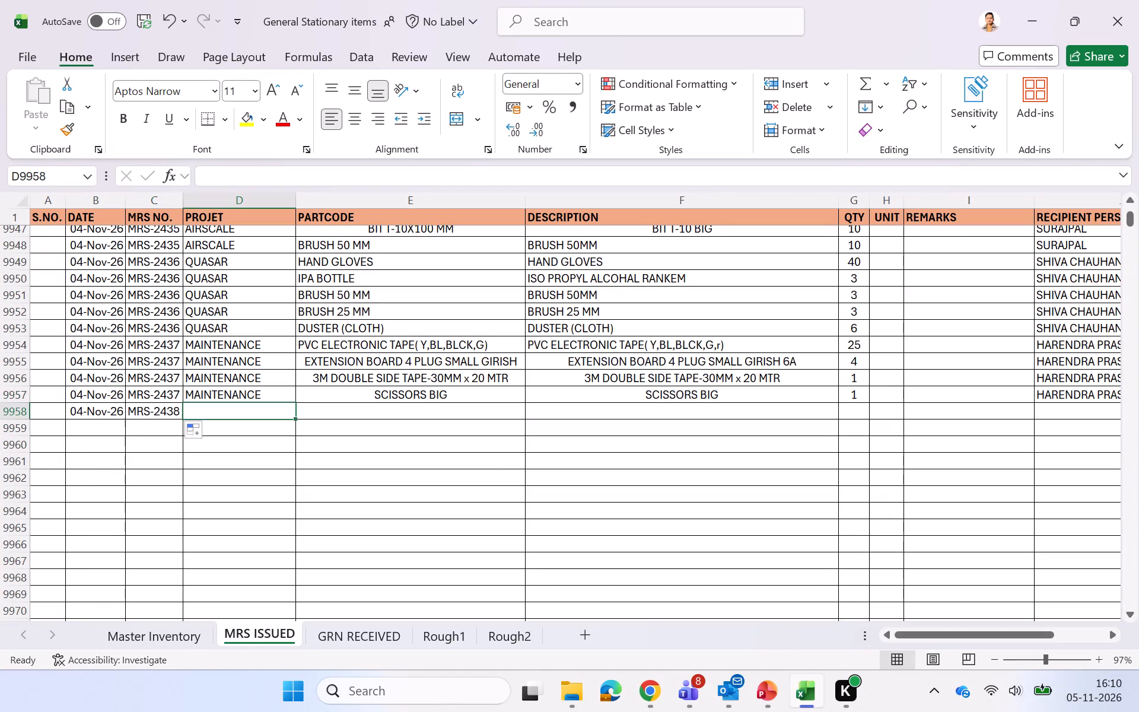
{"action": "type", "text": "RC - L"}
{"action": "key", "text": "Return"}
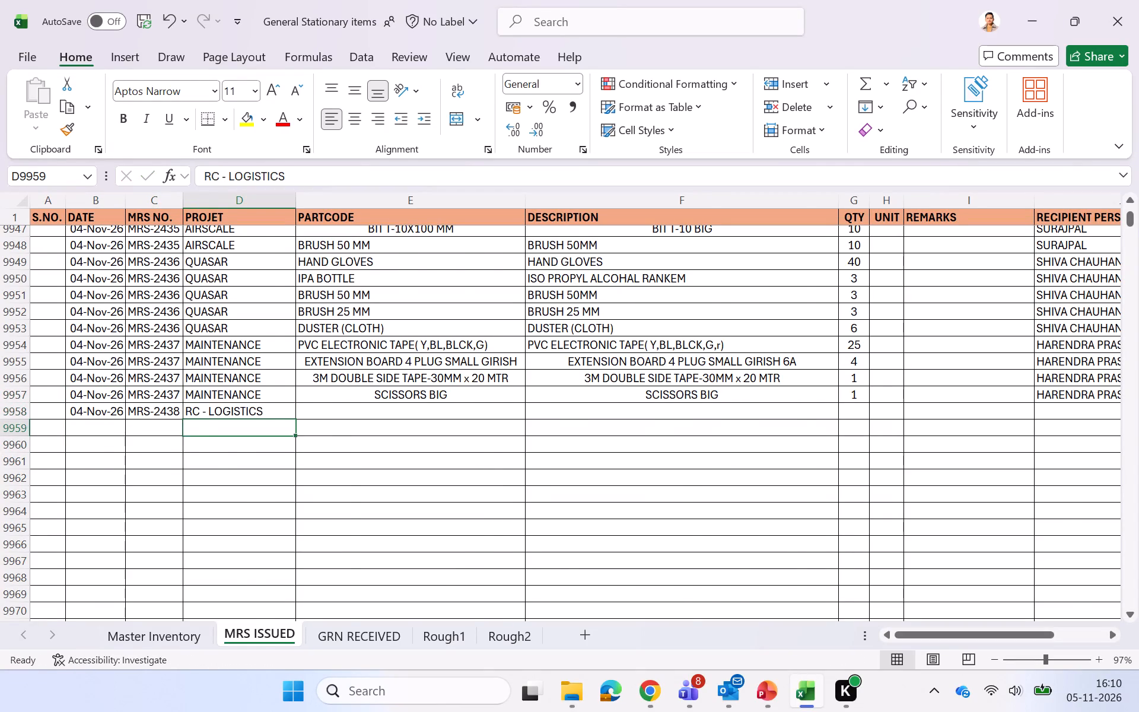
Copy the ESD Safety Shoes Black size-8 part code and description from Master Inventory into rows 9958 and 9959 of MRS ISSUED.
{"action": "key", "text": "ctrl+Page_Up"}
{"action": "scroll", "coordinate": [268, 446], "scroll_direction": "up", "scroll_amount": 5}
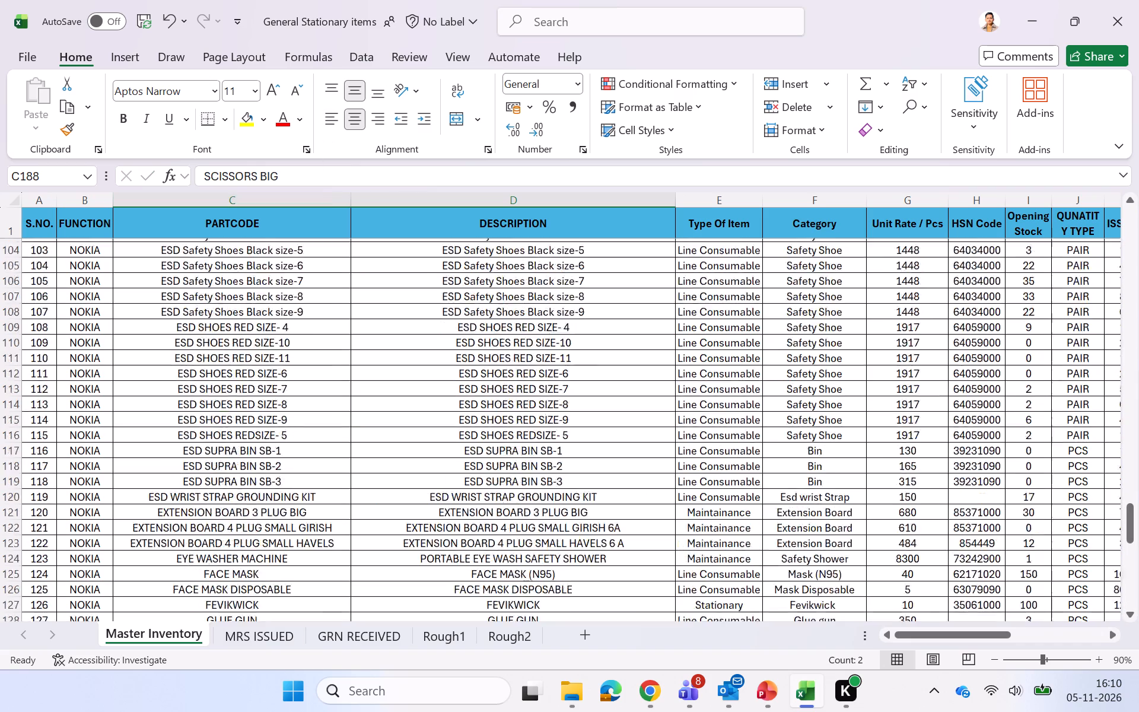
{"action": "left_click", "coordinate": [268, 446]}
{"action": "key", "text": "Up"}
{"action": "key", "text": "shift+Right"}
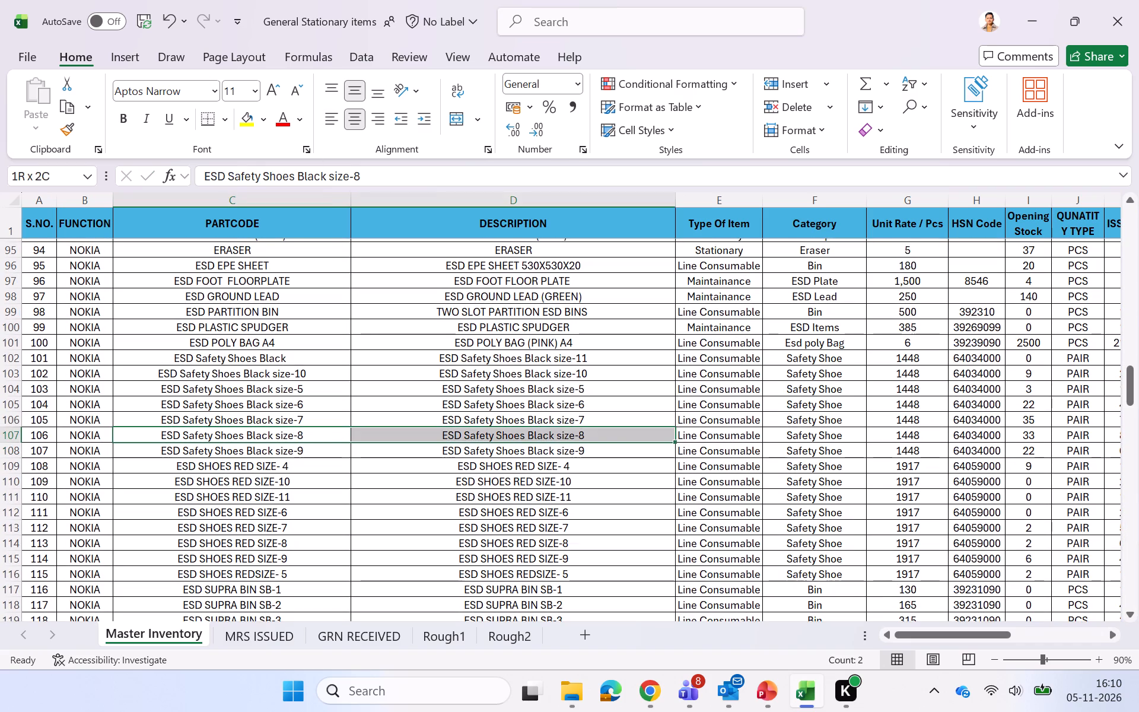
{"action": "key", "text": "ctrl+c"}
{"action": "key", "text": "ctrl+Page_Down"}
{"action": "key", "text": "Right"}
{"action": "key", "text": "Up"}
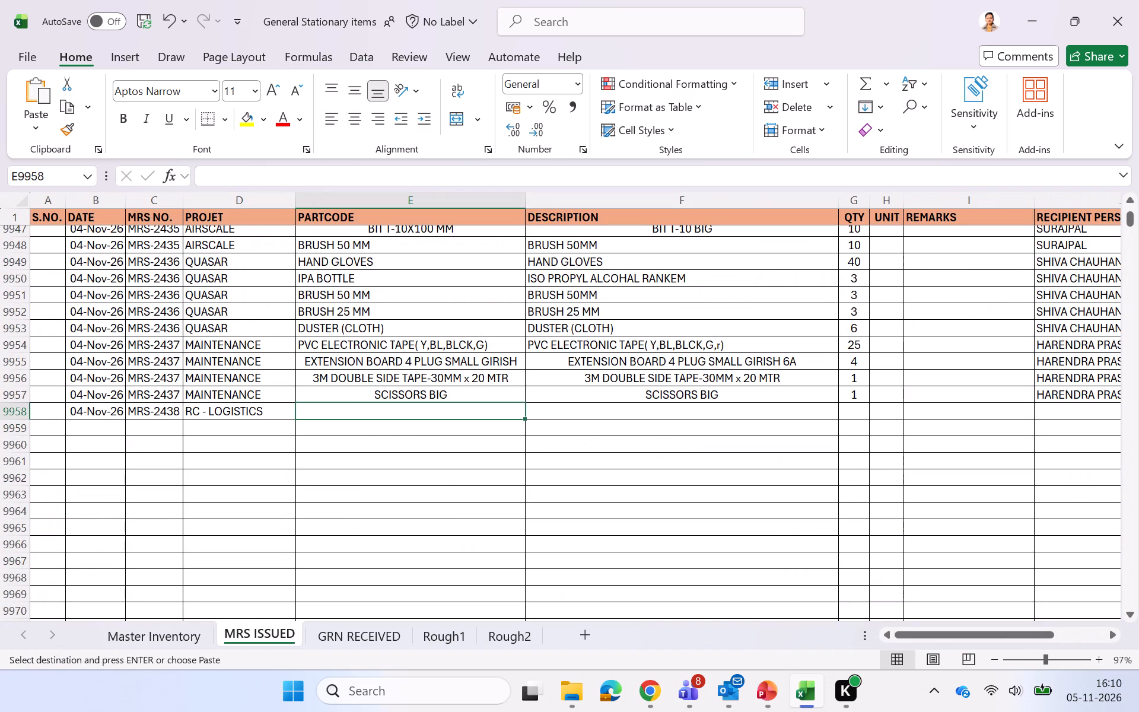
{"action": "key", "text": "ctrl+v"}
{"action": "key", "text": "Down"}
{"action": "key", "text": "ctrl+v"}
Enter a quantity of 1 for each of the two safety shoe rows, 9958 and 9959.
{"action": "key", "text": "Right"}
{"action": "key", "text": "Right"}
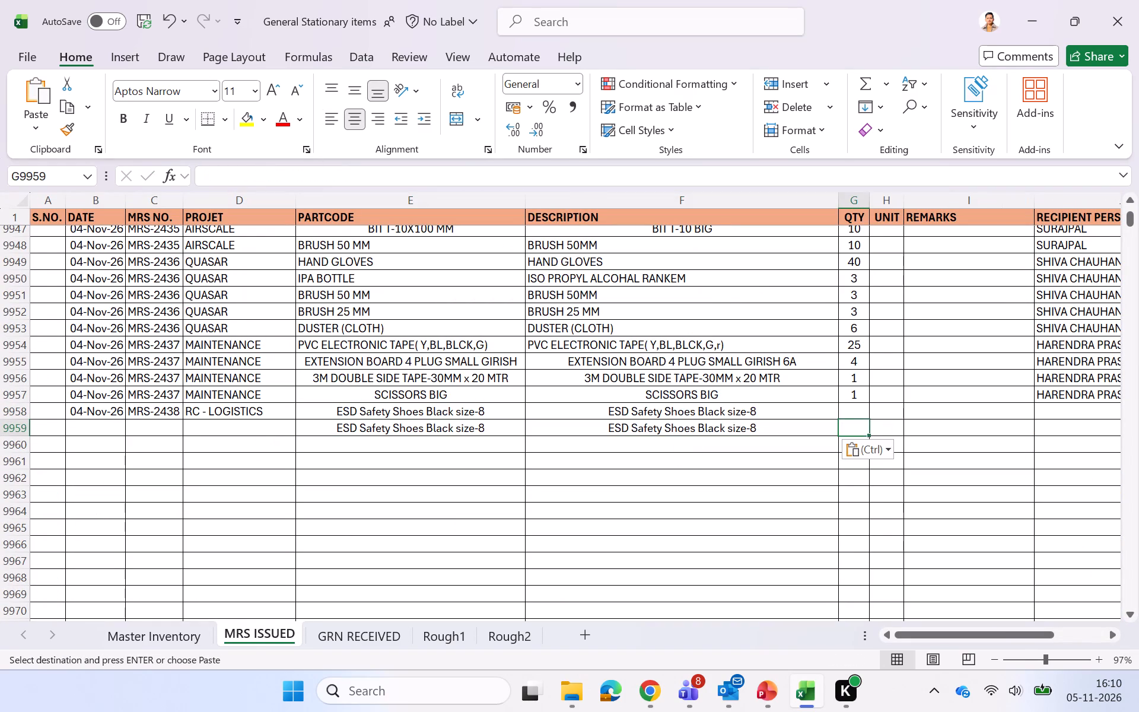
{"action": "key", "text": "Up"}
{"action": "key", "text": "1"}
{"action": "key", "text": "Down"}
{"action": "key", "text": "1"}
{"action": "key", "text": "Down"}
Enter the first recipient's name with employee code in row 9958 and the second recipient's first name in row 9959 of Recipient Person.
{"action": "key", "text": "Right"}
{"action": "key", "text": "Right"}
{"action": "key", "text": "Right"}
{"action": "key", "text": "Up"}
{"action": "key", "text": "Up"}
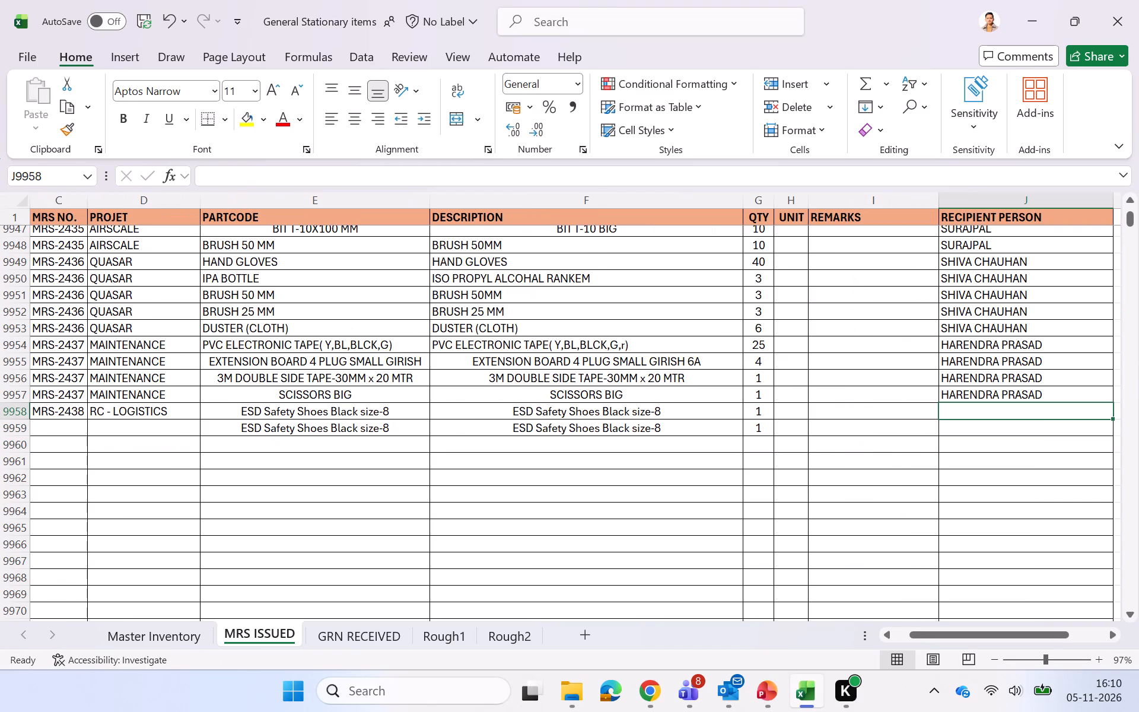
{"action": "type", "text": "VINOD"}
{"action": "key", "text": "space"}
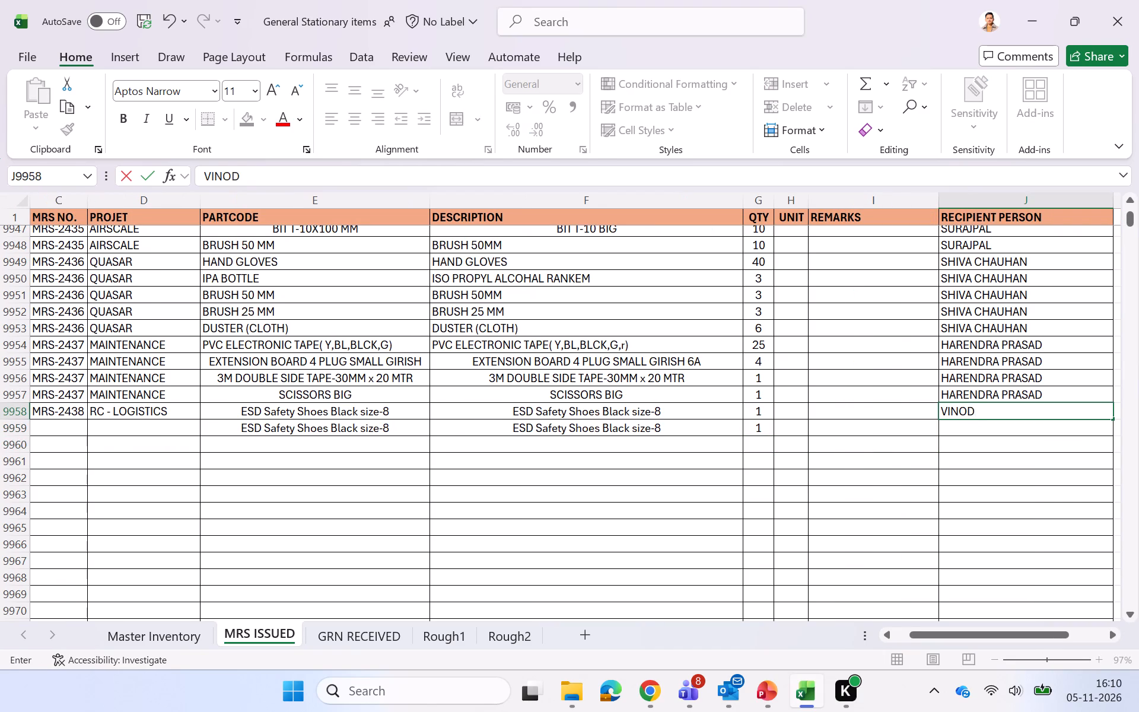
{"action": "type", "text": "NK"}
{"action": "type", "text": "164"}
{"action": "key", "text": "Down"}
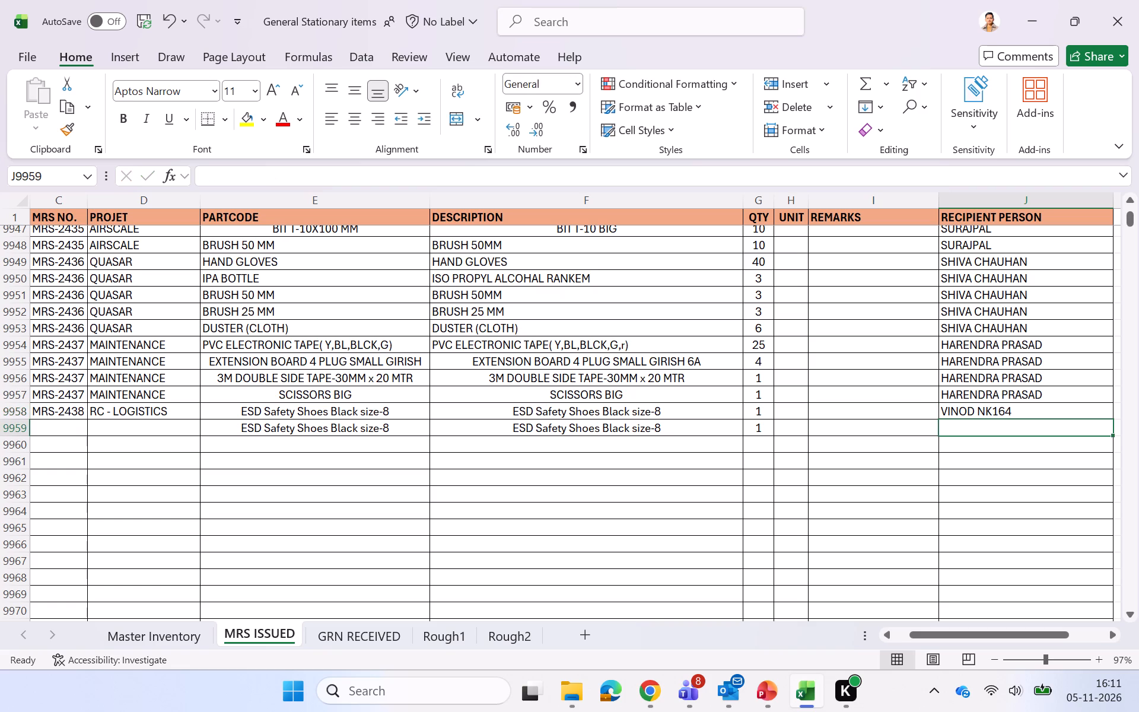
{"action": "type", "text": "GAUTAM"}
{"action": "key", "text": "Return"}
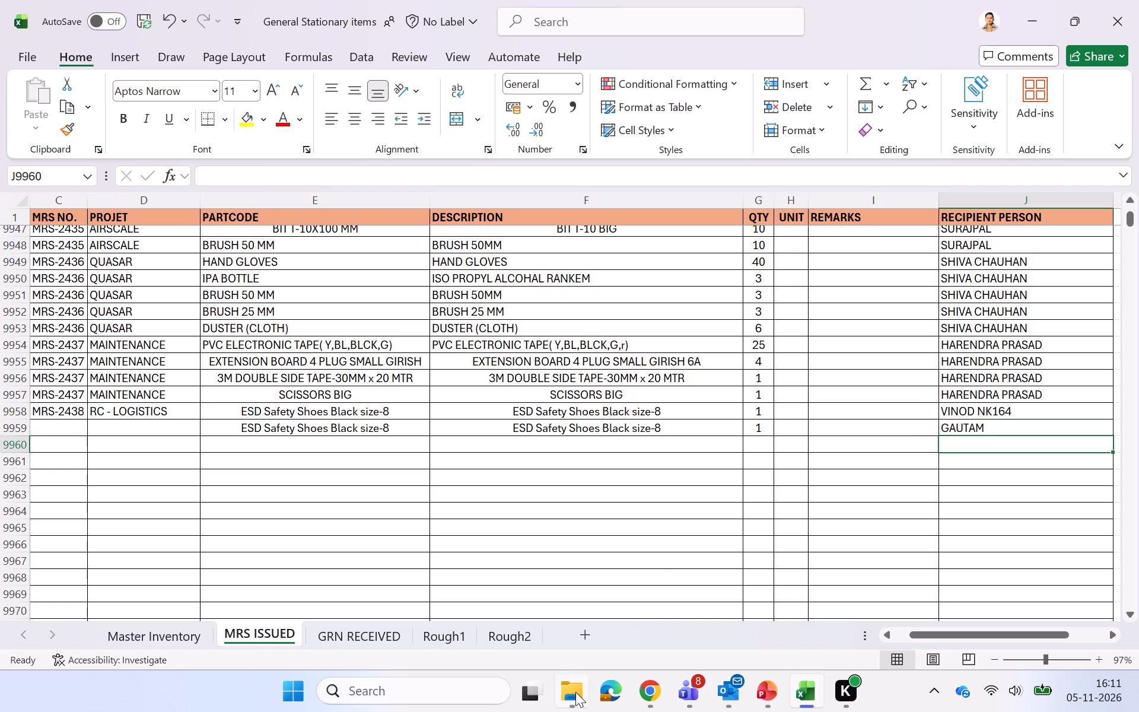
Open the Apron & Shoes Master File workbook and look through the Eng & OA's employee list for the shoe recipients' records.
{"action": "left_click", "coordinate": [576, 692]}
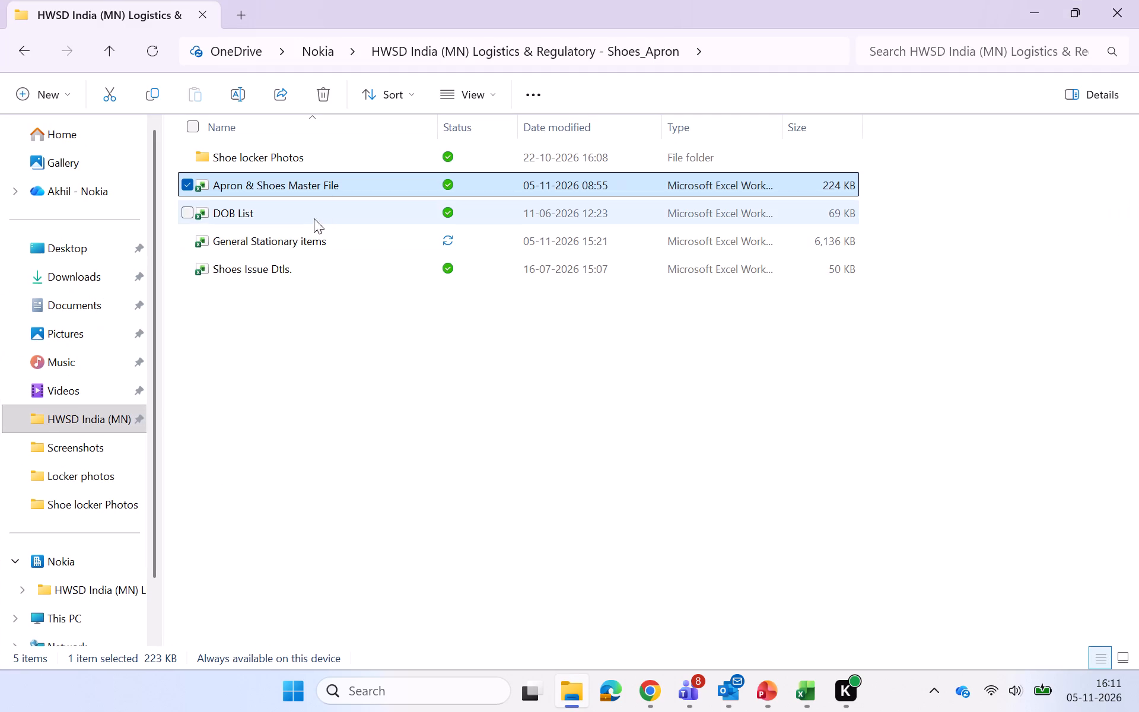
{"action": "double_click", "coordinate": [317, 194]}
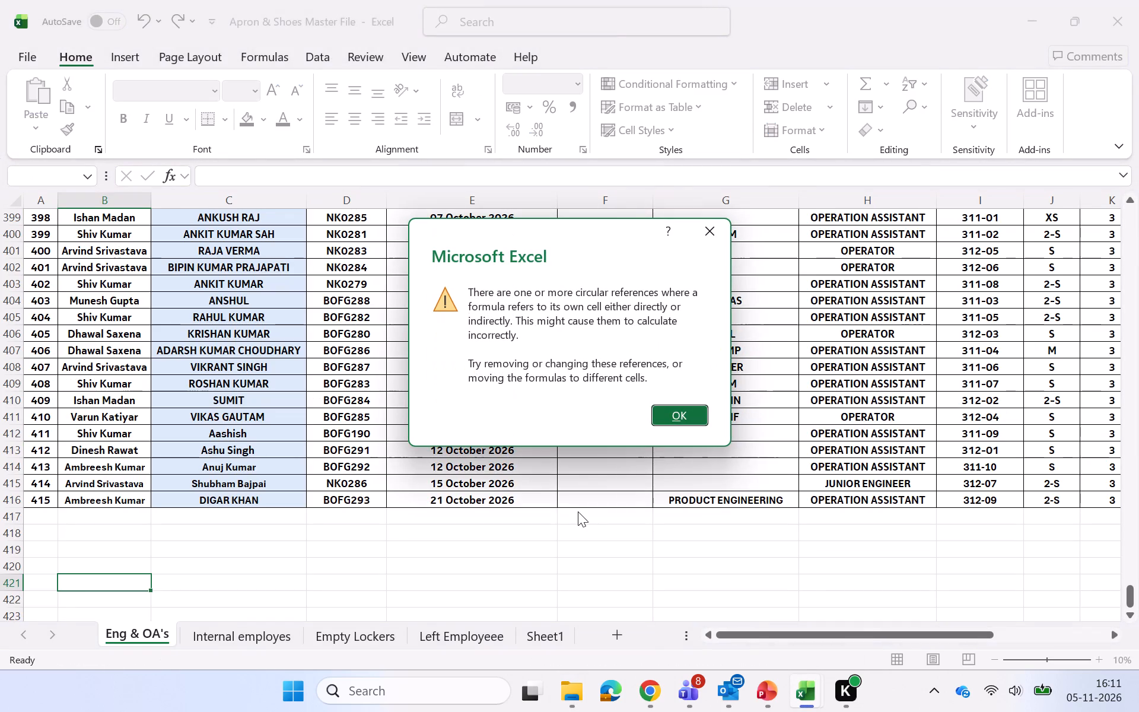
{"action": "left_click", "coordinate": [671, 418]}
{"action": "scroll", "coordinate": [397, 497], "scroll_direction": "up", "scroll_amount": 1}
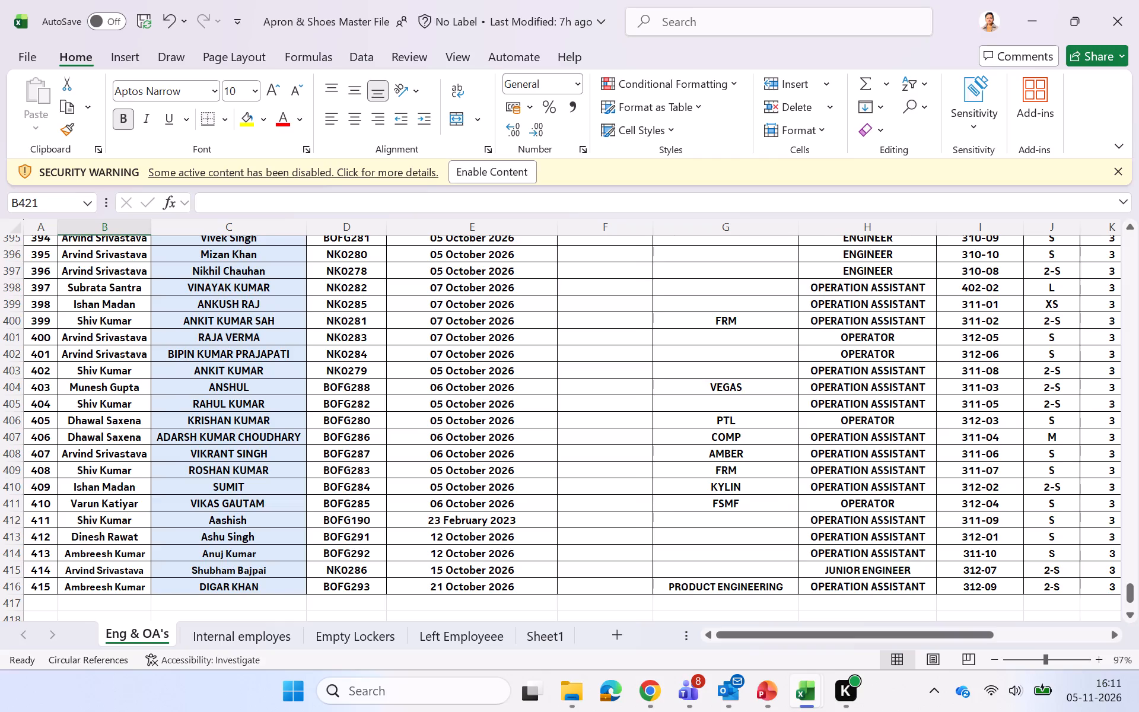
{"action": "scroll", "coordinate": [290, 477], "scroll_direction": "right", "scroll_amount": 1}
{"action": "scroll", "coordinate": [247, 422], "scroll_direction": "up", "scroll_amount": 1}
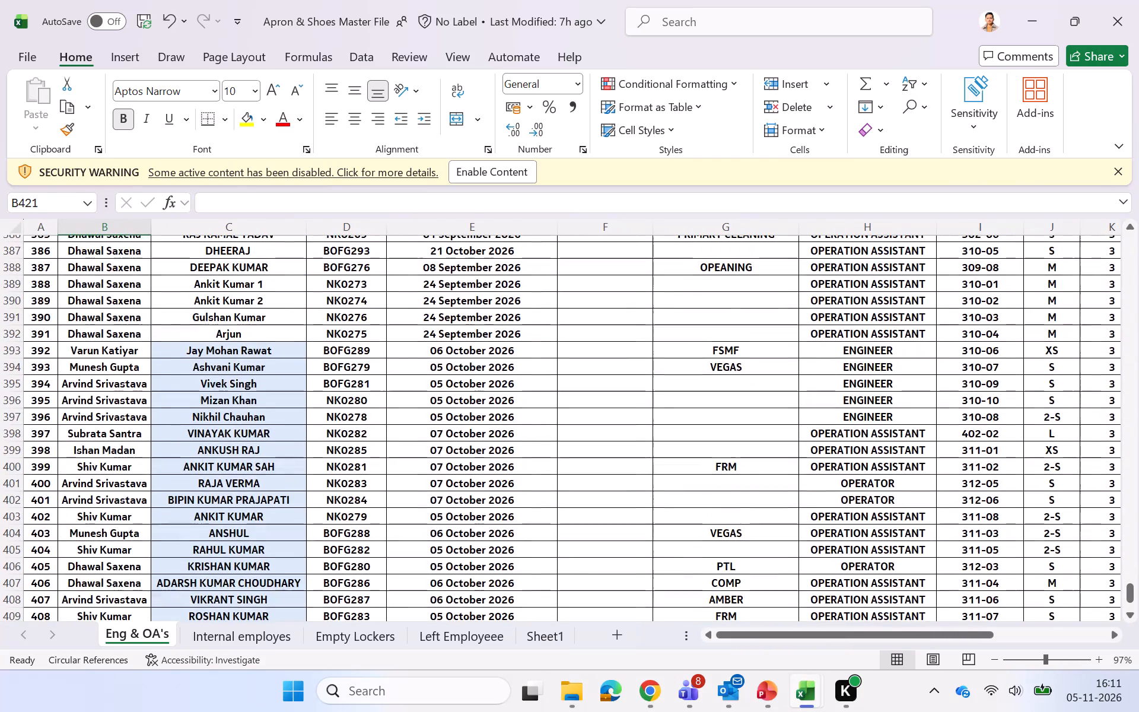
{"action": "scroll", "coordinate": [247, 422], "scroll_direction": "up", "scroll_amount": 3}
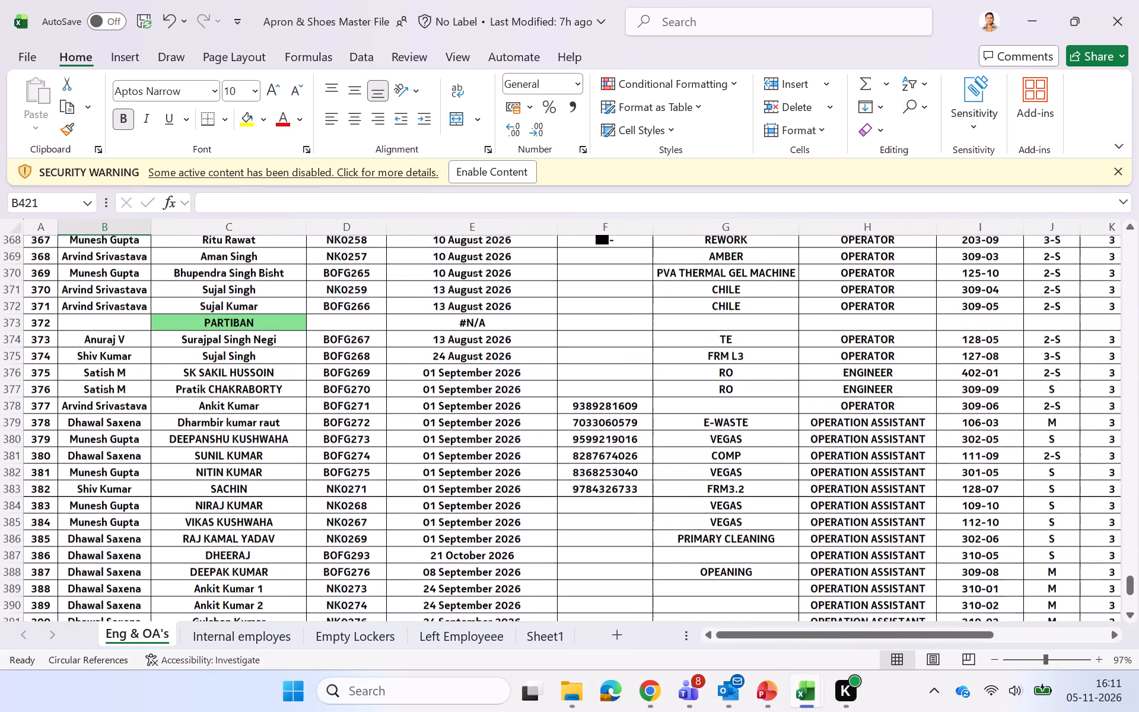
{"action": "left_click", "coordinate": [247, 422]}
{"action": "scroll", "coordinate": [247, 422], "scroll_direction": "up", "scroll_amount": 1}
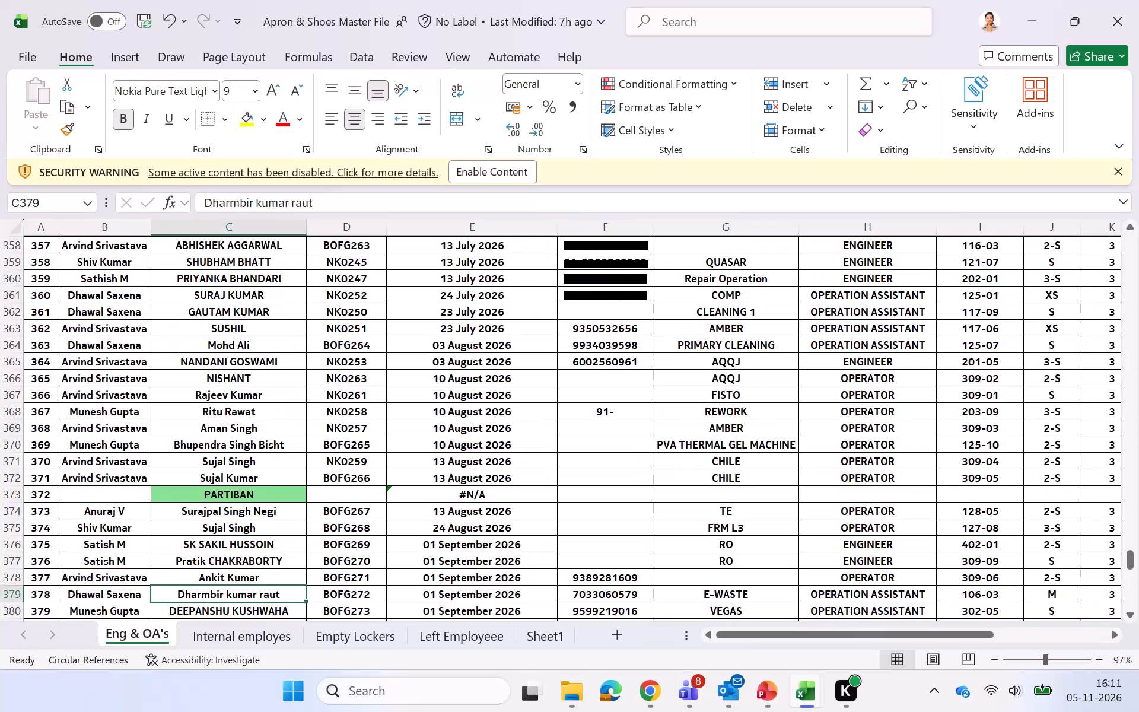
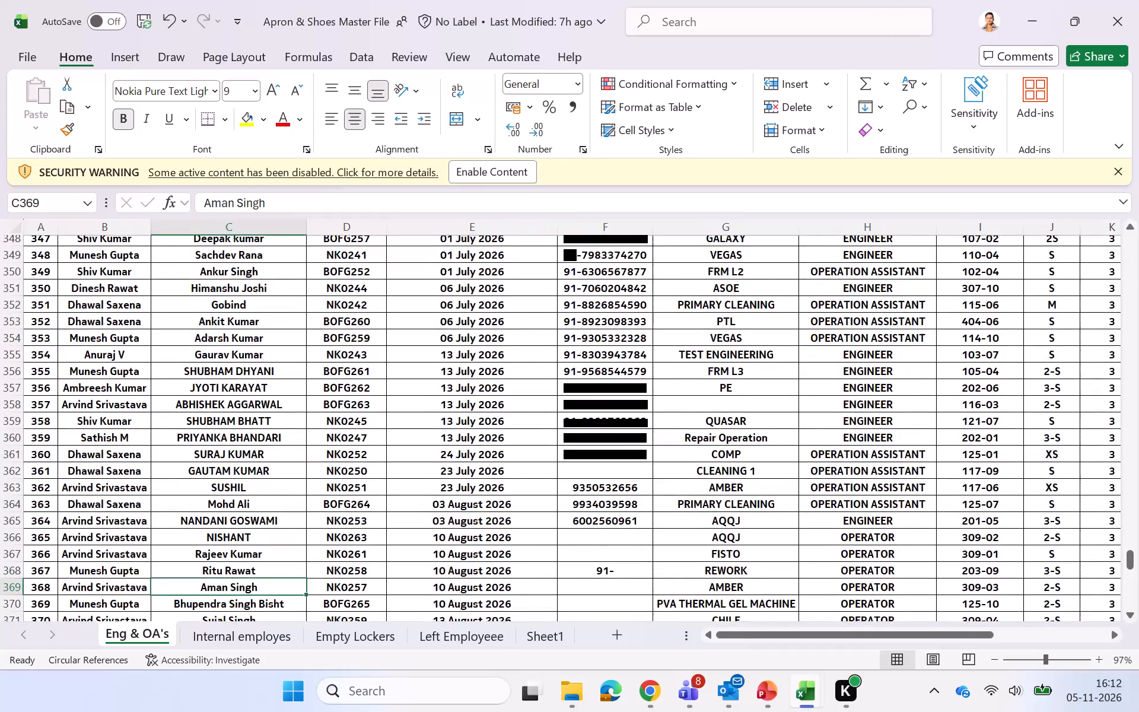
Look back up through the employee names and codes in the Eng & OA's list for the shoe recipients' records.
{"action": "left_click", "coordinate": [247, 422]}
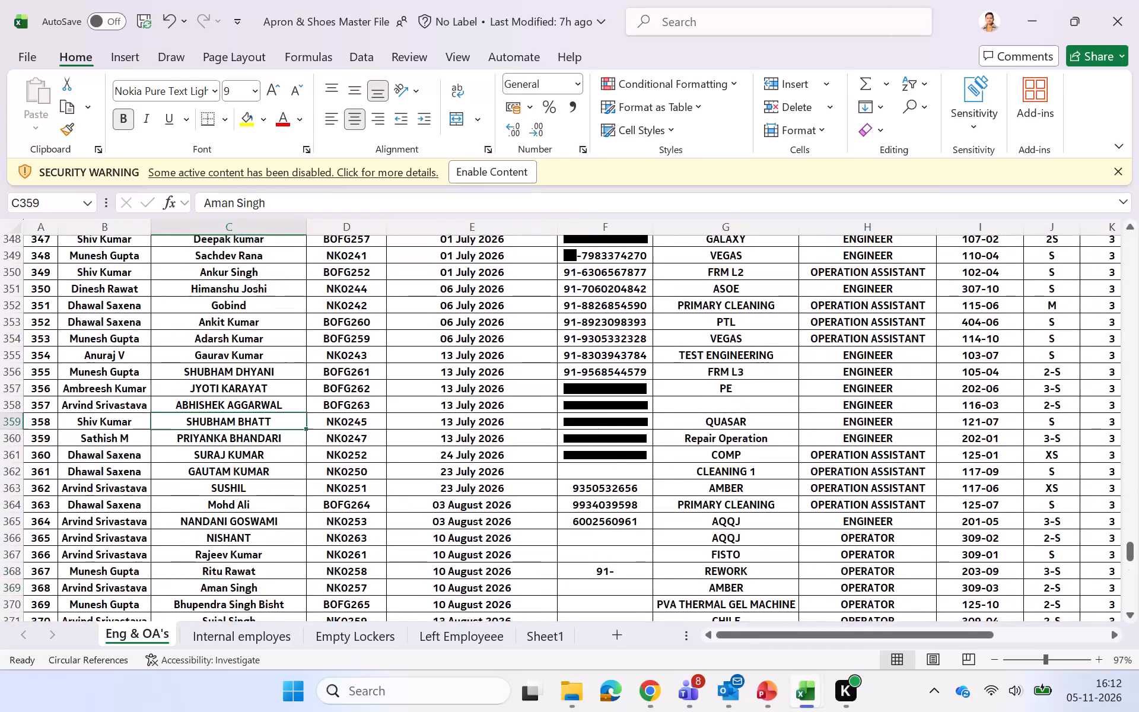
{"action": "scroll", "coordinate": [247, 422], "scroll_direction": "up", "scroll_amount": 2}
{"action": "left_click", "coordinate": [247, 422]}
{"action": "scroll", "coordinate": [247, 422], "scroll_direction": "up", "scroll_amount": 1}
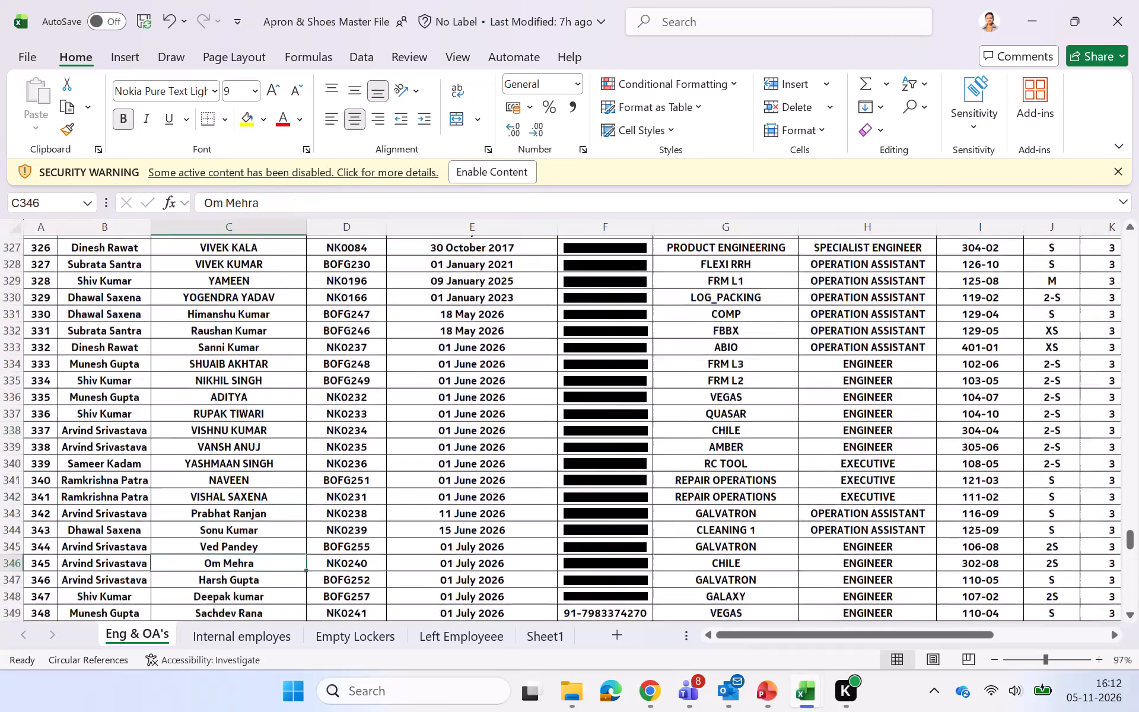
{"action": "scroll", "coordinate": [247, 422], "scroll_direction": "up", "scroll_amount": 1}
{"action": "left_click", "coordinate": [247, 422]}
{"action": "scroll", "coordinate": [247, 422], "scroll_direction": "up", "scroll_amount": 2}
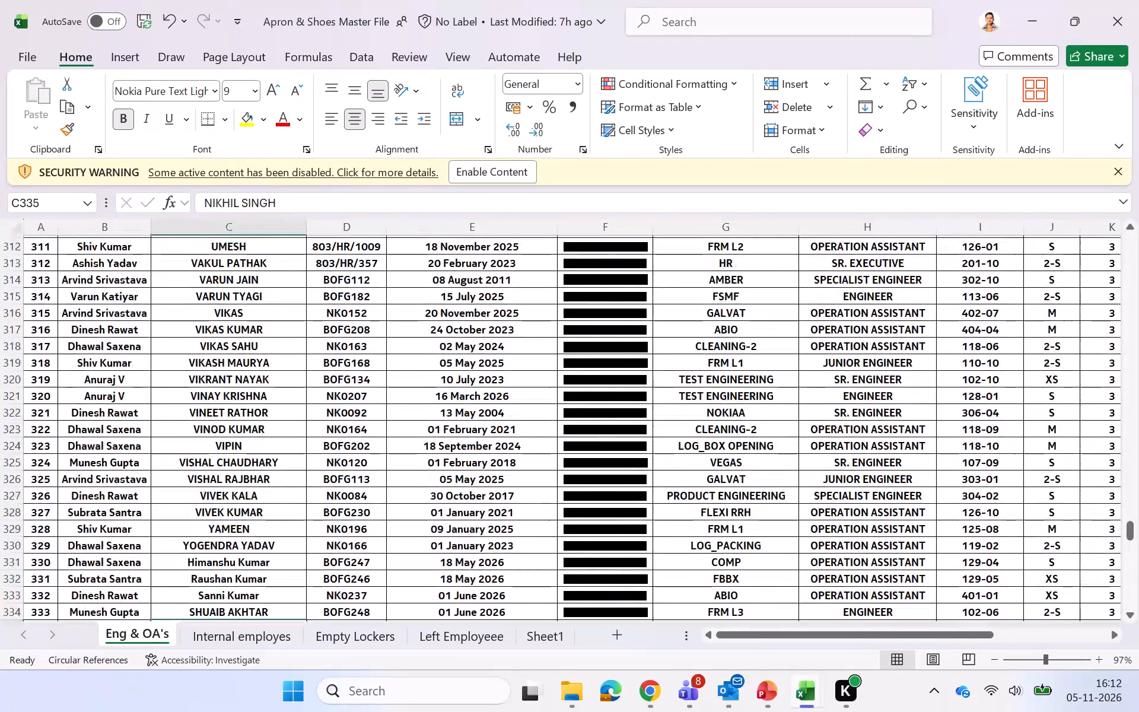
{"action": "left_click", "coordinate": [247, 422]}
{"action": "scroll", "coordinate": [247, 422], "scroll_direction": "up", "scroll_amount": 1}
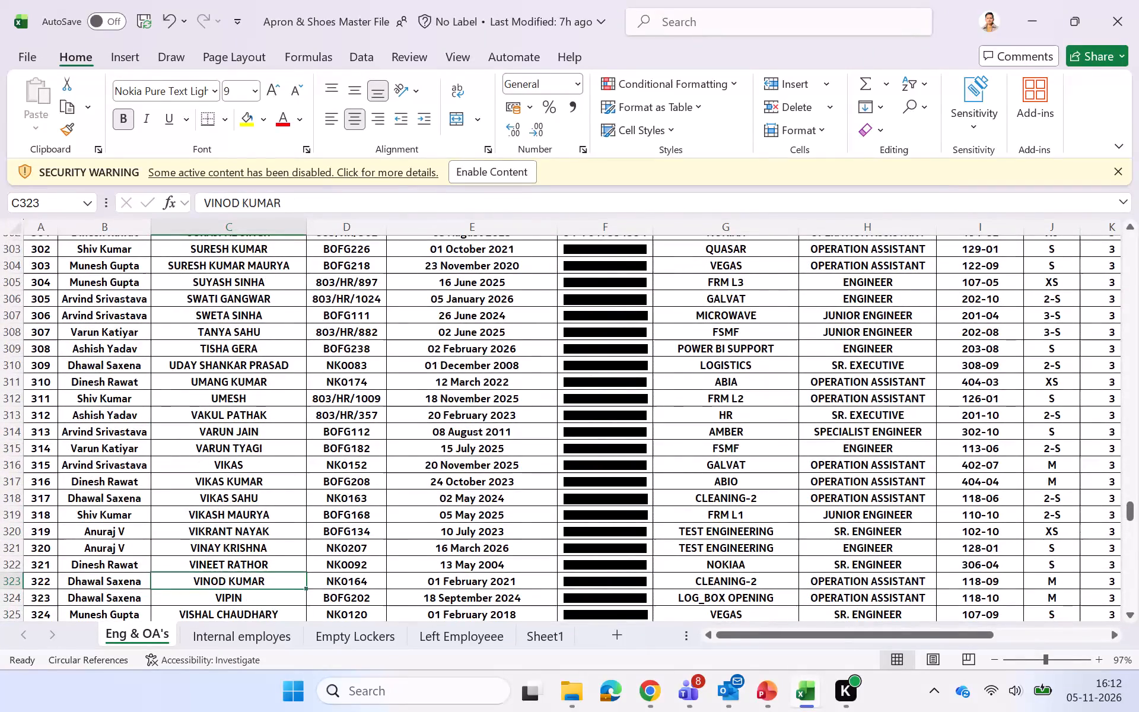
{"action": "left_click", "coordinate": [257, 403]}
{"action": "scroll", "coordinate": [257, 403], "scroll_direction": "up", "scroll_amount": 1}
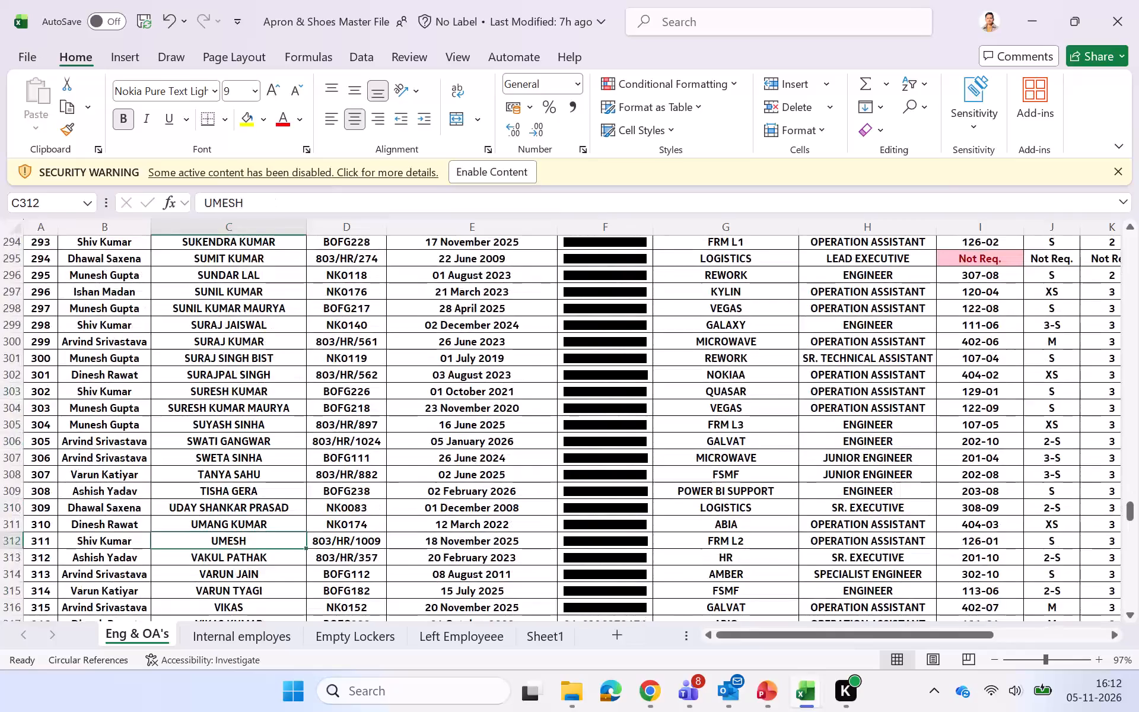
{"action": "left_click", "coordinate": [257, 403]}
{"action": "scroll", "coordinate": [257, 403], "scroll_direction": "up", "scroll_amount": 1}
{"action": "left_click", "coordinate": [257, 403]}
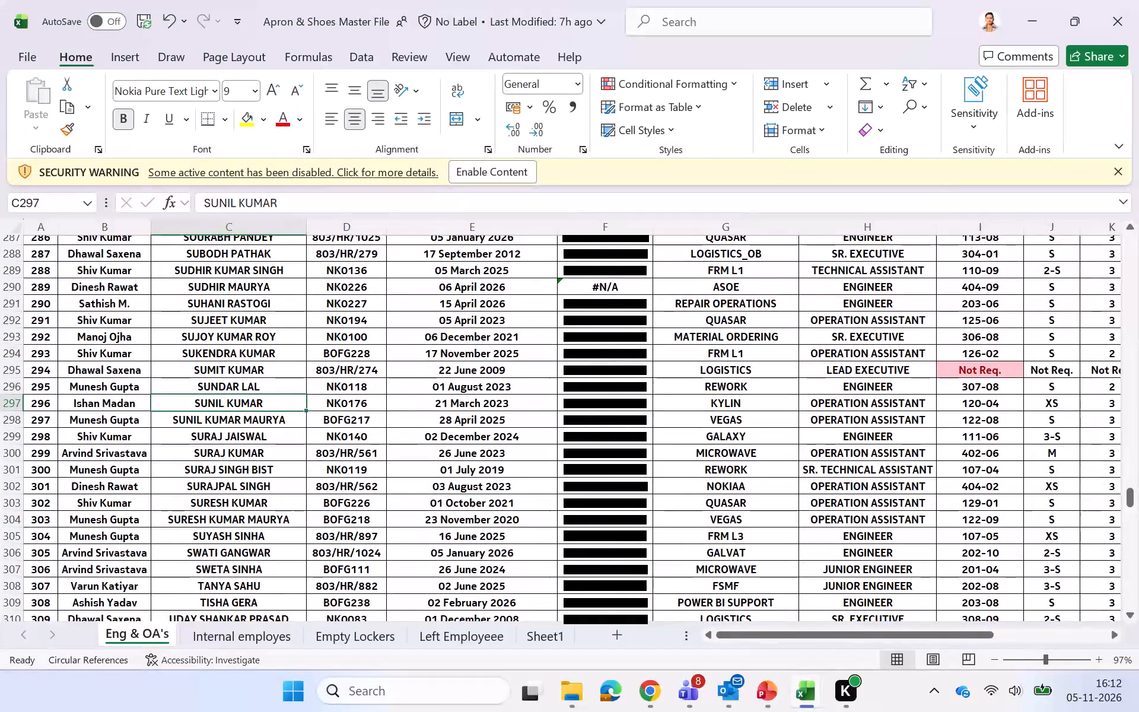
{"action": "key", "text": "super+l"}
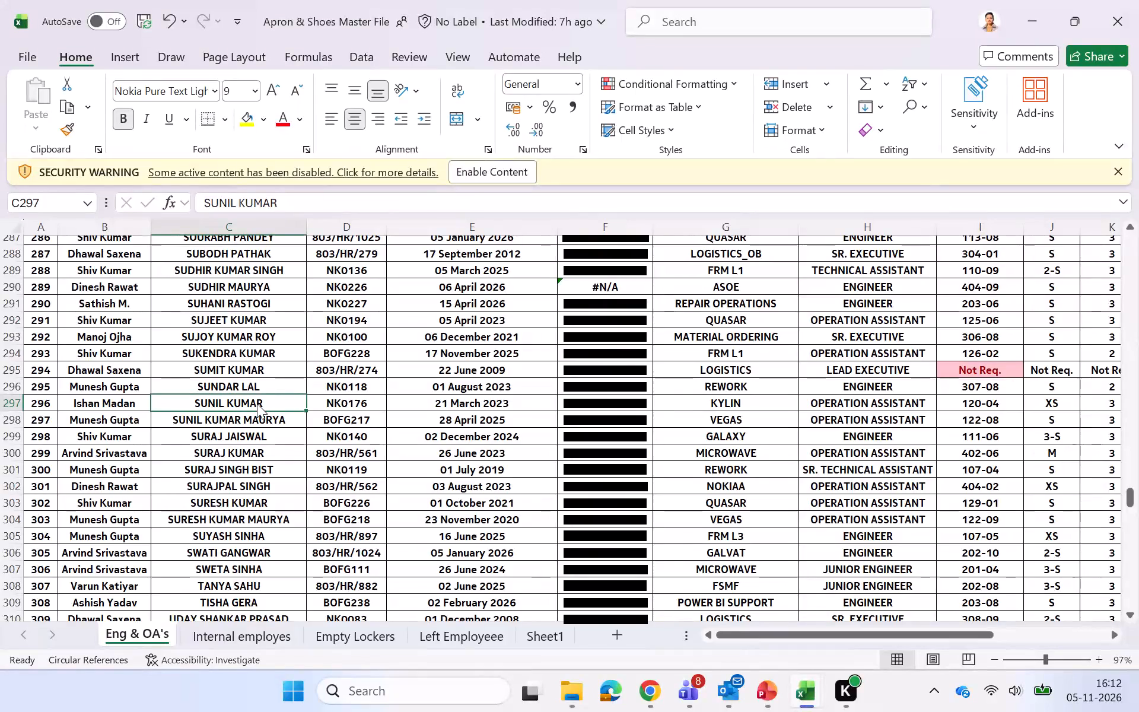